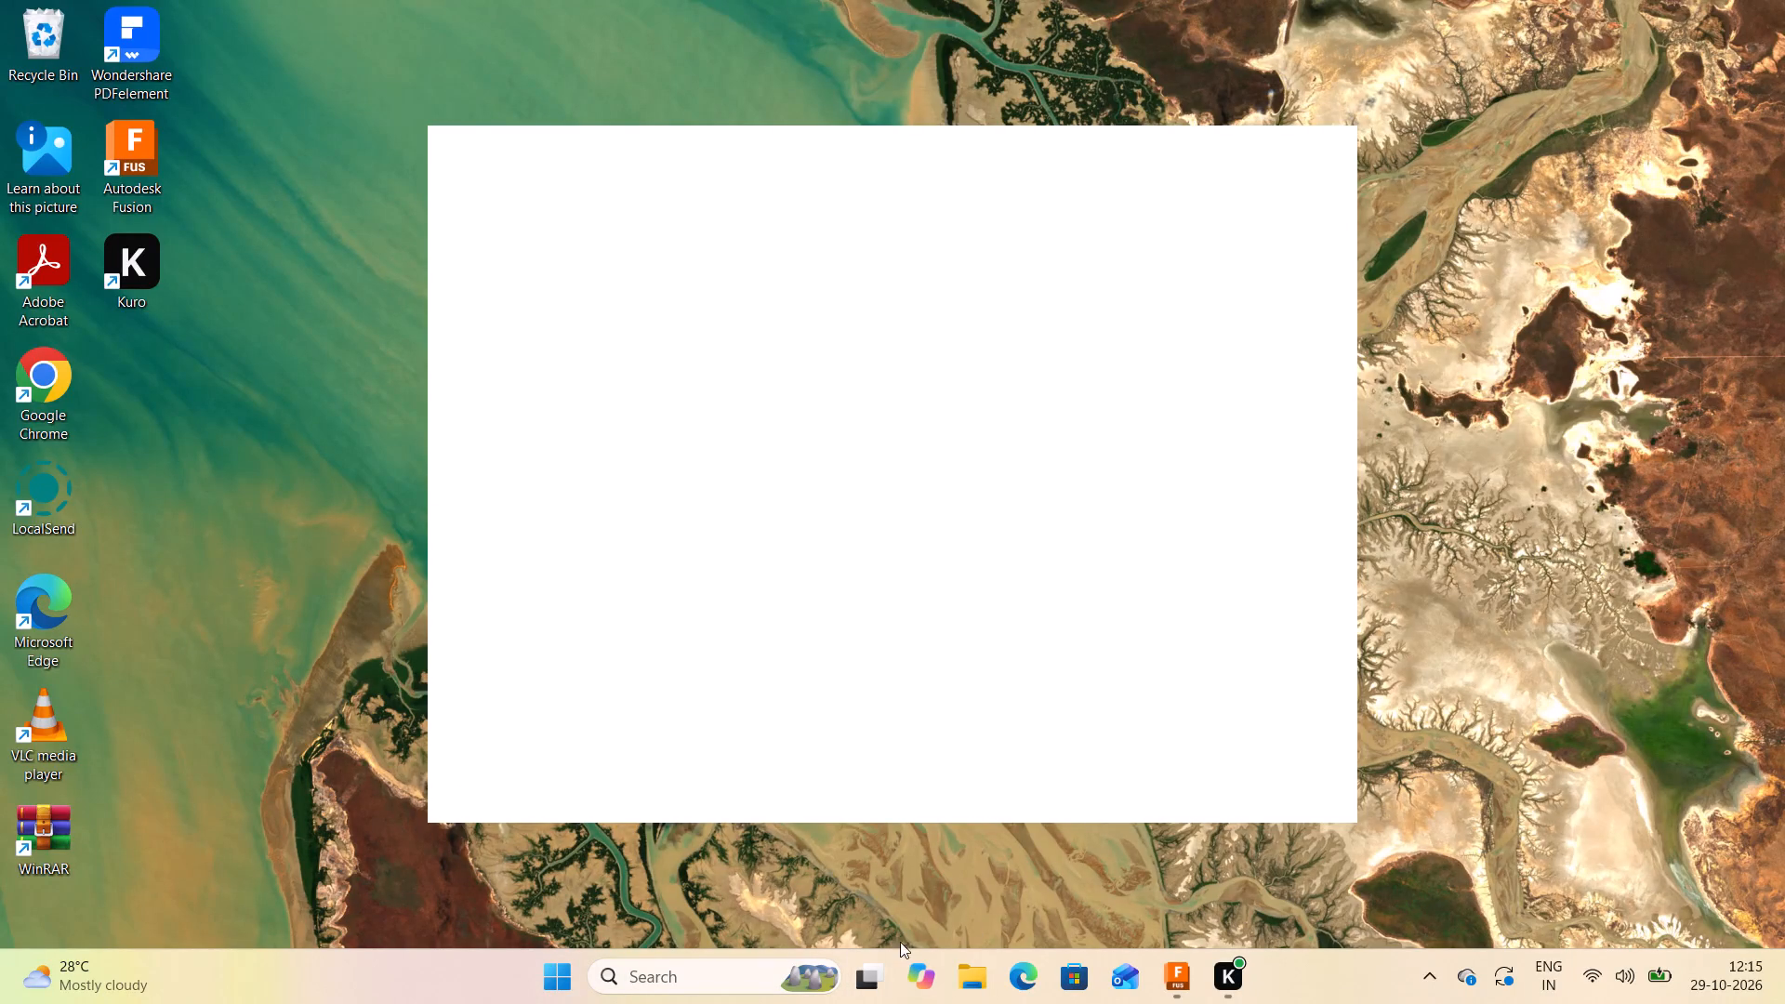
Launch Excel and open the recent workbook MANUFACTURING LOCKER INVENTORY FILE.
{"action": "left_click", "coordinate": [567, 976]}
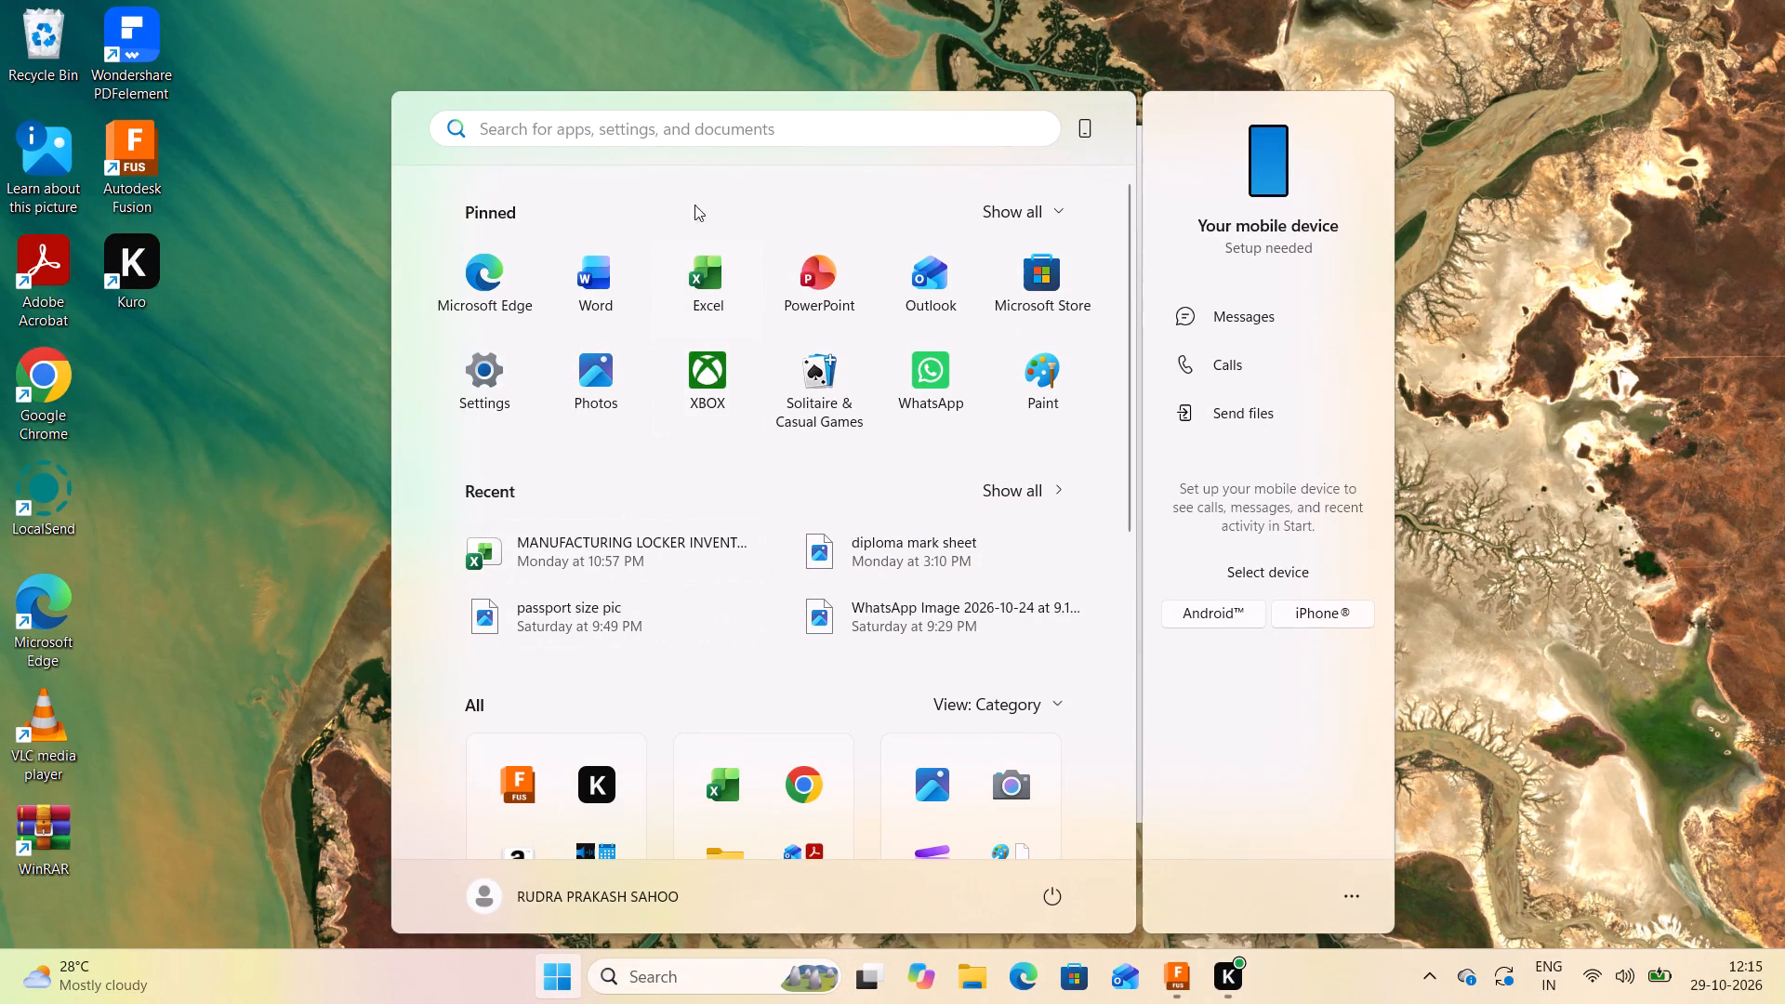
{"action": "double_click", "coordinate": [703, 274]}
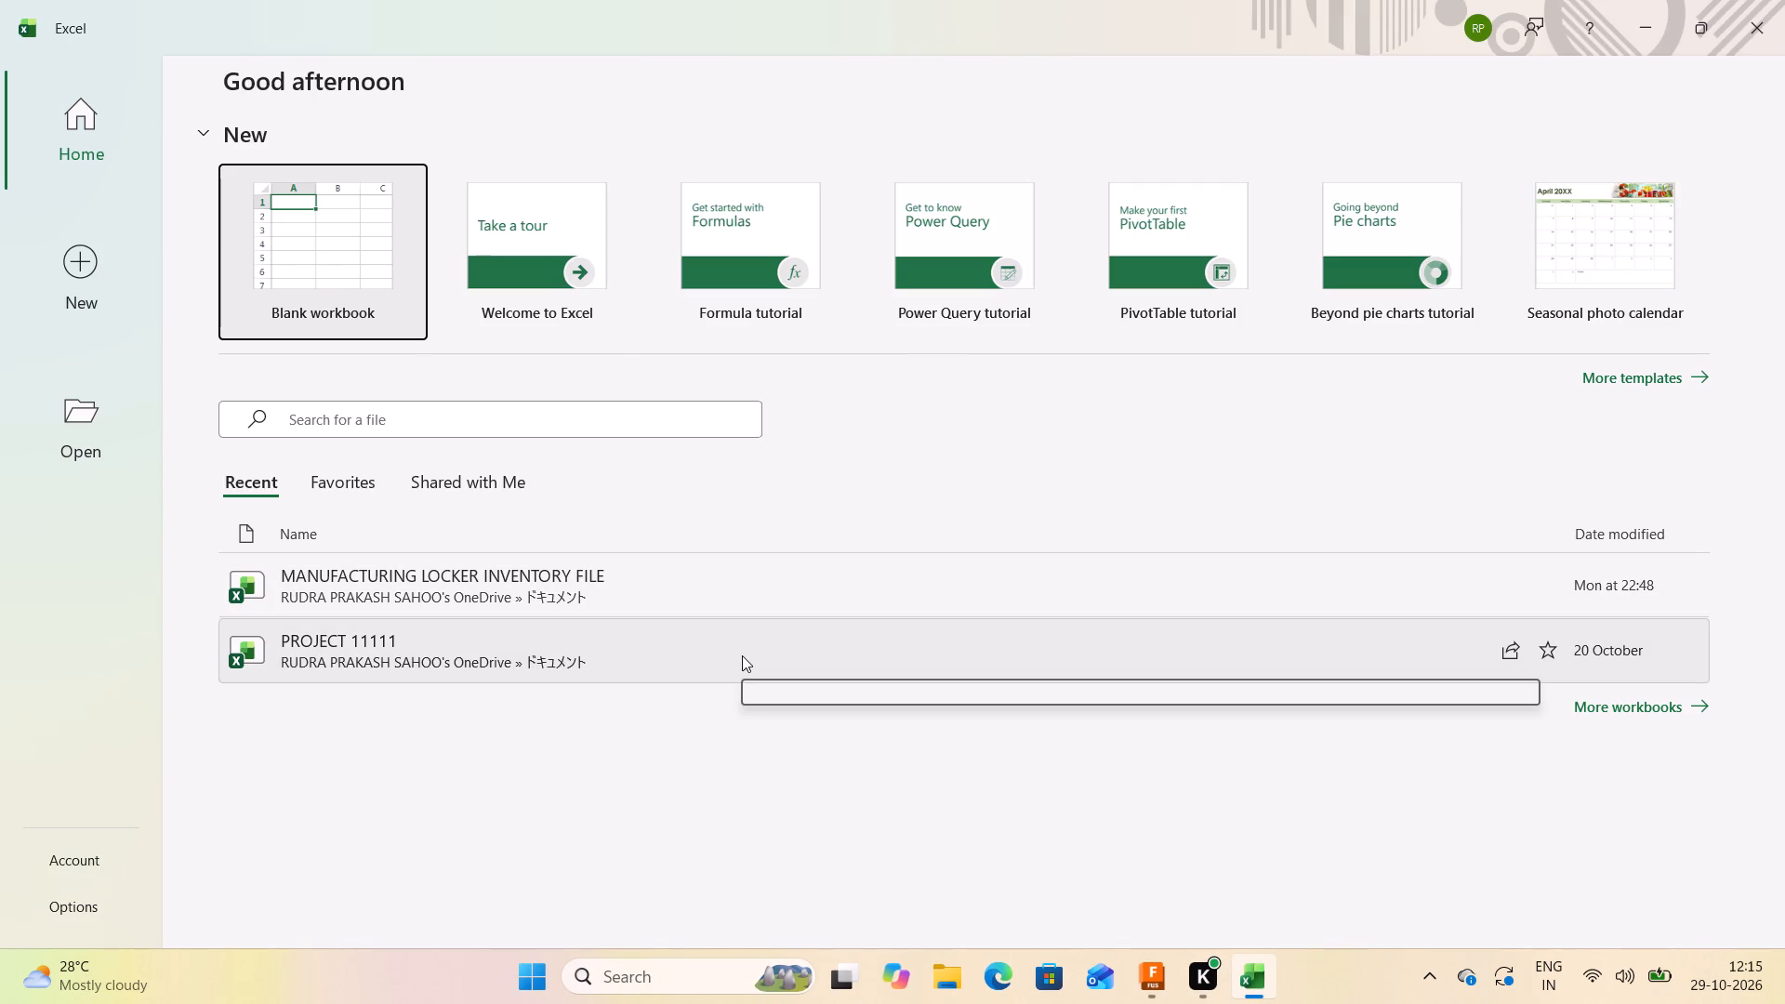
{"action": "double_click", "coordinate": [759, 607]}
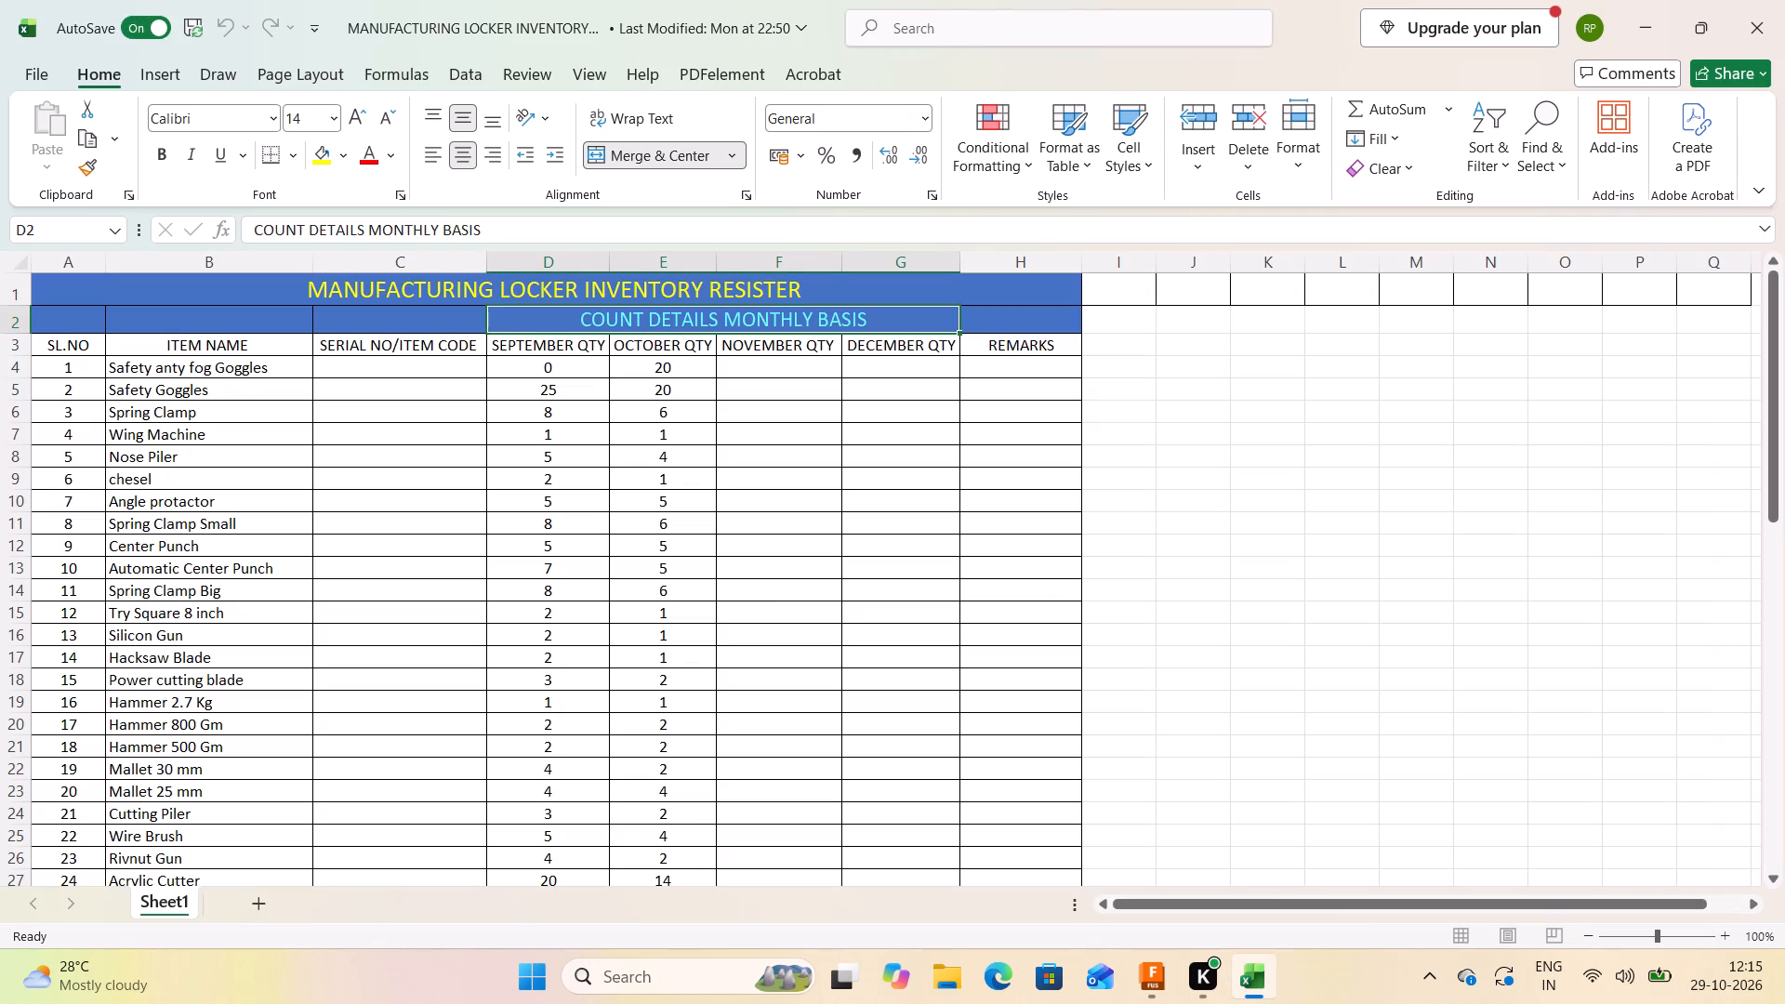
Replace the September column header in cell D3 with the date 01/09/2026.
{"action": "scroll", "coordinate": [486, 367], "scroll_direction": "up", "scroll_amount": 3}
{"action": "scroll", "coordinate": [549, 404], "scroll_direction": "down", "scroll_amount": 2}
{"action": "scroll", "coordinate": [550, 403], "scroll_direction": "up", "scroll_amount": 2}
{"action": "left_click", "coordinate": [647, 345]}
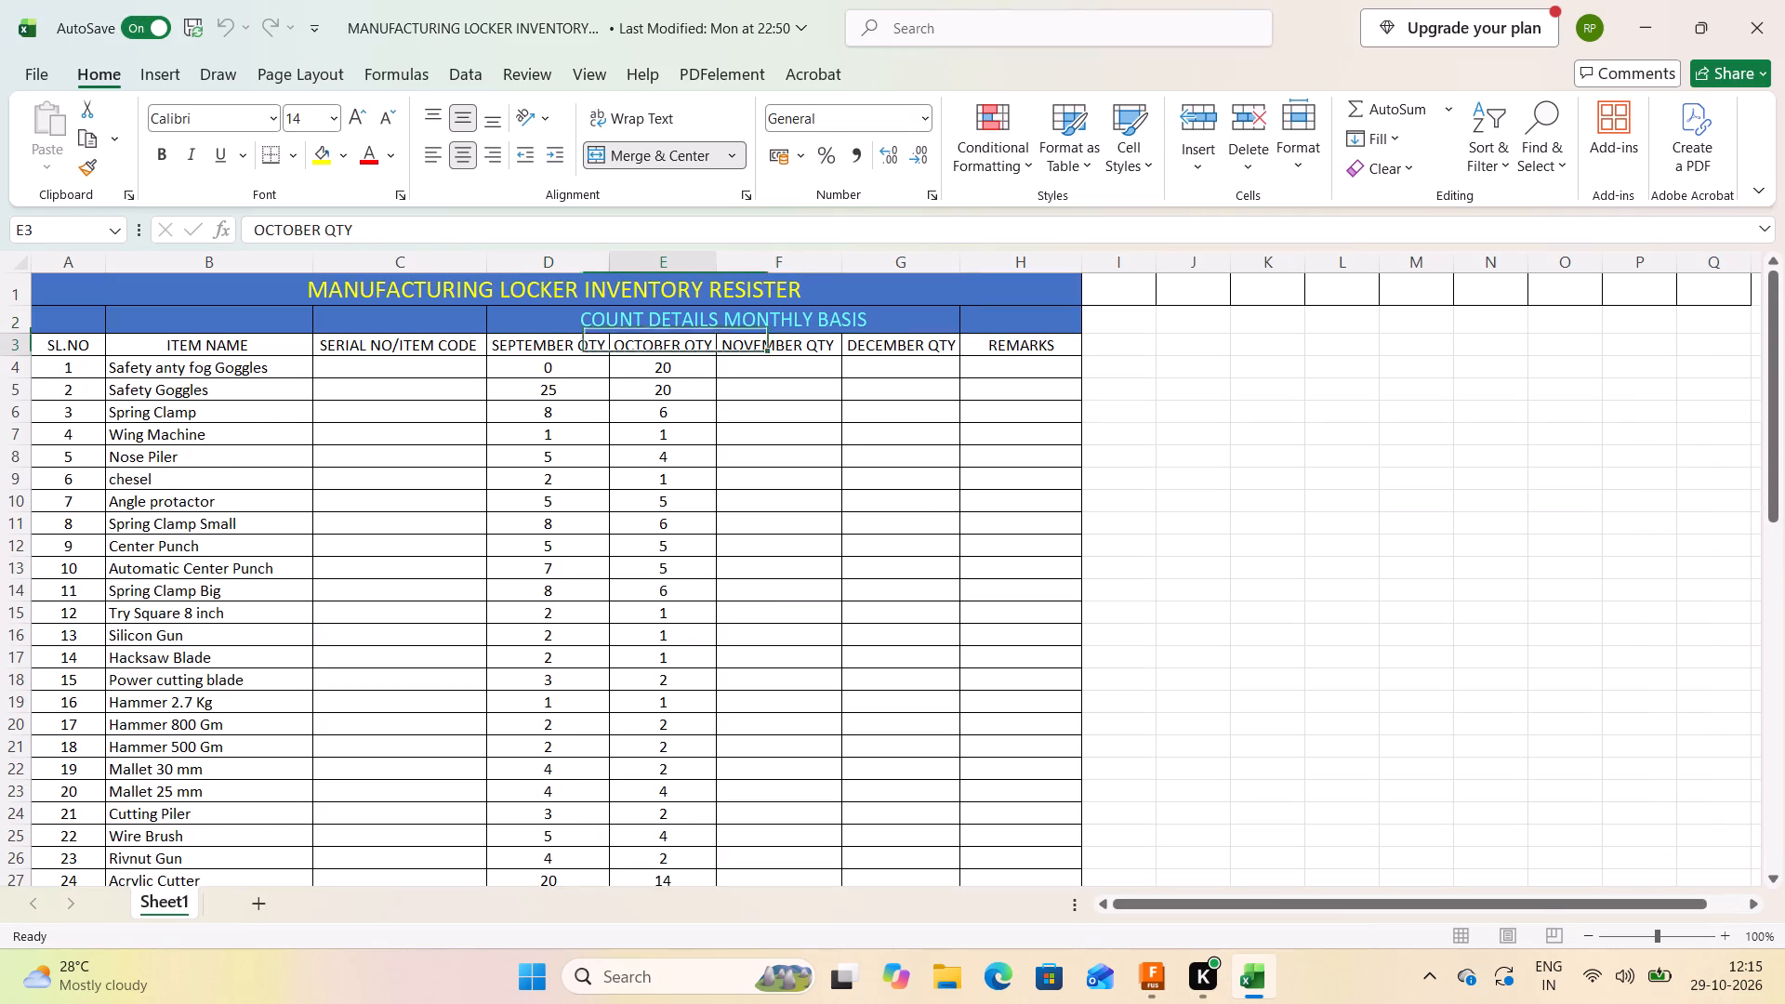
{"action": "left_click", "coordinate": [588, 346]}
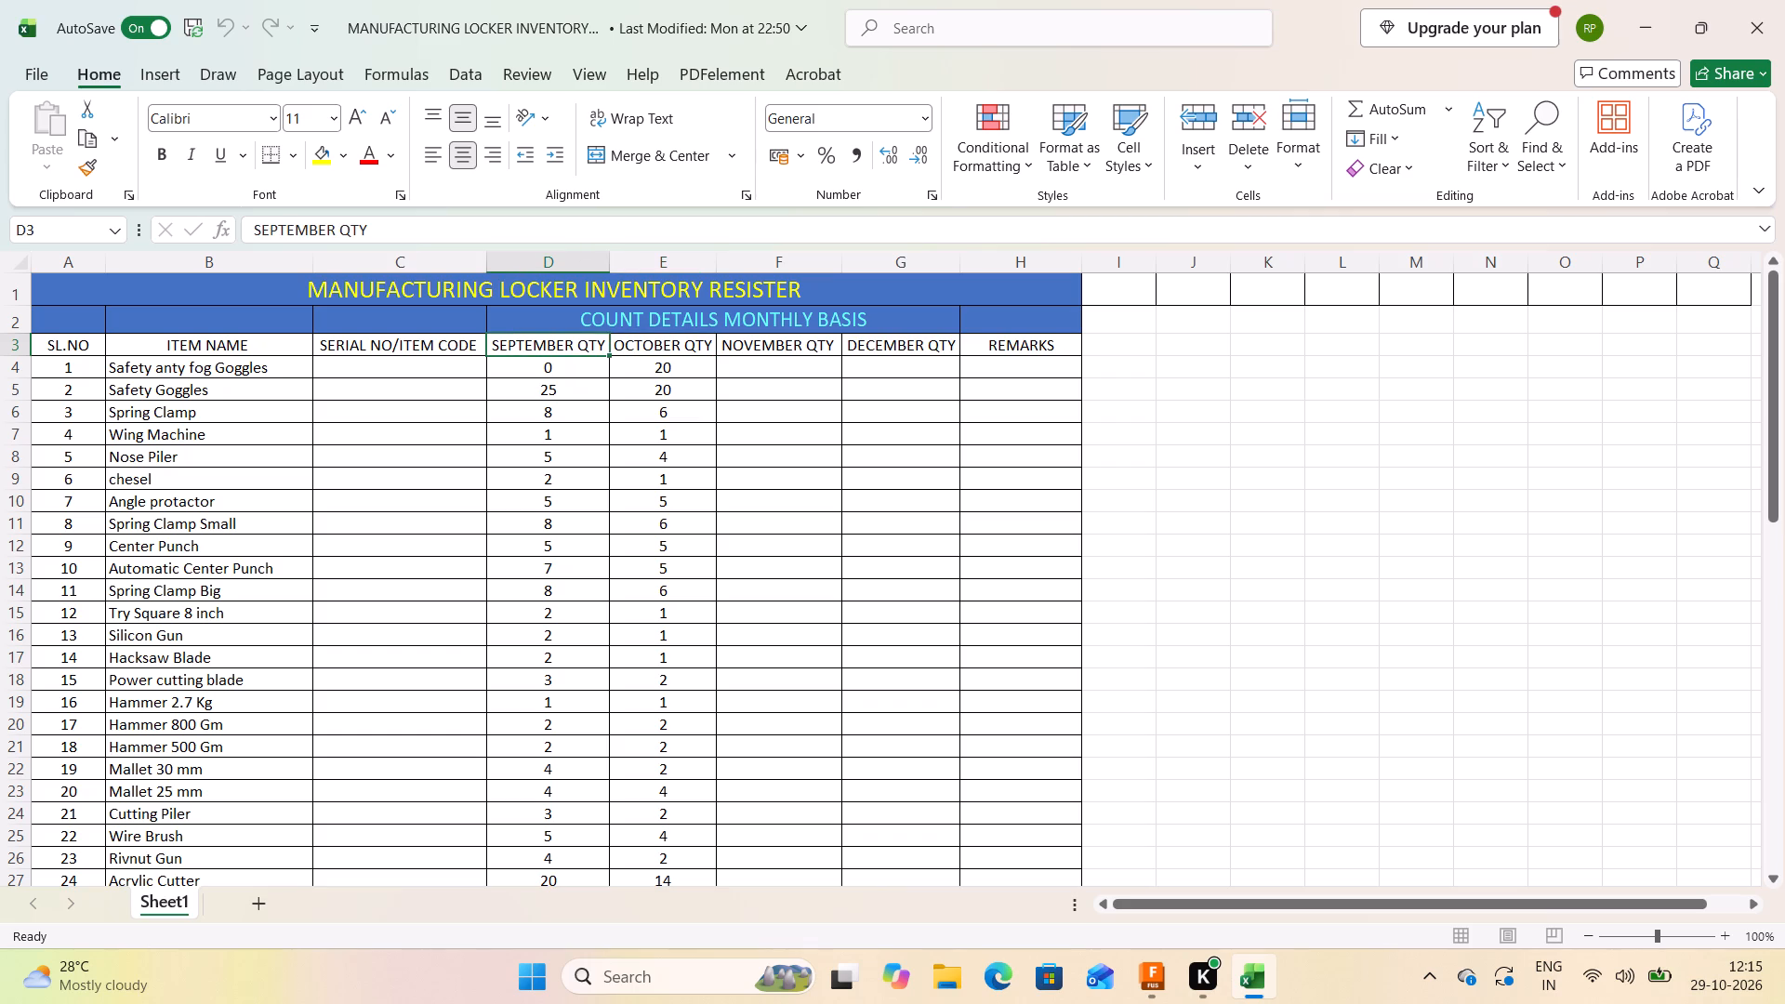
{"action": "left_click", "coordinate": [599, 347]}
{"action": "double_click", "coordinate": [599, 347]}
{"action": "left_click_drag", "start_coordinate": [605, 344], "coordinate": [603, 342]}
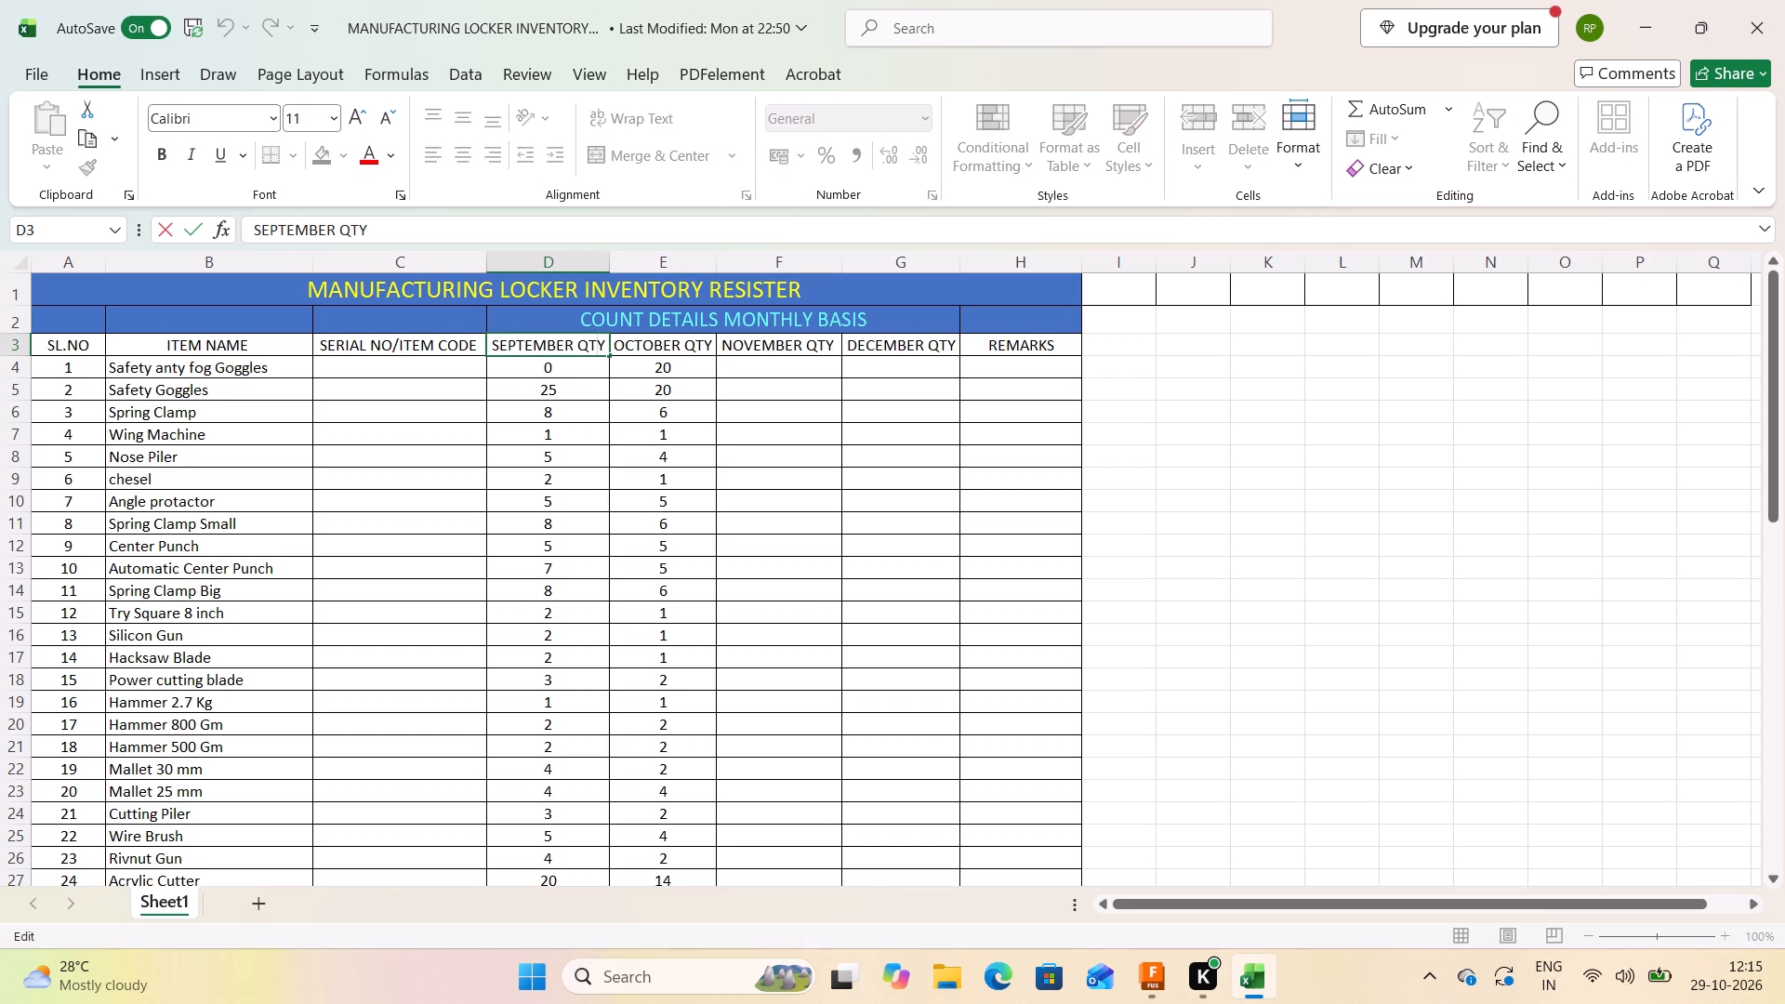
{"action": "left_click_drag", "start_coordinate": [603, 342], "coordinate": [448, 315]}
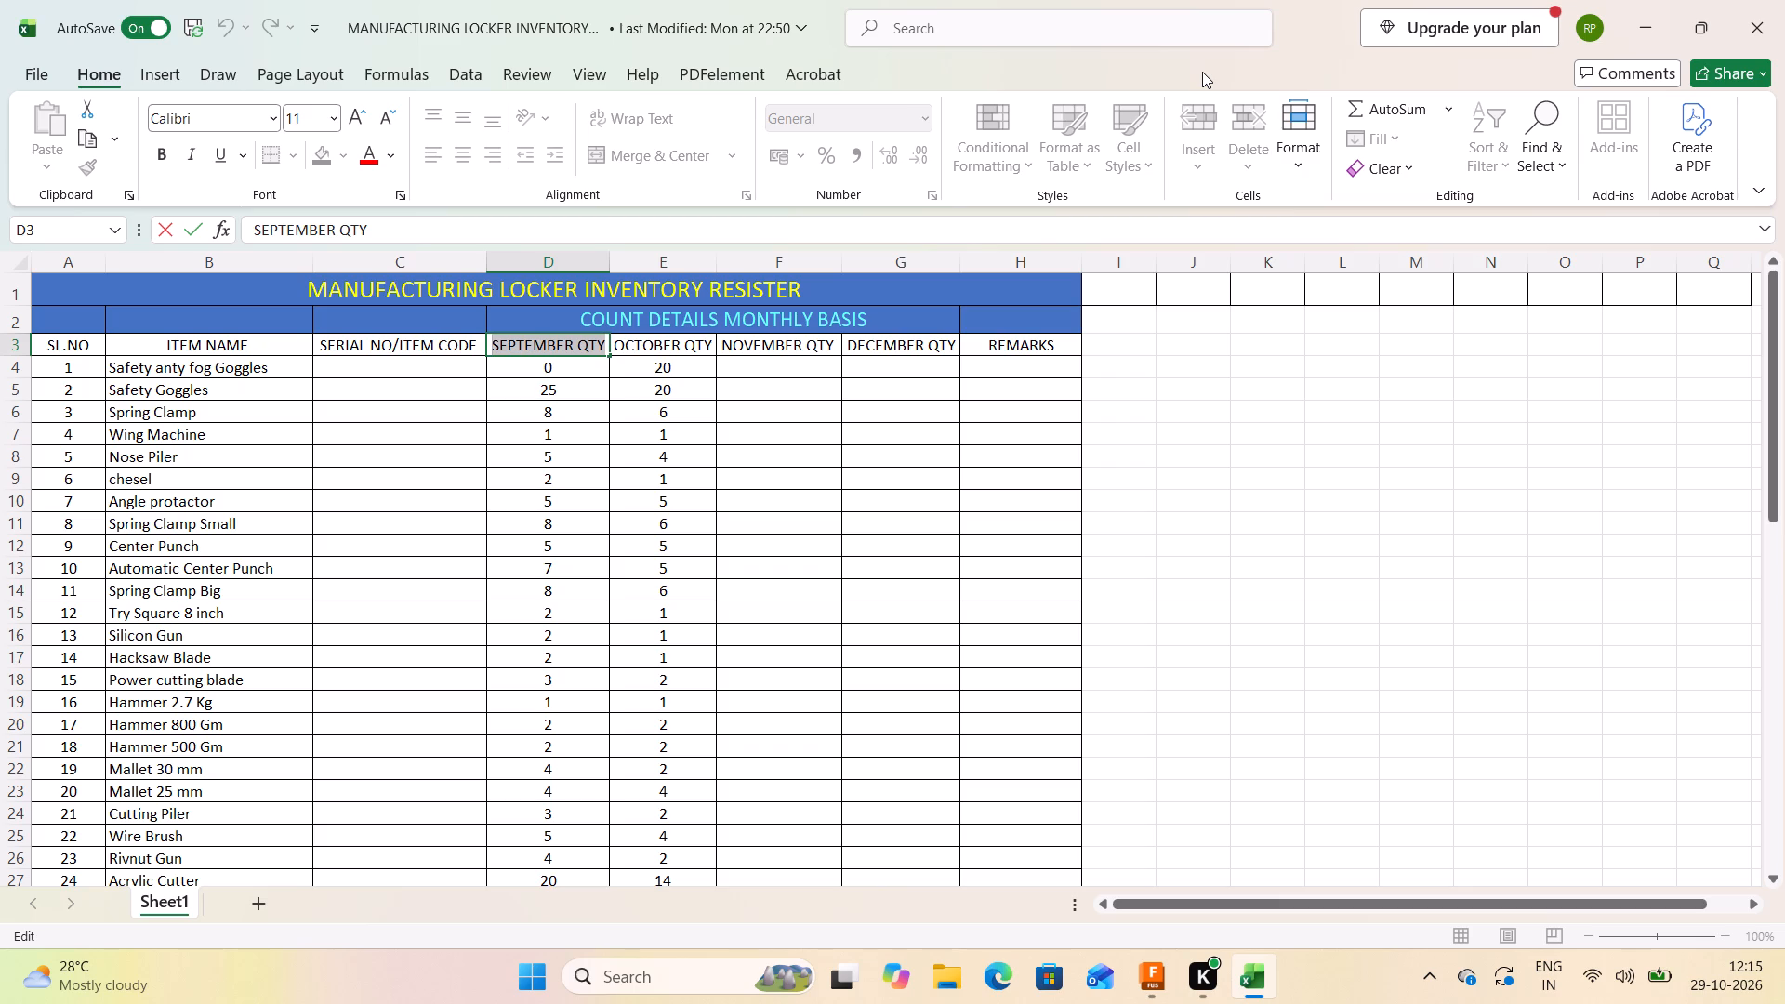
{"action": "key", "text": "1"}
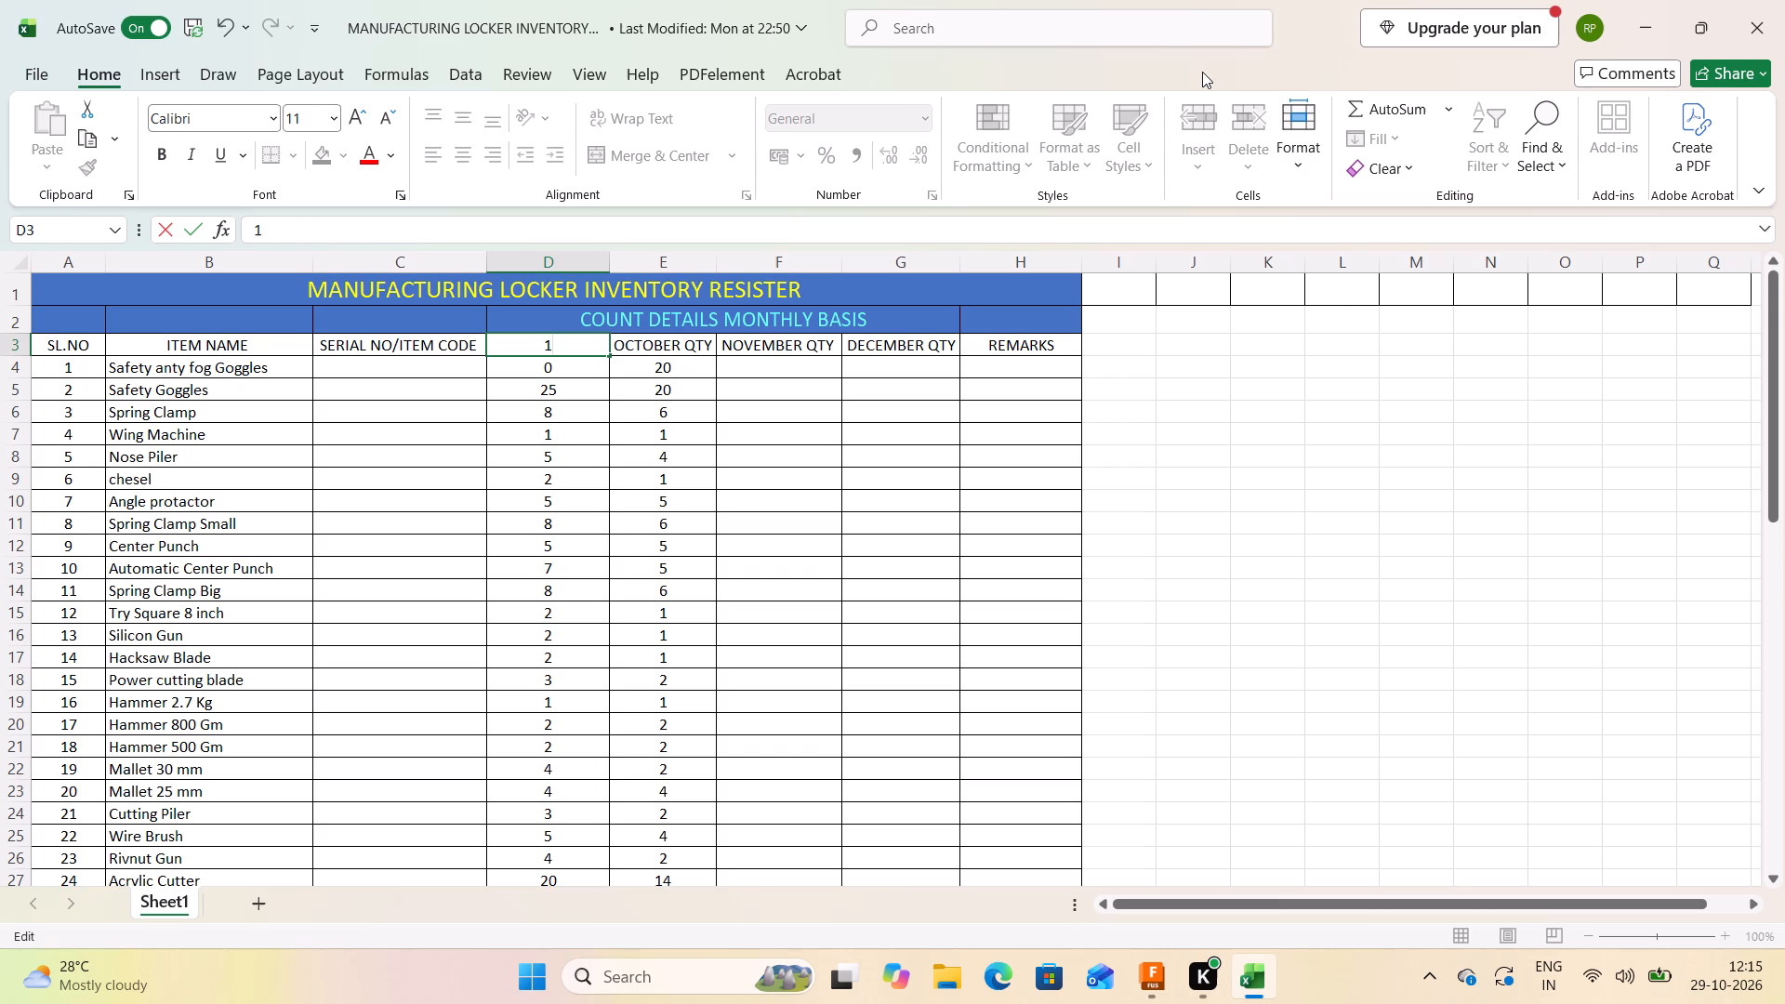
{"action": "key", "text": "BackSpace"}
{"action": "type", "text": "01"}
{"action": "key", "text": "slash"}
{"action": "type", "text": "09"}
{"action": "type", "text": "/2026"}
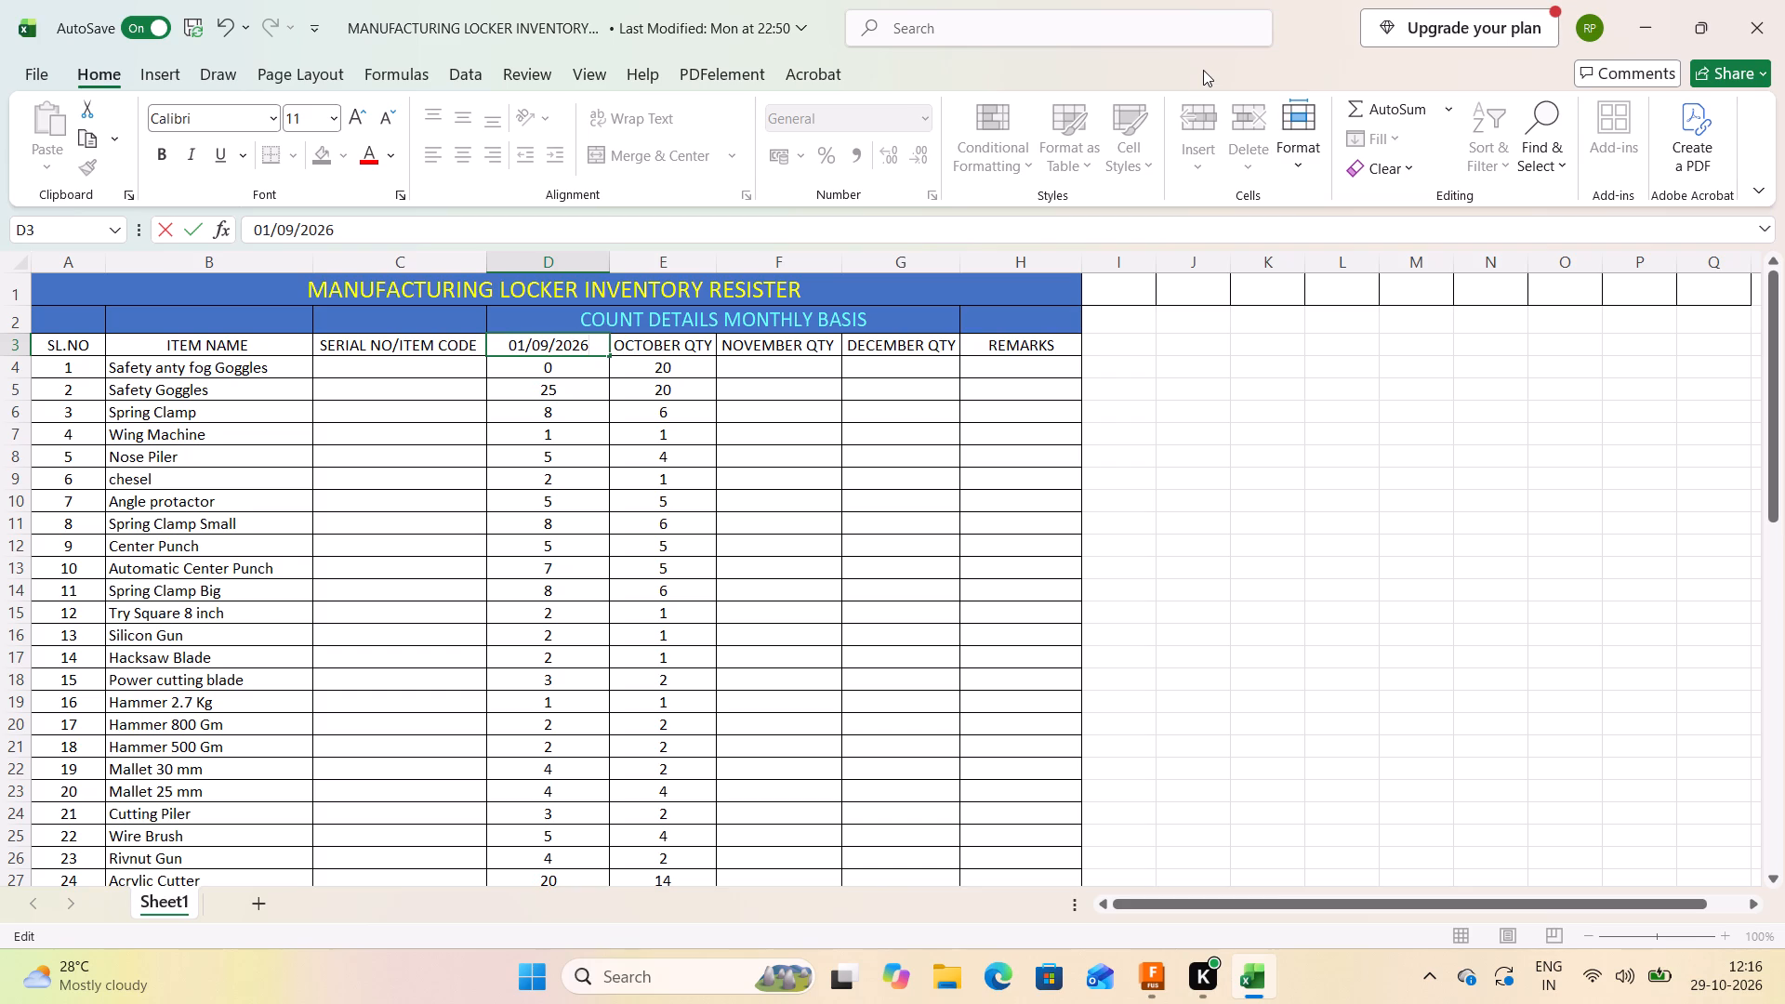
{"action": "key", "text": "Right"}
{"action": "key", "text": "Right"}
Replace the October column header in cell E3 with the date 01/10/2026.
{"action": "left_click_drag", "start_coordinate": [712, 348], "coordinate": [712, 347]}
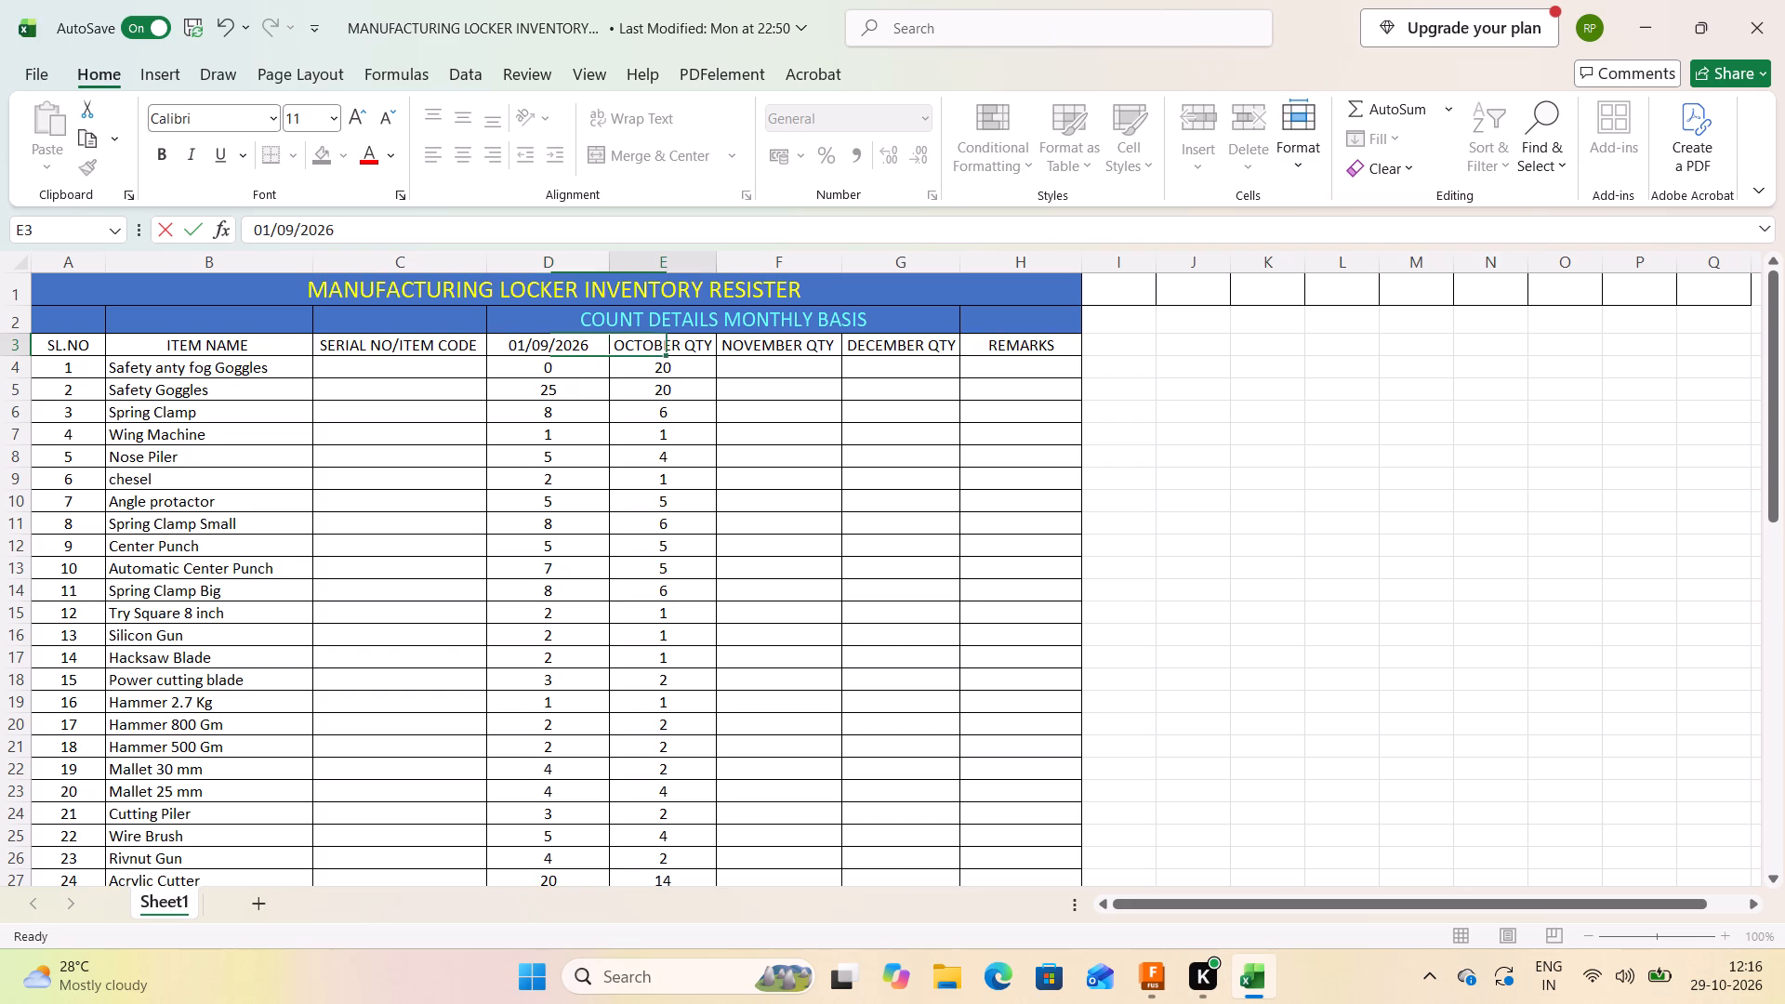
{"action": "left_click_drag", "start_coordinate": [712, 347], "coordinate": [625, 344]}
{"action": "double_click", "coordinate": [635, 348]}
{"action": "left_click_drag", "start_coordinate": [713, 341], "coordinate": [712, 341]}
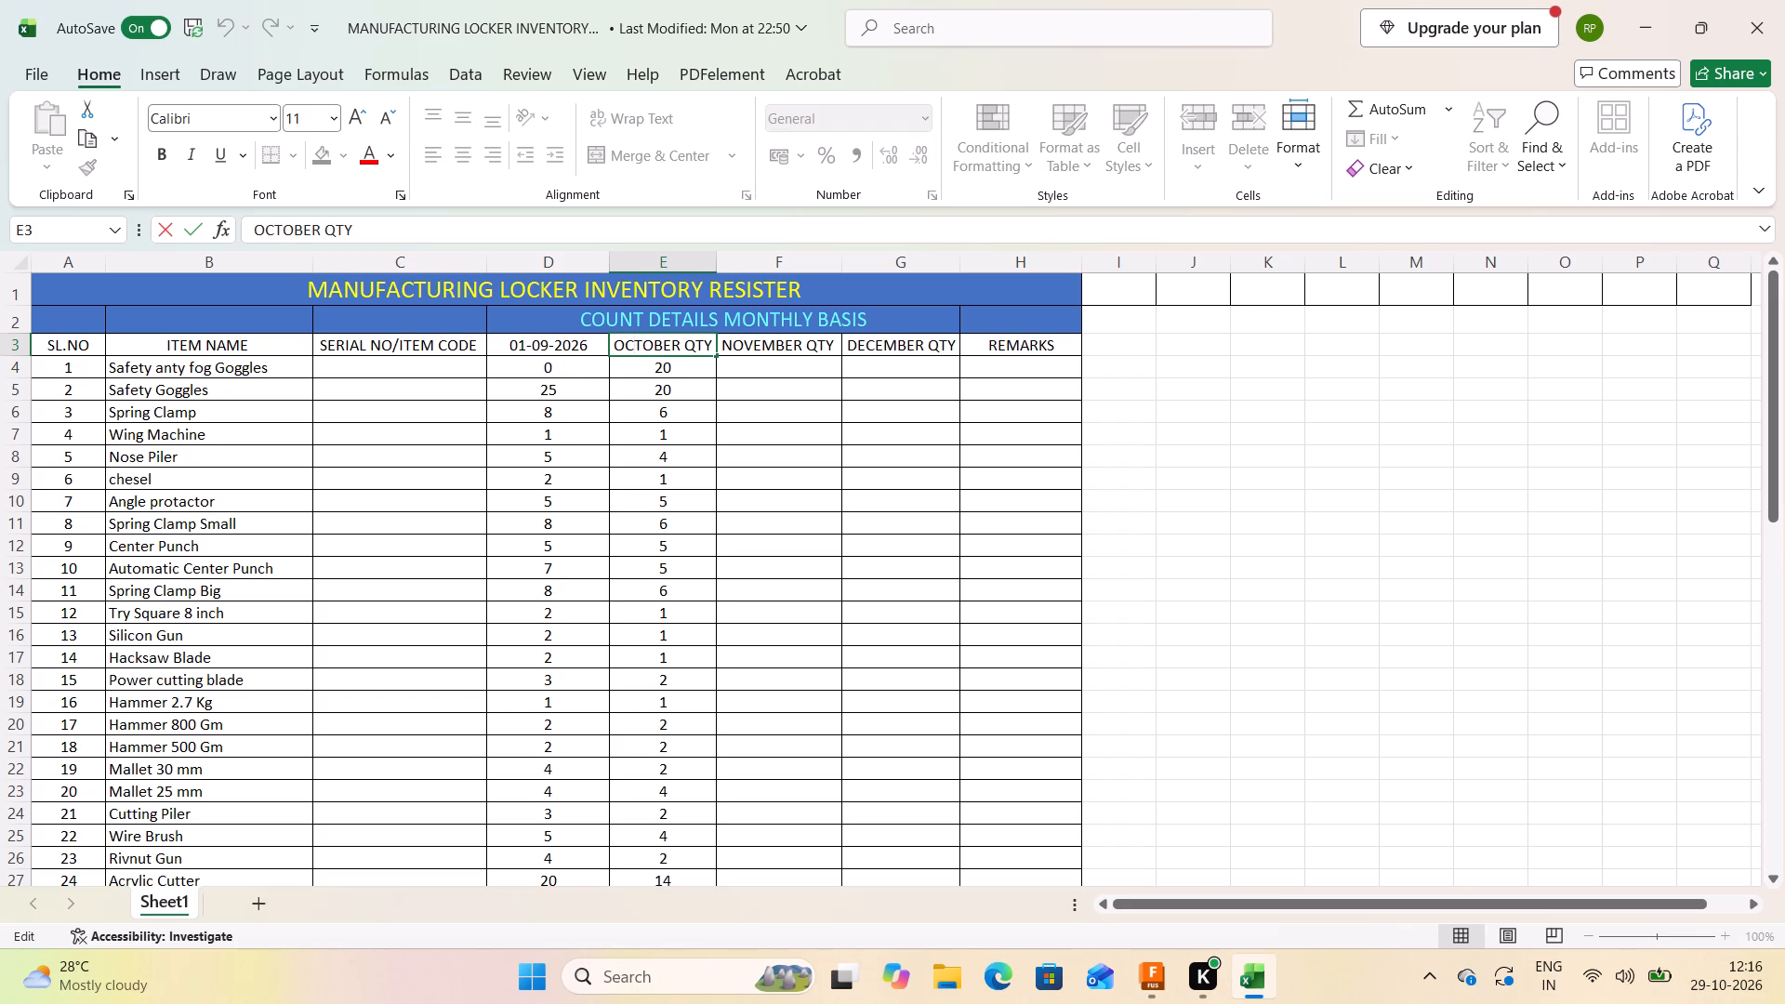
{"action": "left_click_drag", "start_coordinate": [712, 341], "coordinate": [605, 341]}
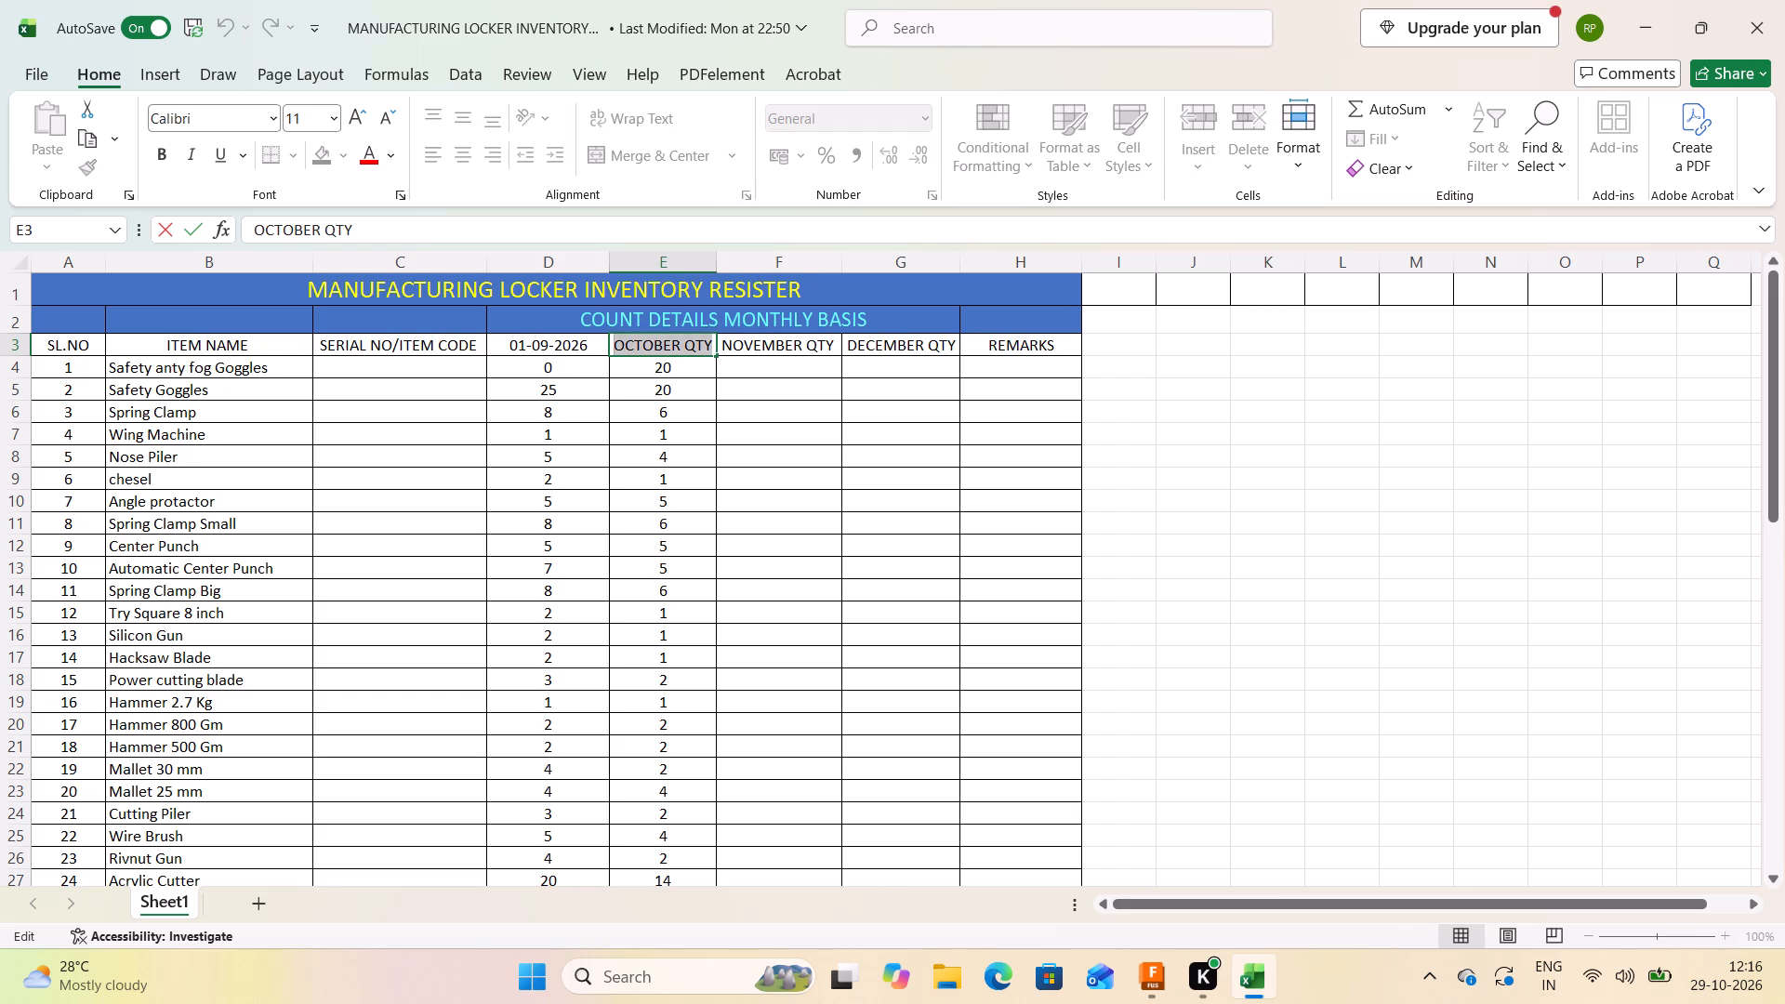
{"action": "key", "text": "1"}
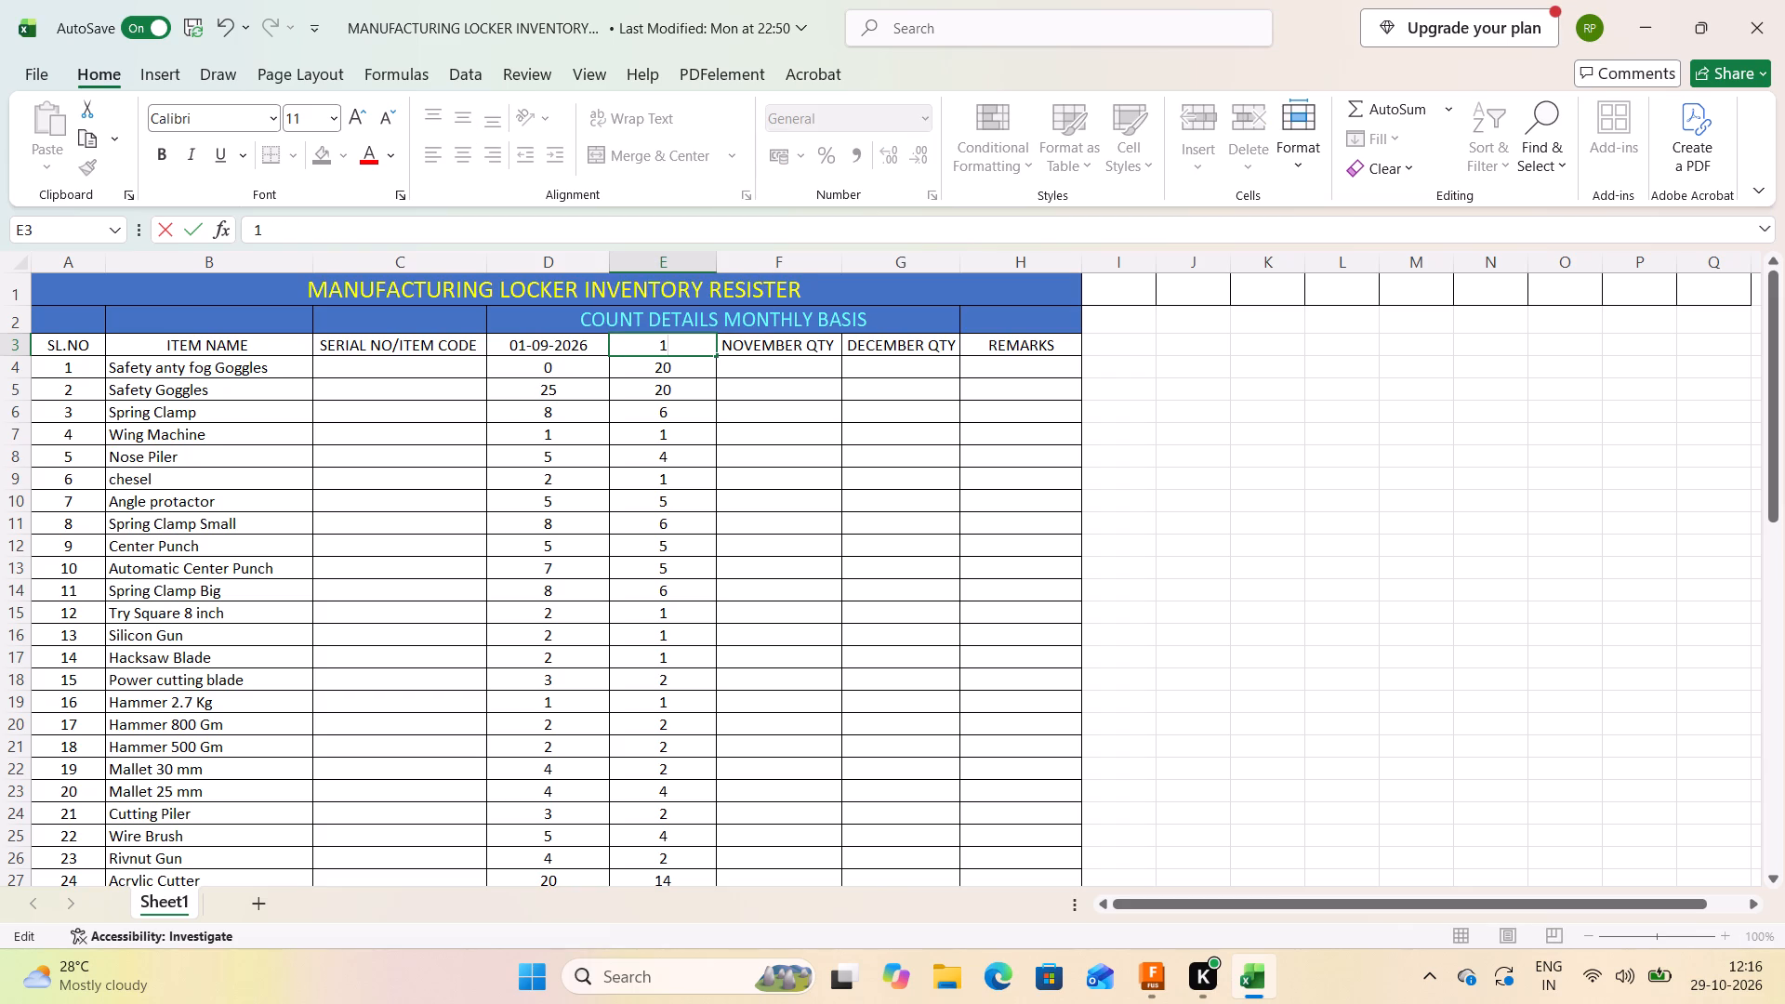
{"action": "key", "text": "BackSpace"}
{"action": "type", "text": "01/1"}
{"action": "key", "text": "0"}
{"action": "type", "text": "/2026"}
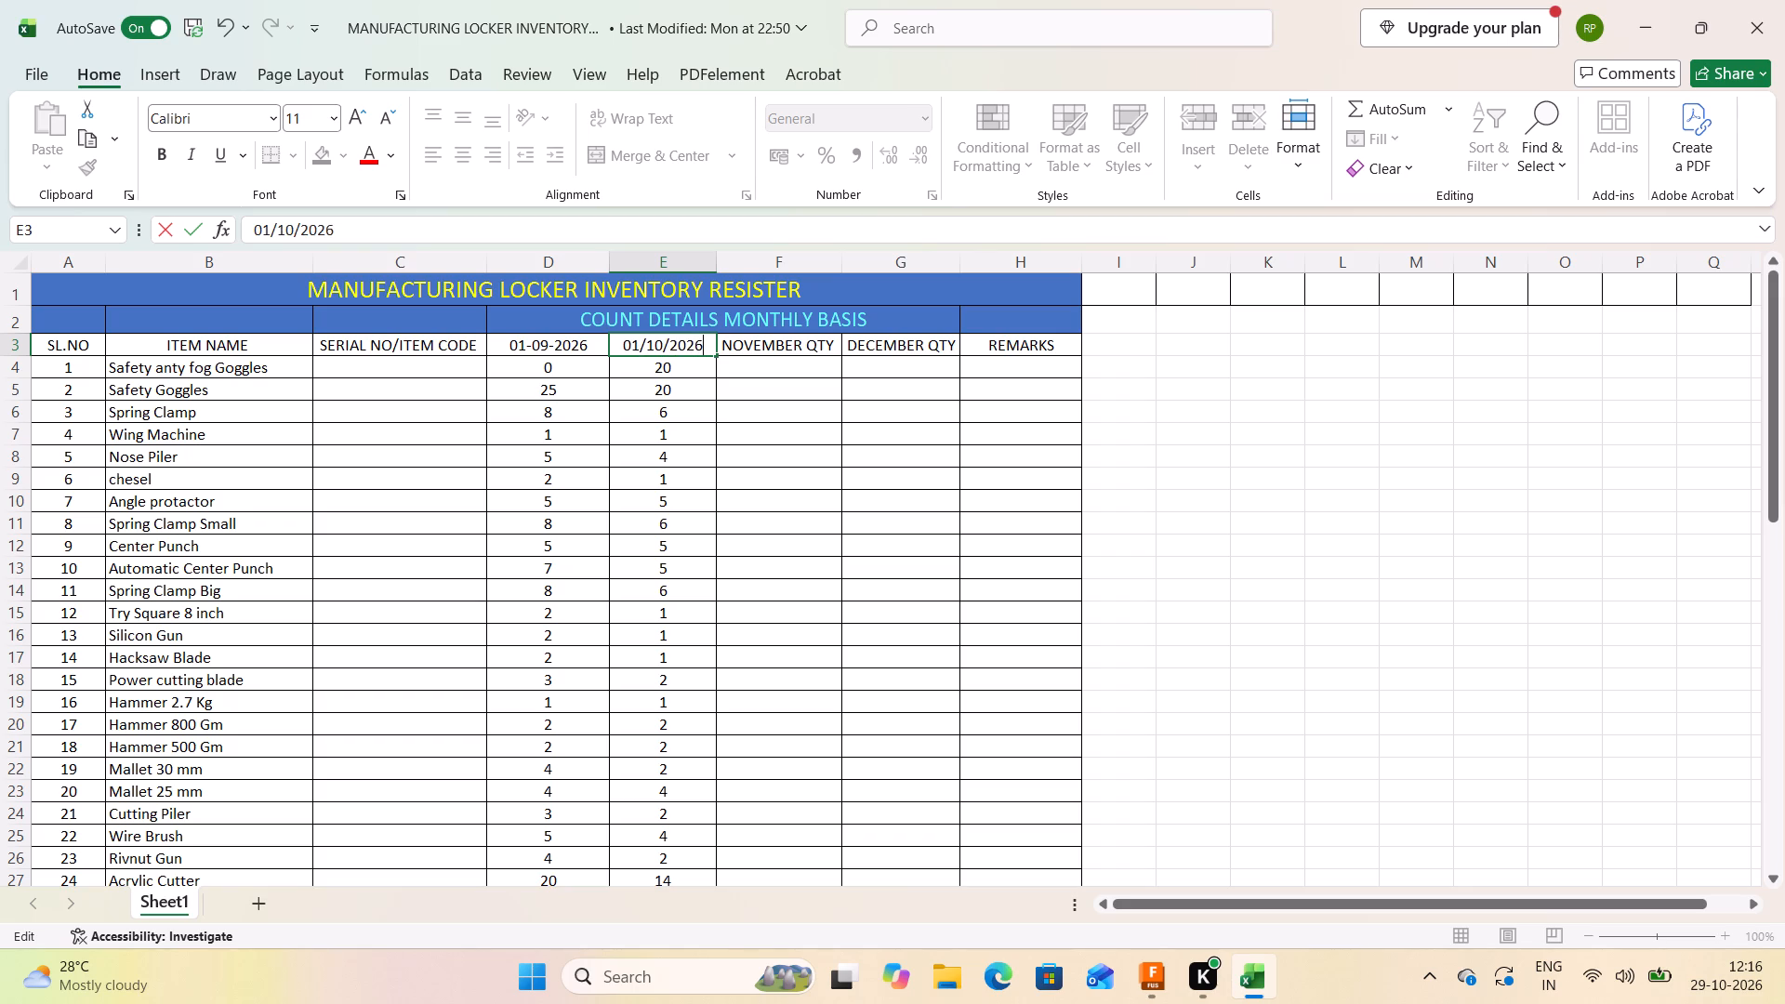
{"action": "key", "text": "Return"}
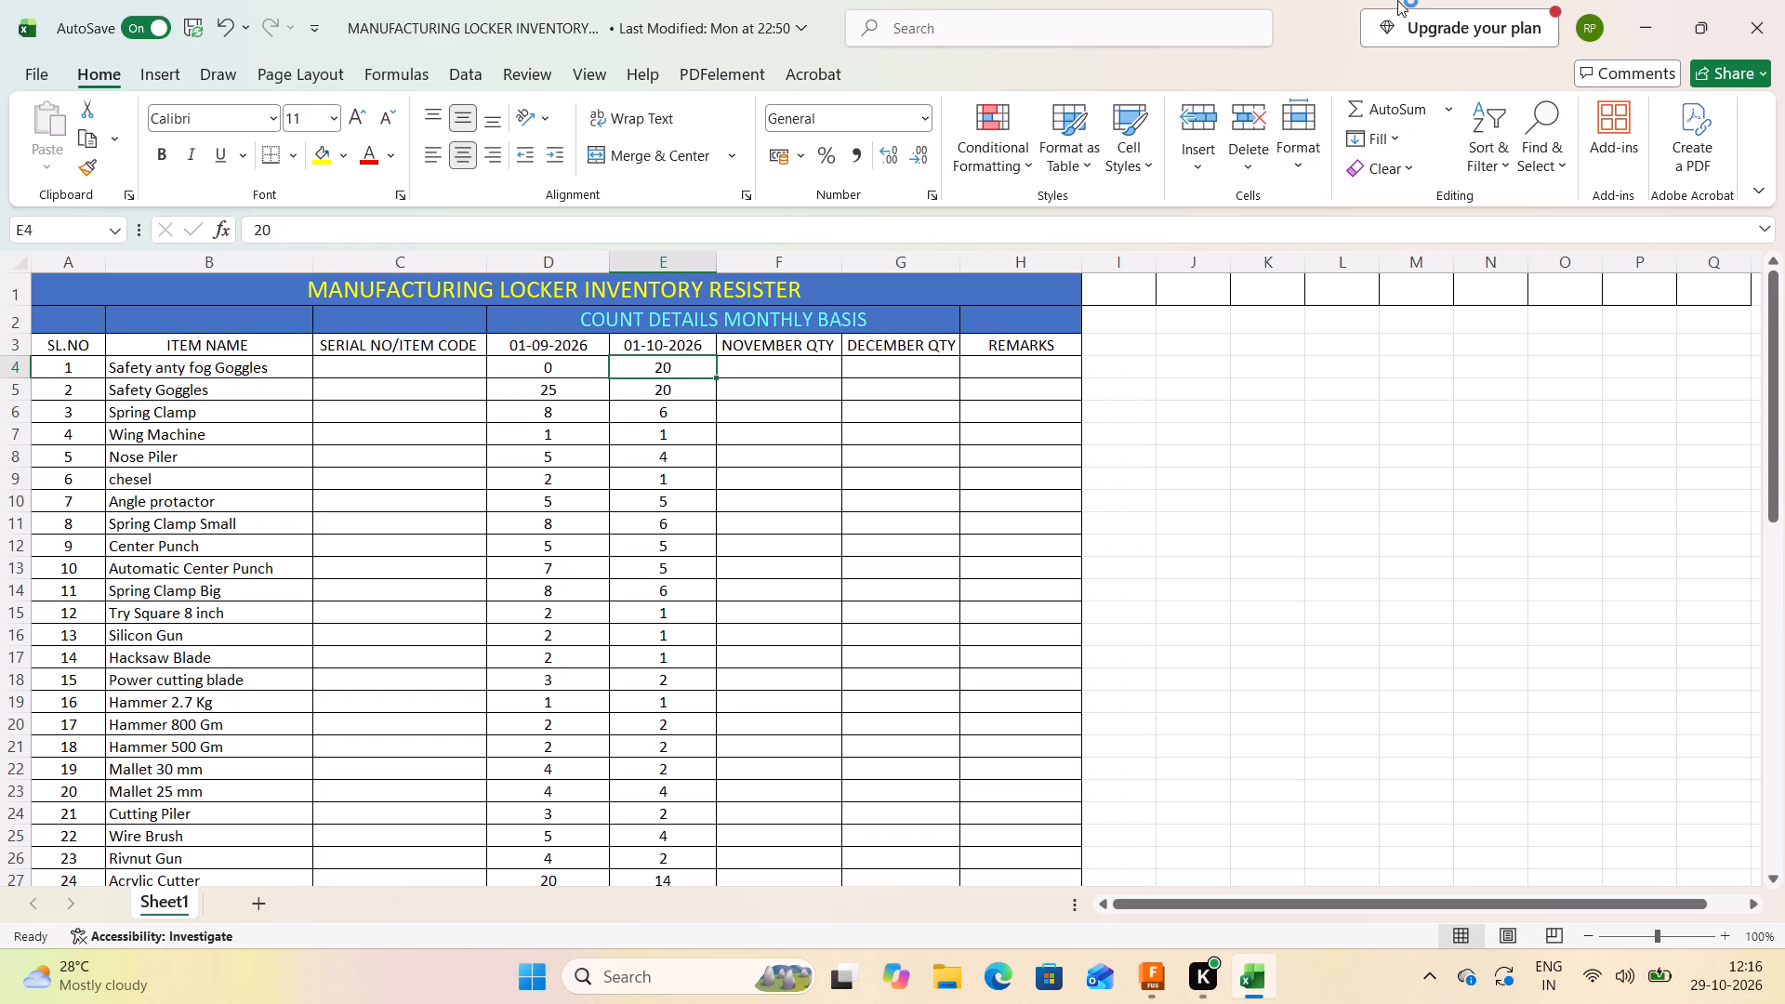
Replace the November column header in cell F3 with the date 01/11/2026.
{"action": "double_click", "coordinate": [832, 353]}
{"action": "double_click", "coordinate": [832, 353]}
{"action": "double_click", "coordinate": [828, 346]}
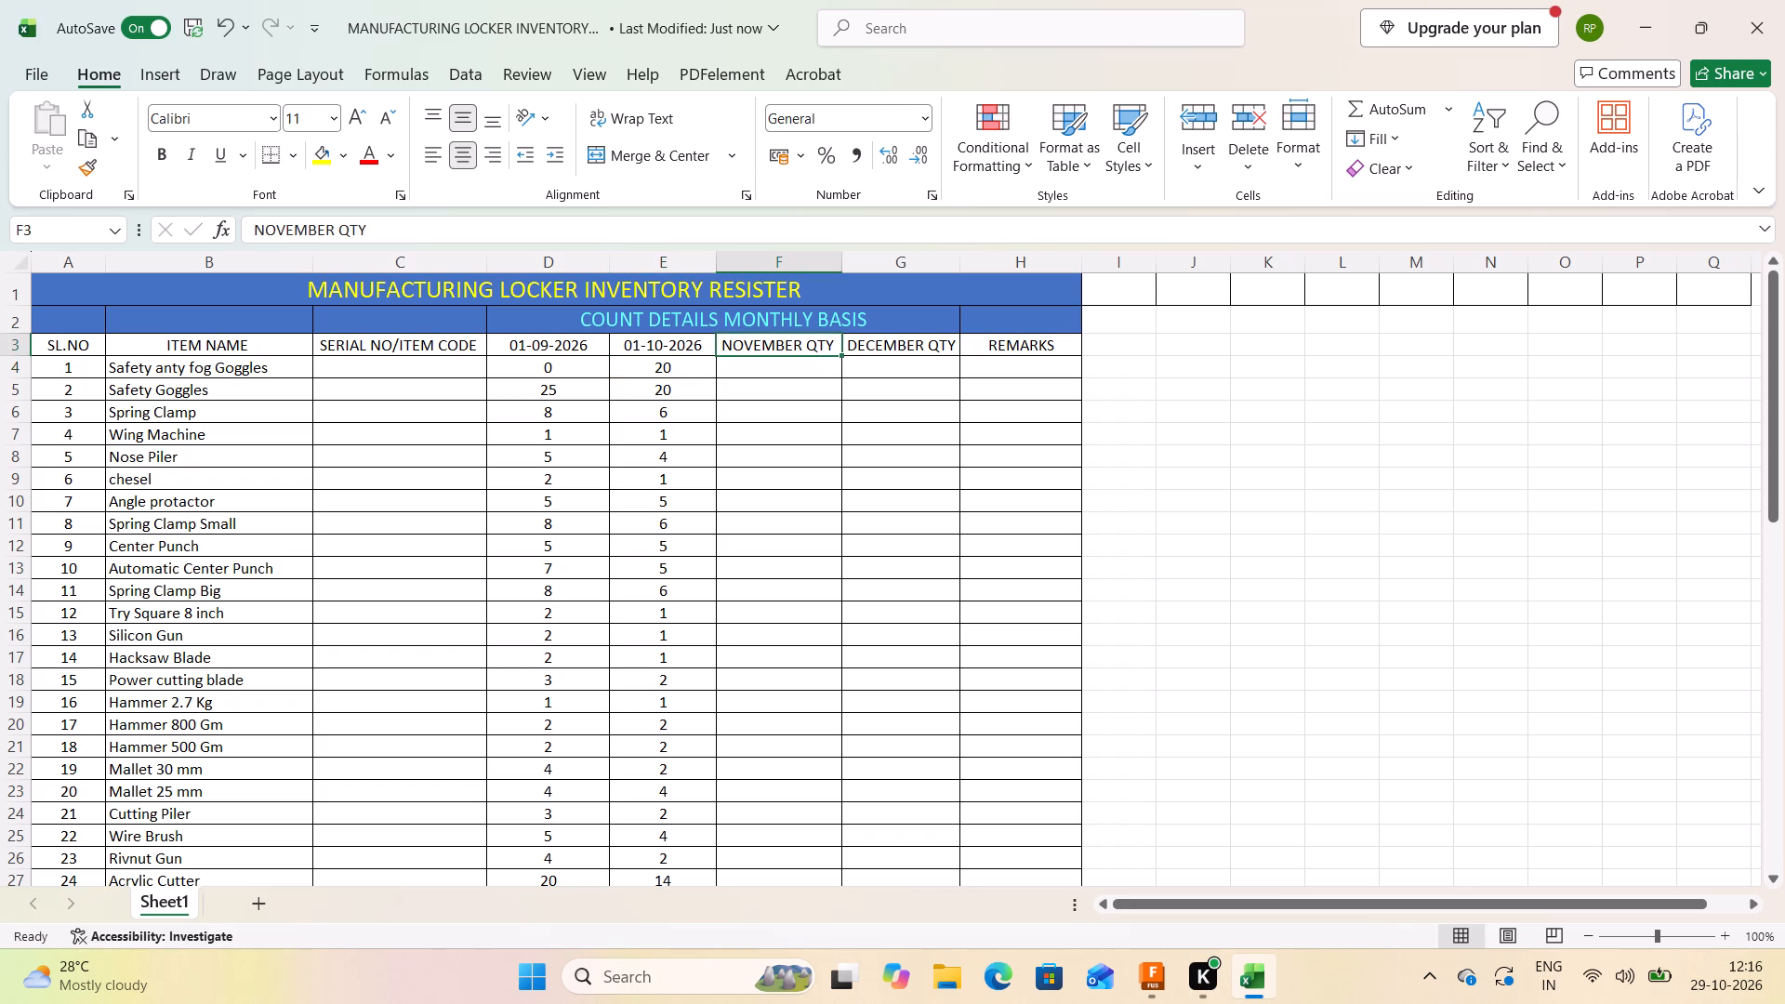
{"action": "left_click", "coordinate": [833, 343]}
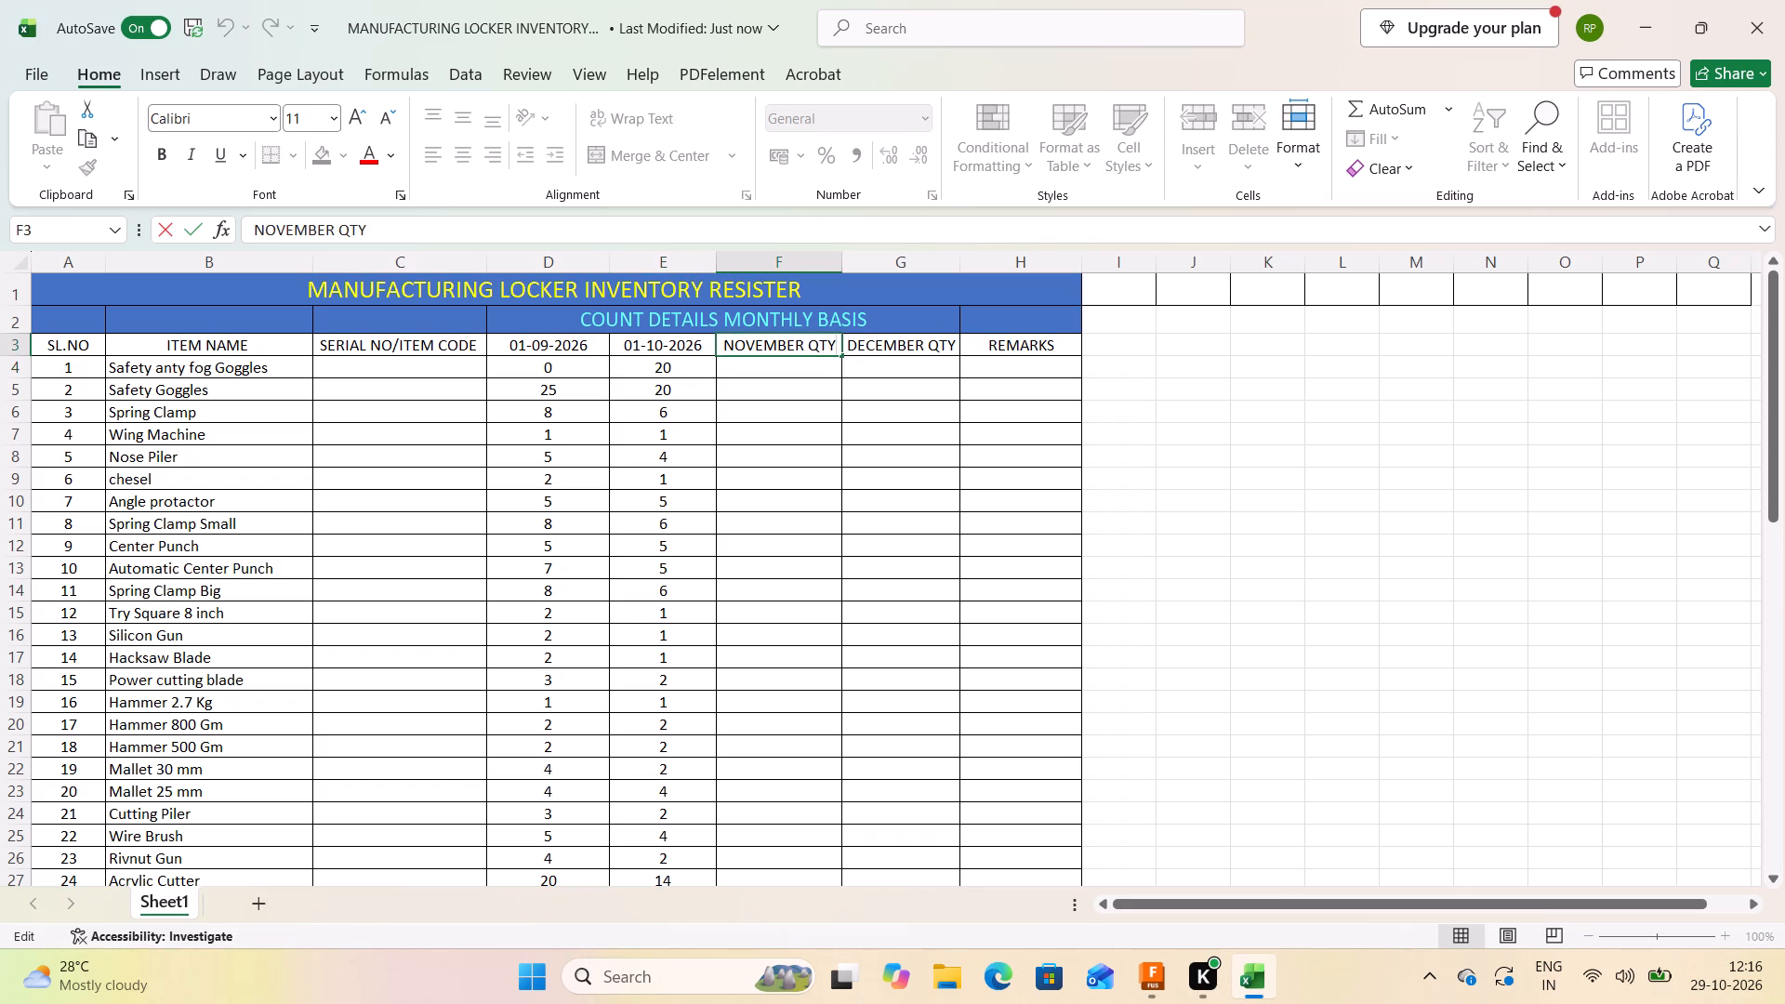
{"action": "left_click_drag", "start_coordinate": [833, 344], "coordinate": [697, 341]}
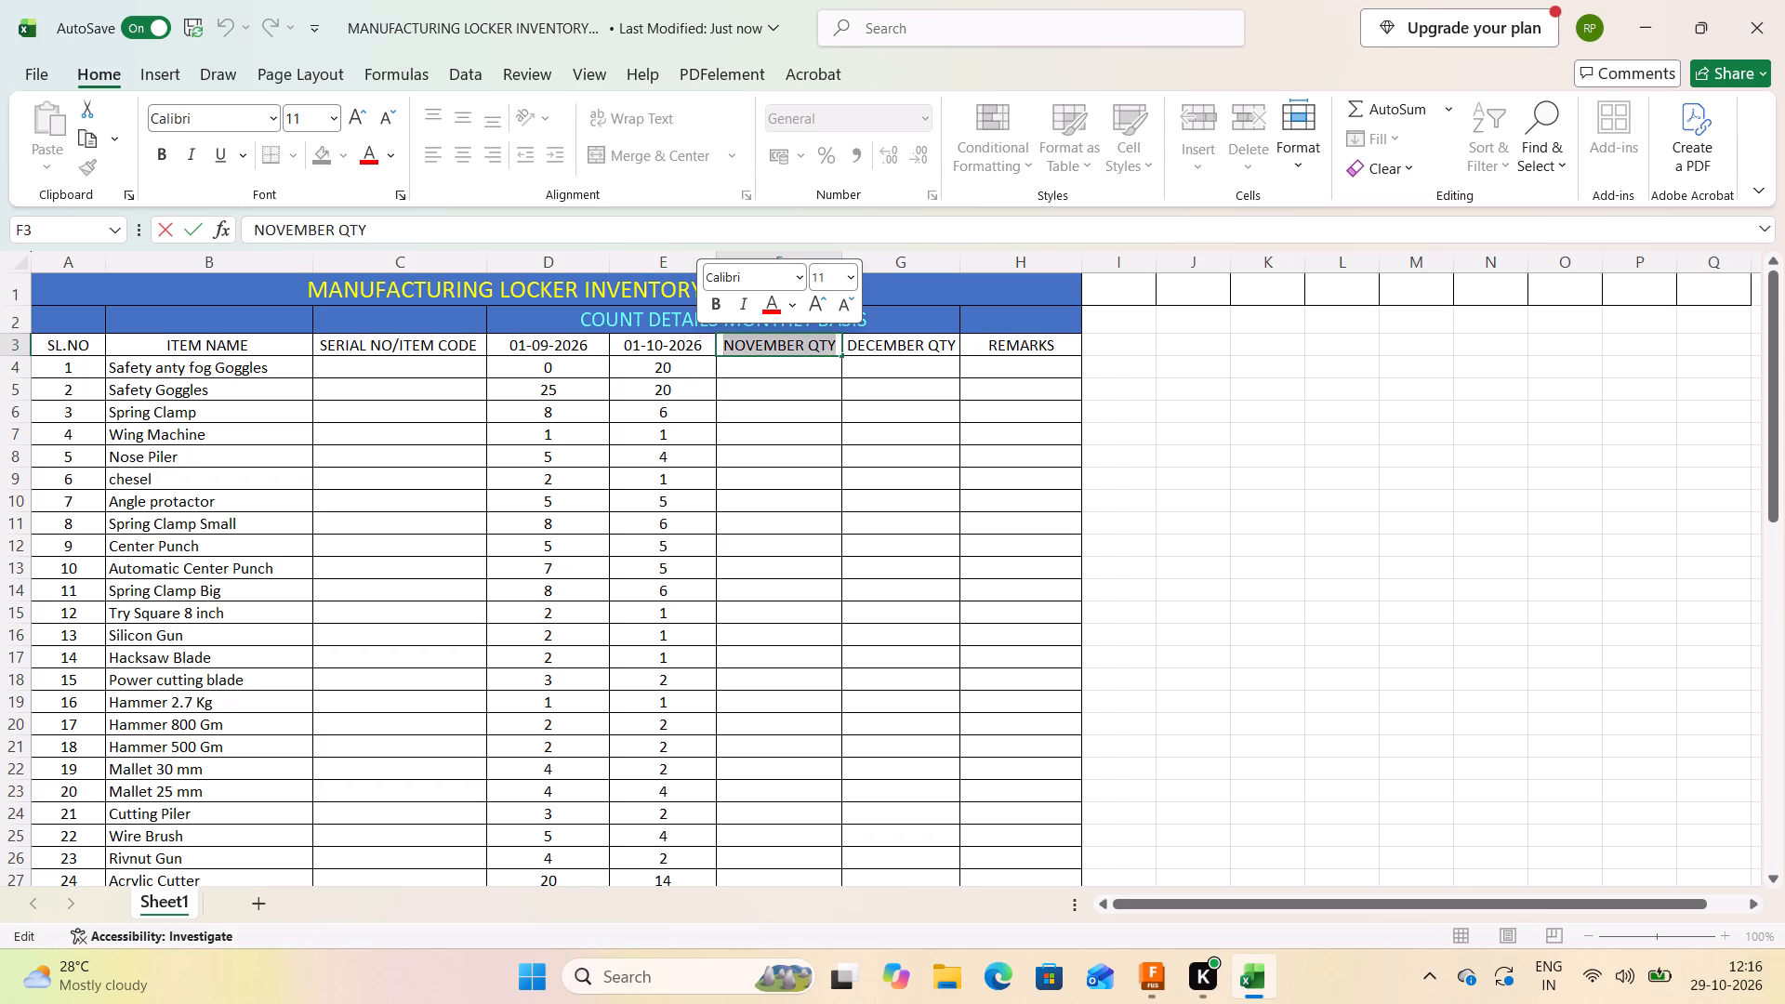
{"action": "type", "text": "01/11"}
{"action": "type", "text": "/2026"}
{"action": "key", "text": "Return"}
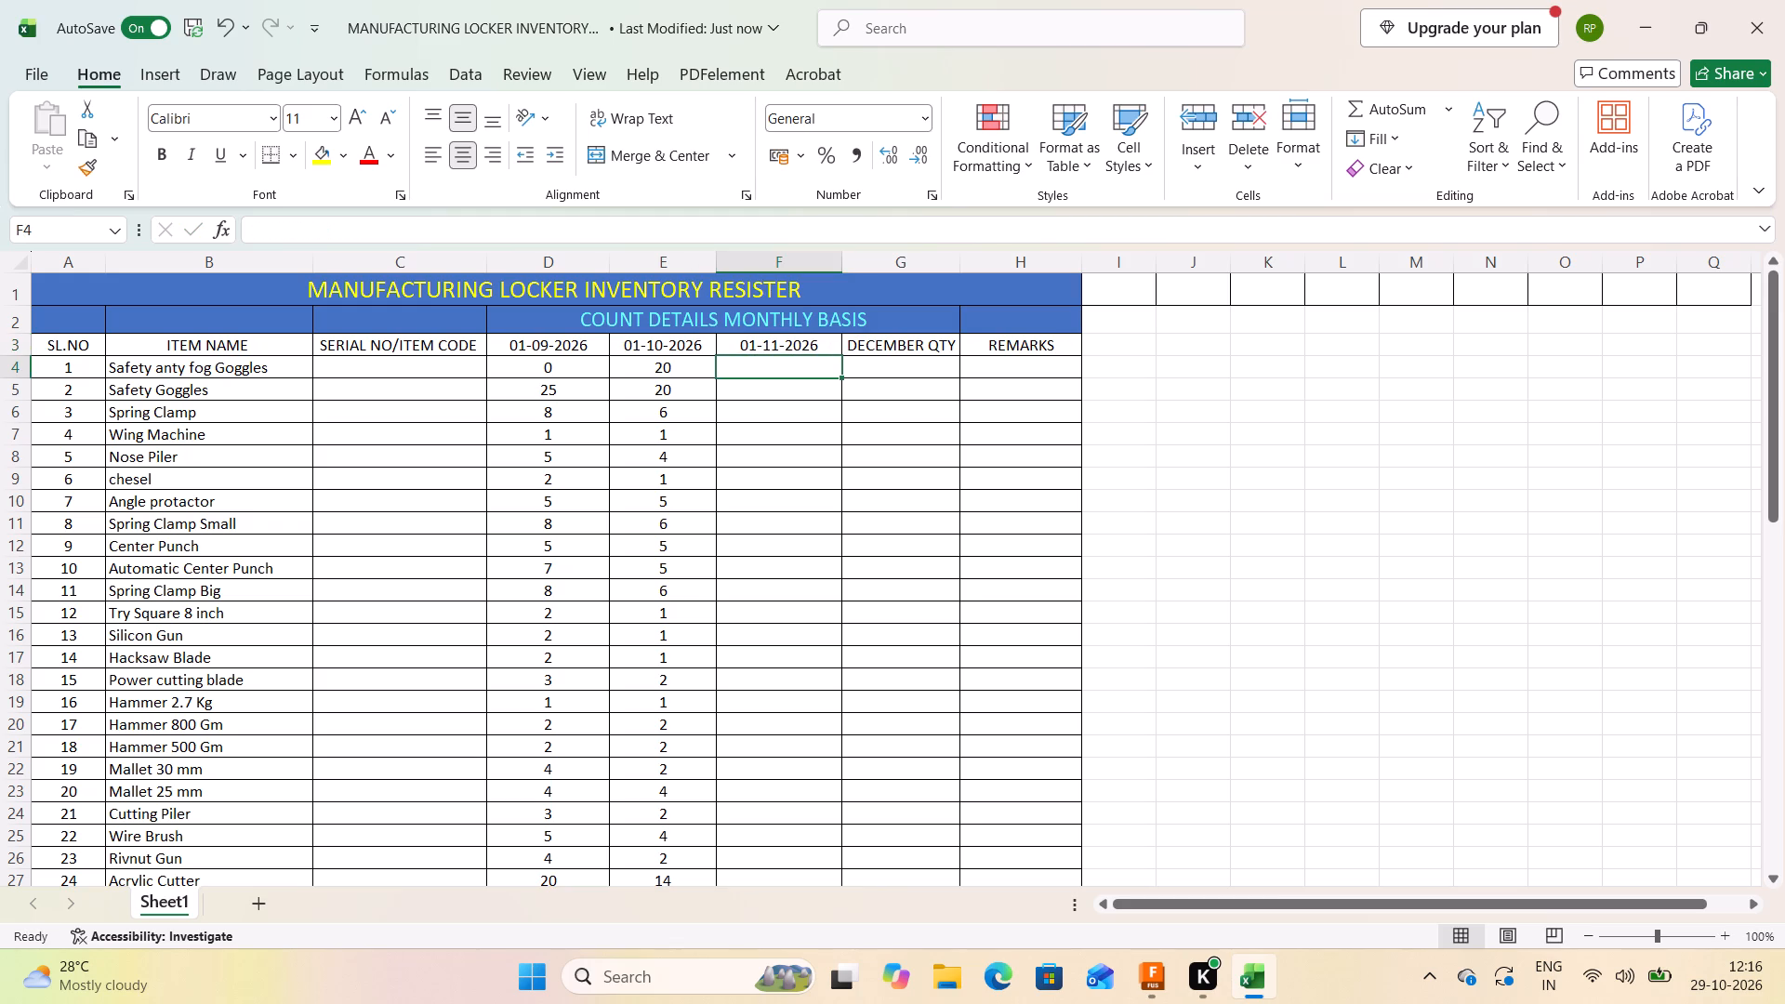
Replace the December column header in cell G3 with the date 01/12/2026.
{"action": "key", "text": "Right"}
{"action": "key", "text": "Up"}
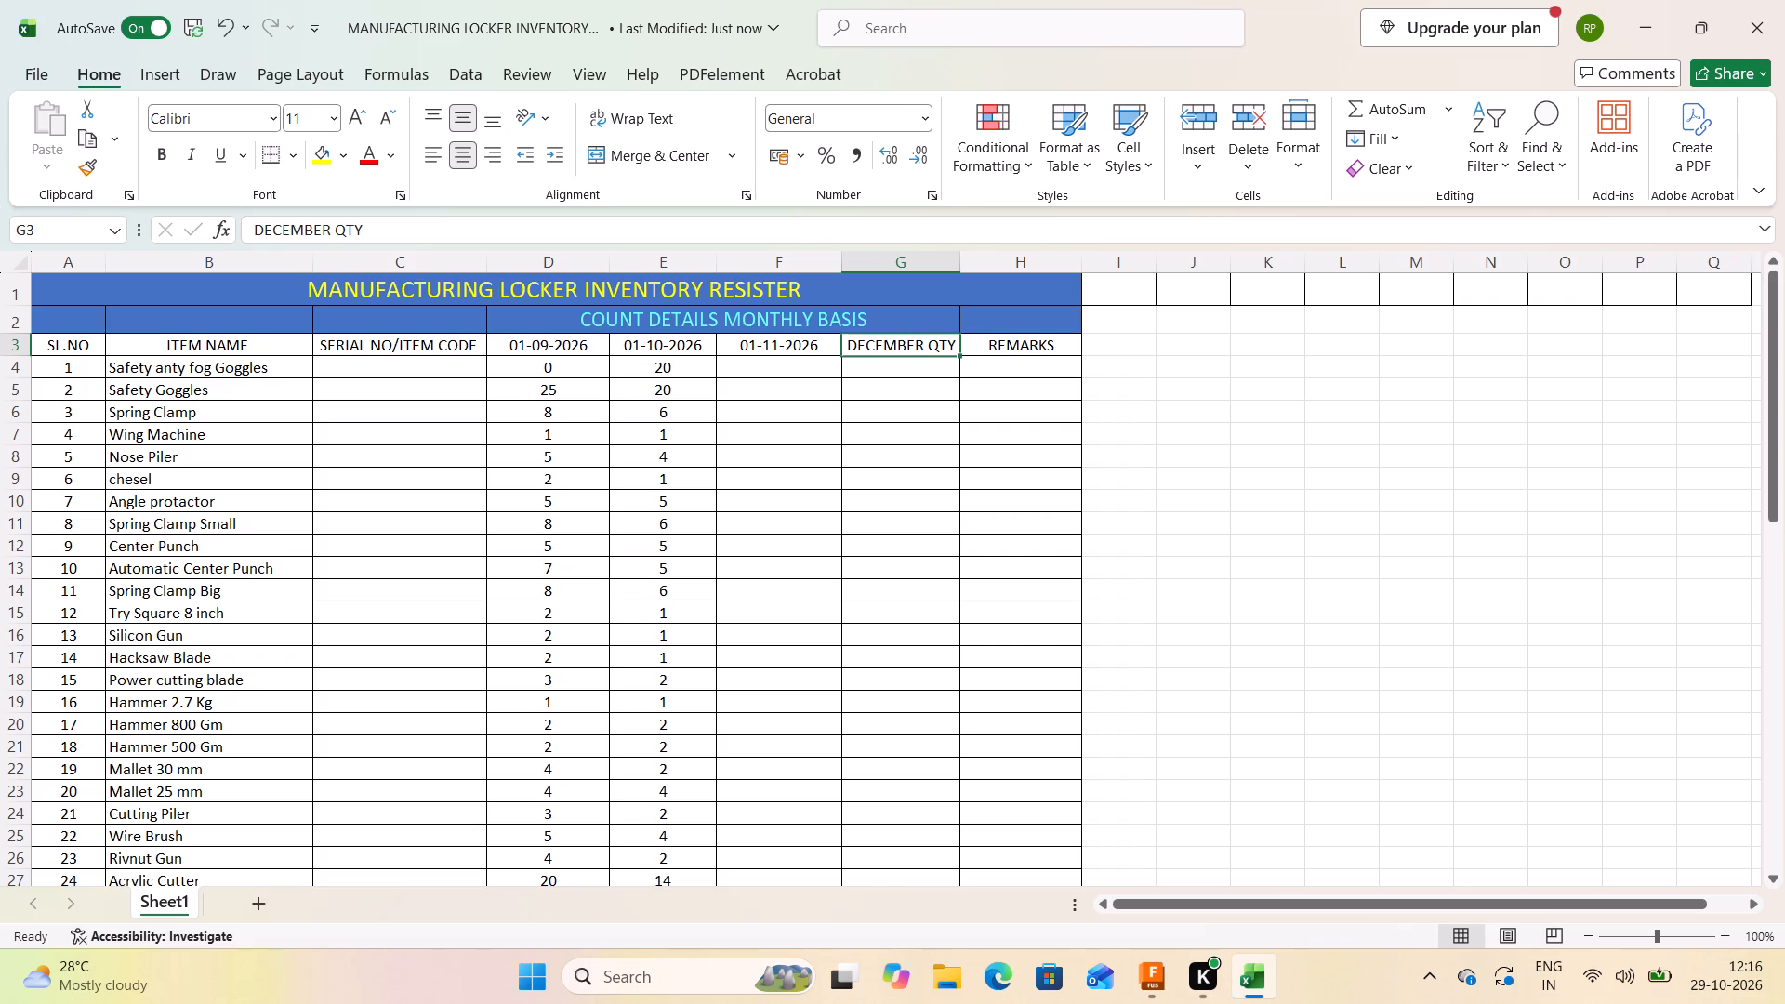
{"action": "key", "text": "Delete"}
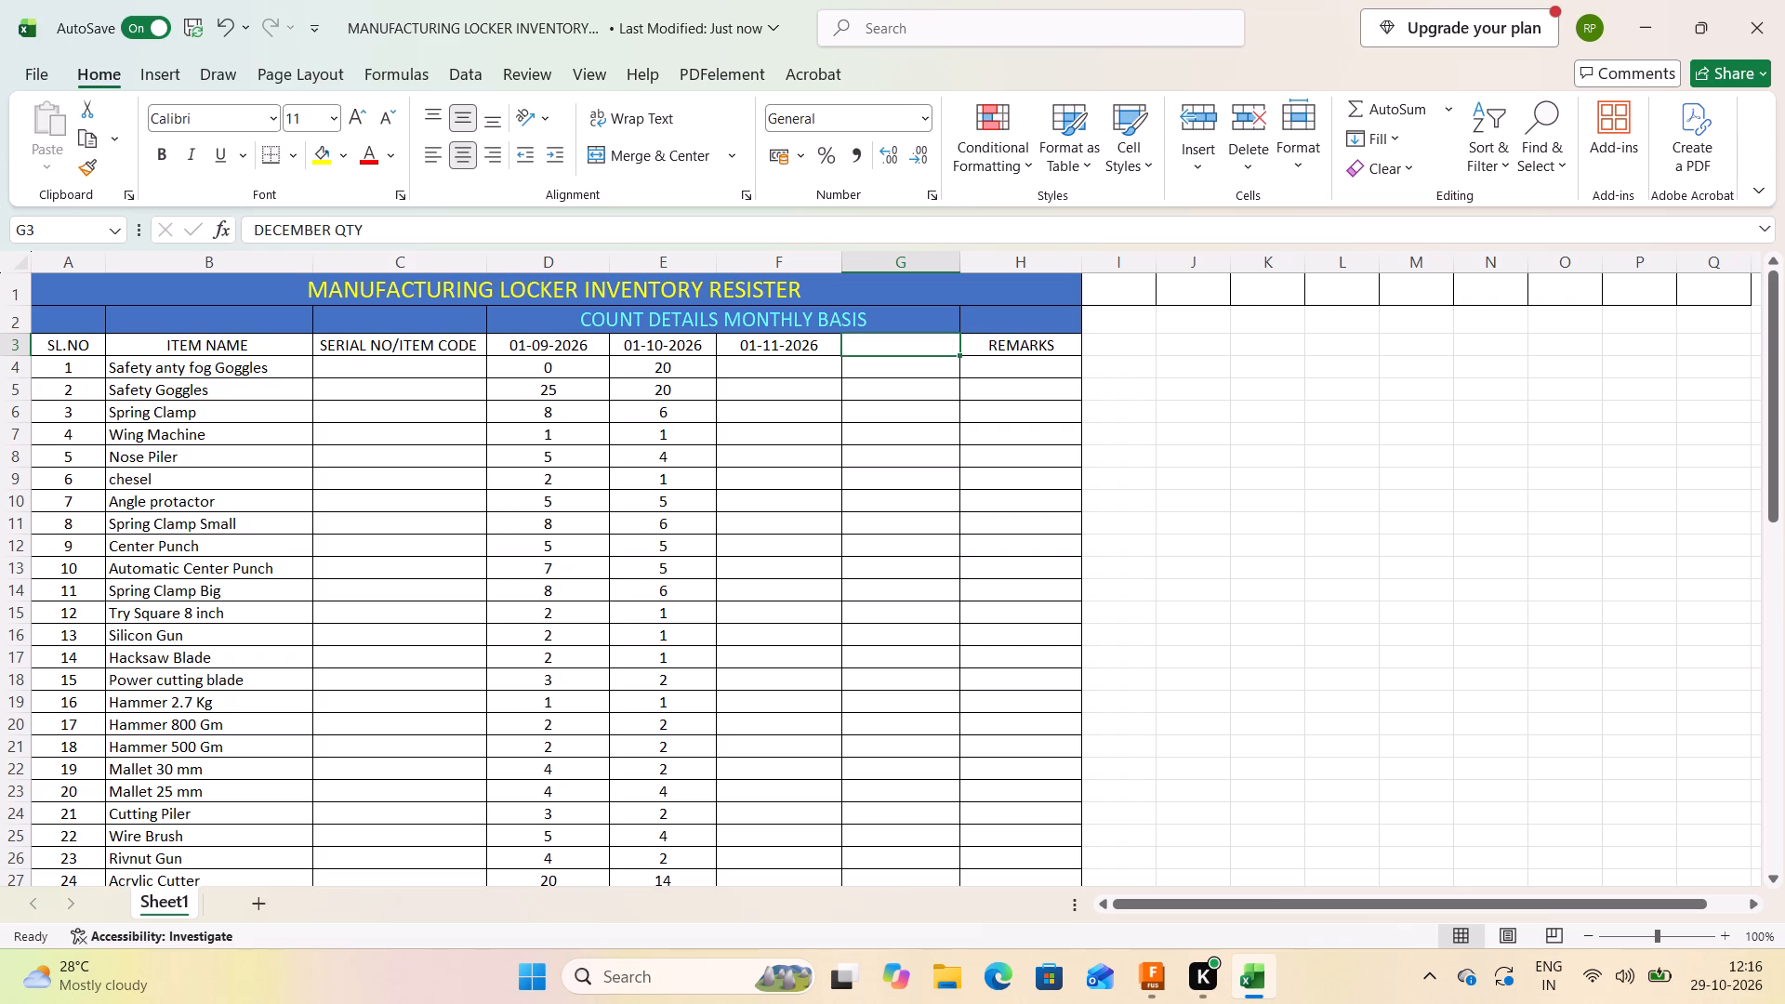
{"action": "type", "text": "01"}
{"action": "type", "text": "/12"}
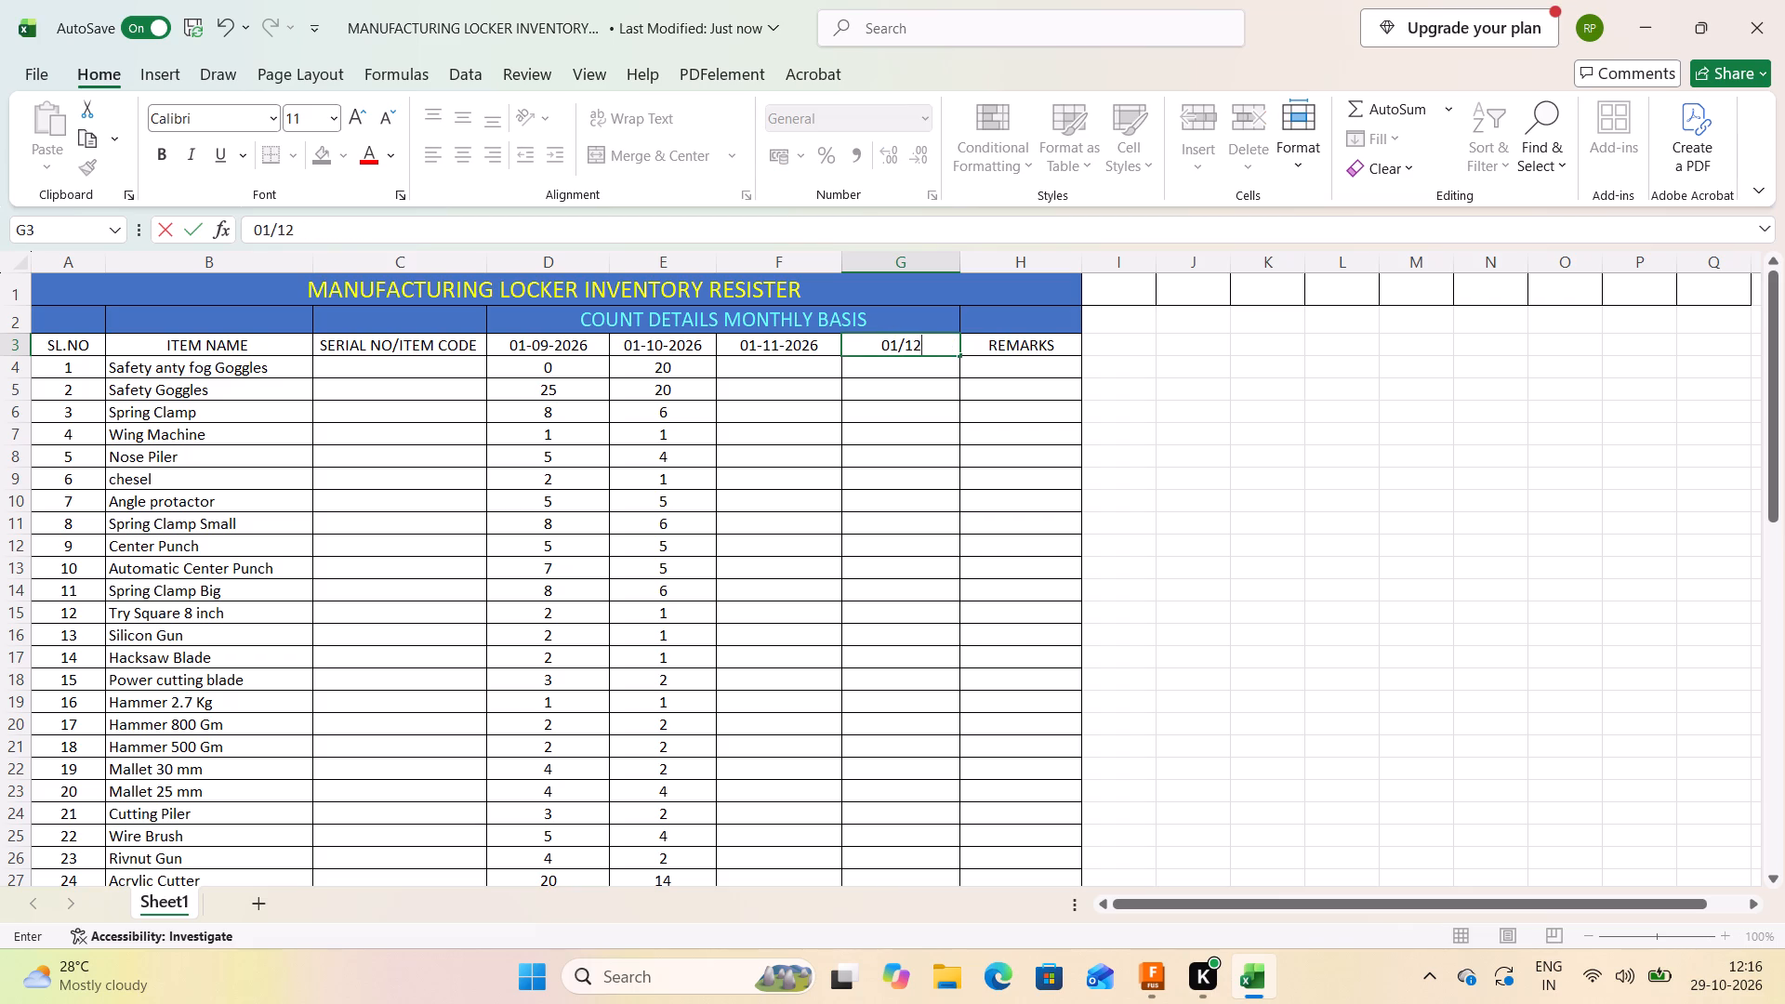
{"action": "type", "text": "/2026"}
{"action": "key", "text": "Return"}
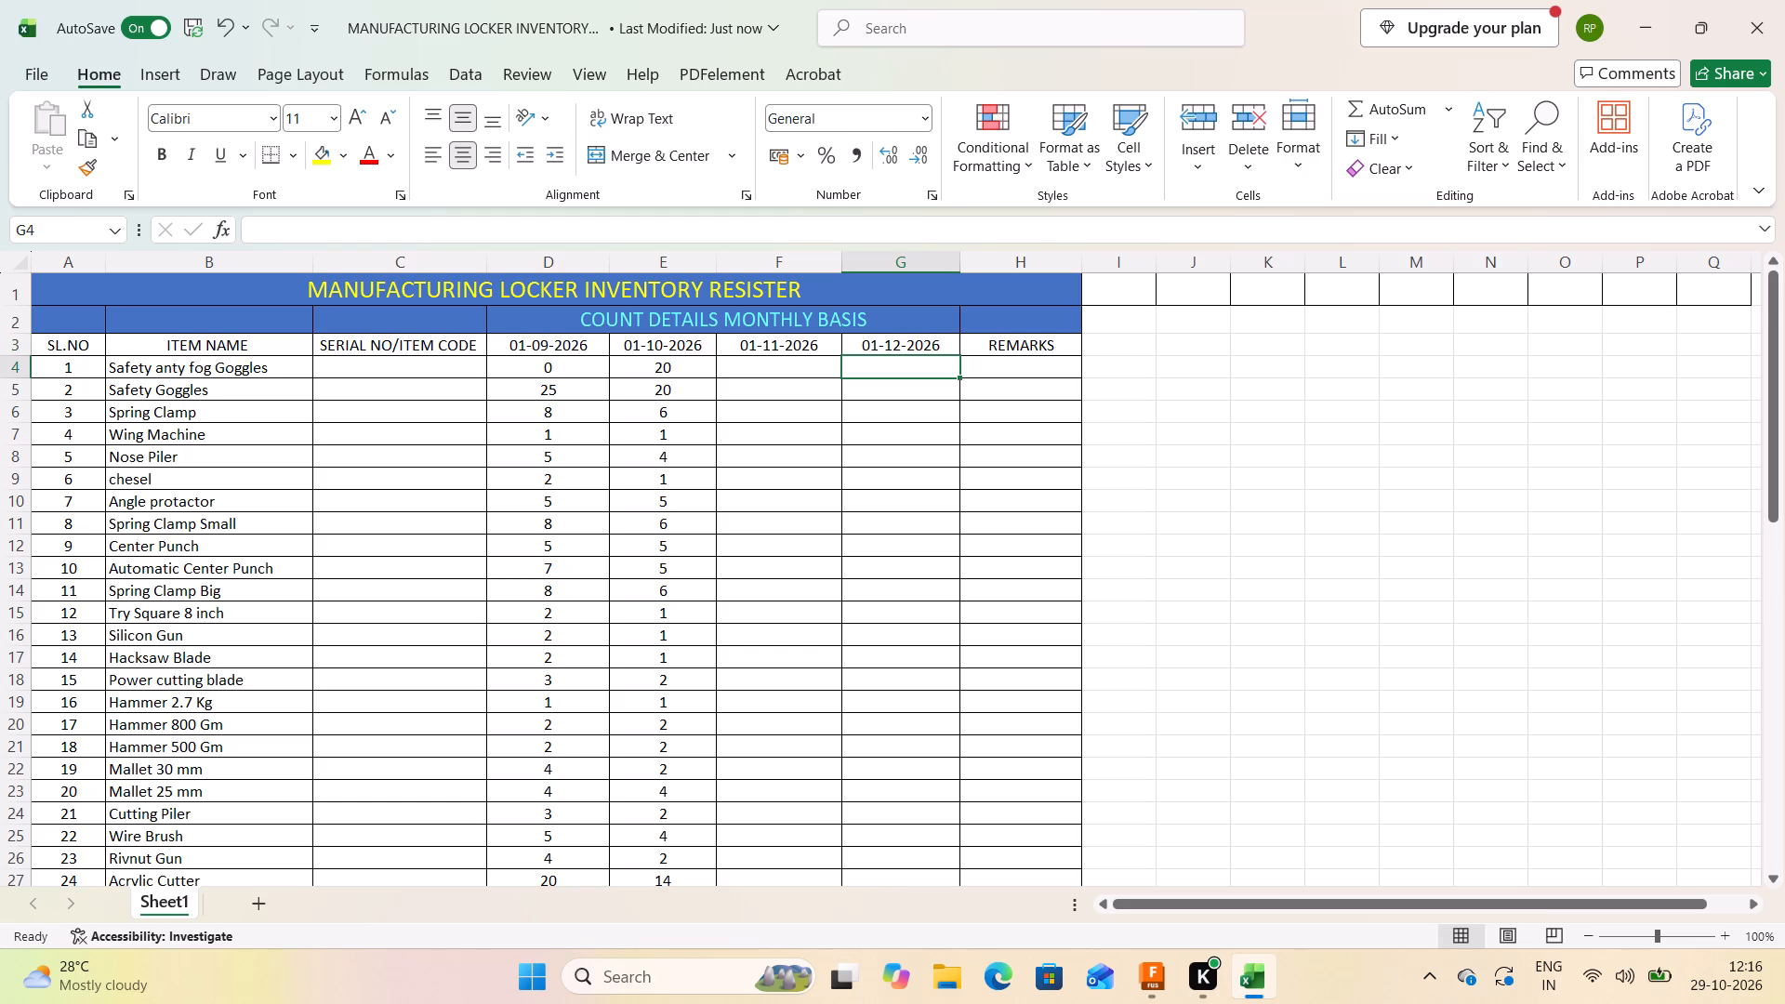
Replace the SERIAL NO/ITEM CODE header in cell C3 with ITOM CATAGORY.
{"action": "left_click", "coordinate": [451, 349]}
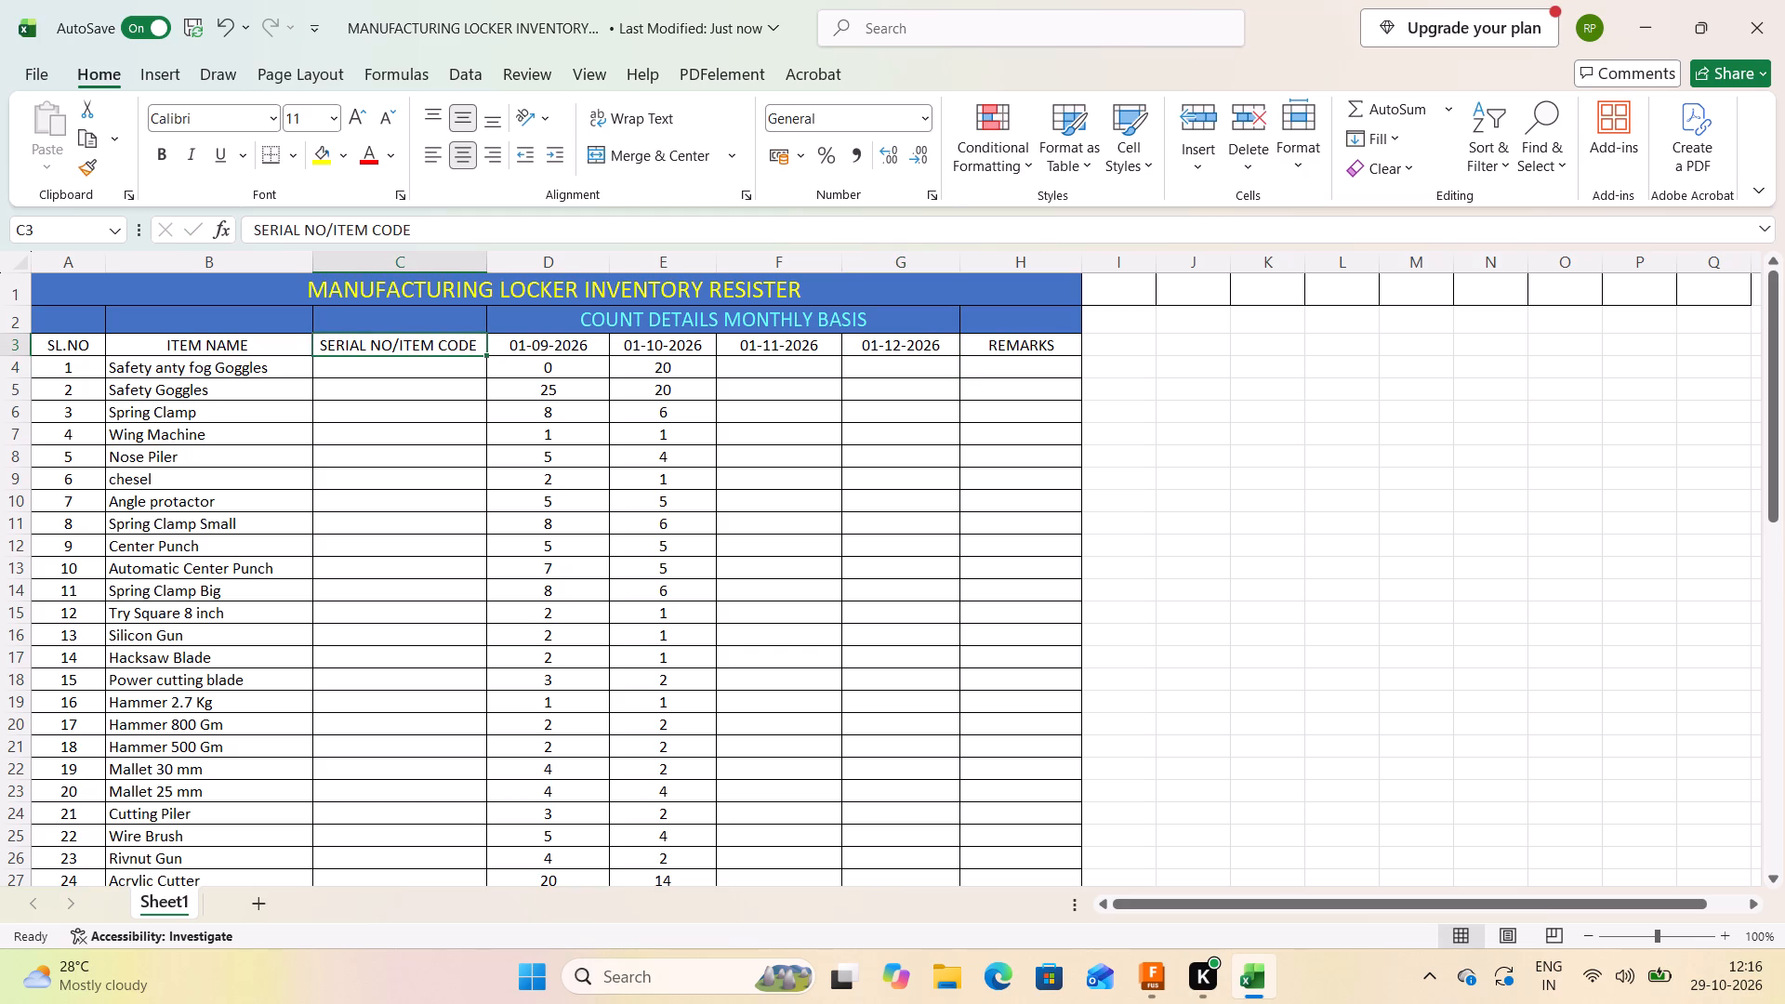
{"action": "double_click", "coordinate": [470, 343]}
{"action": "left_click_drag", "start_coordinate": [481, 342], "coordinate": [372, 330]}
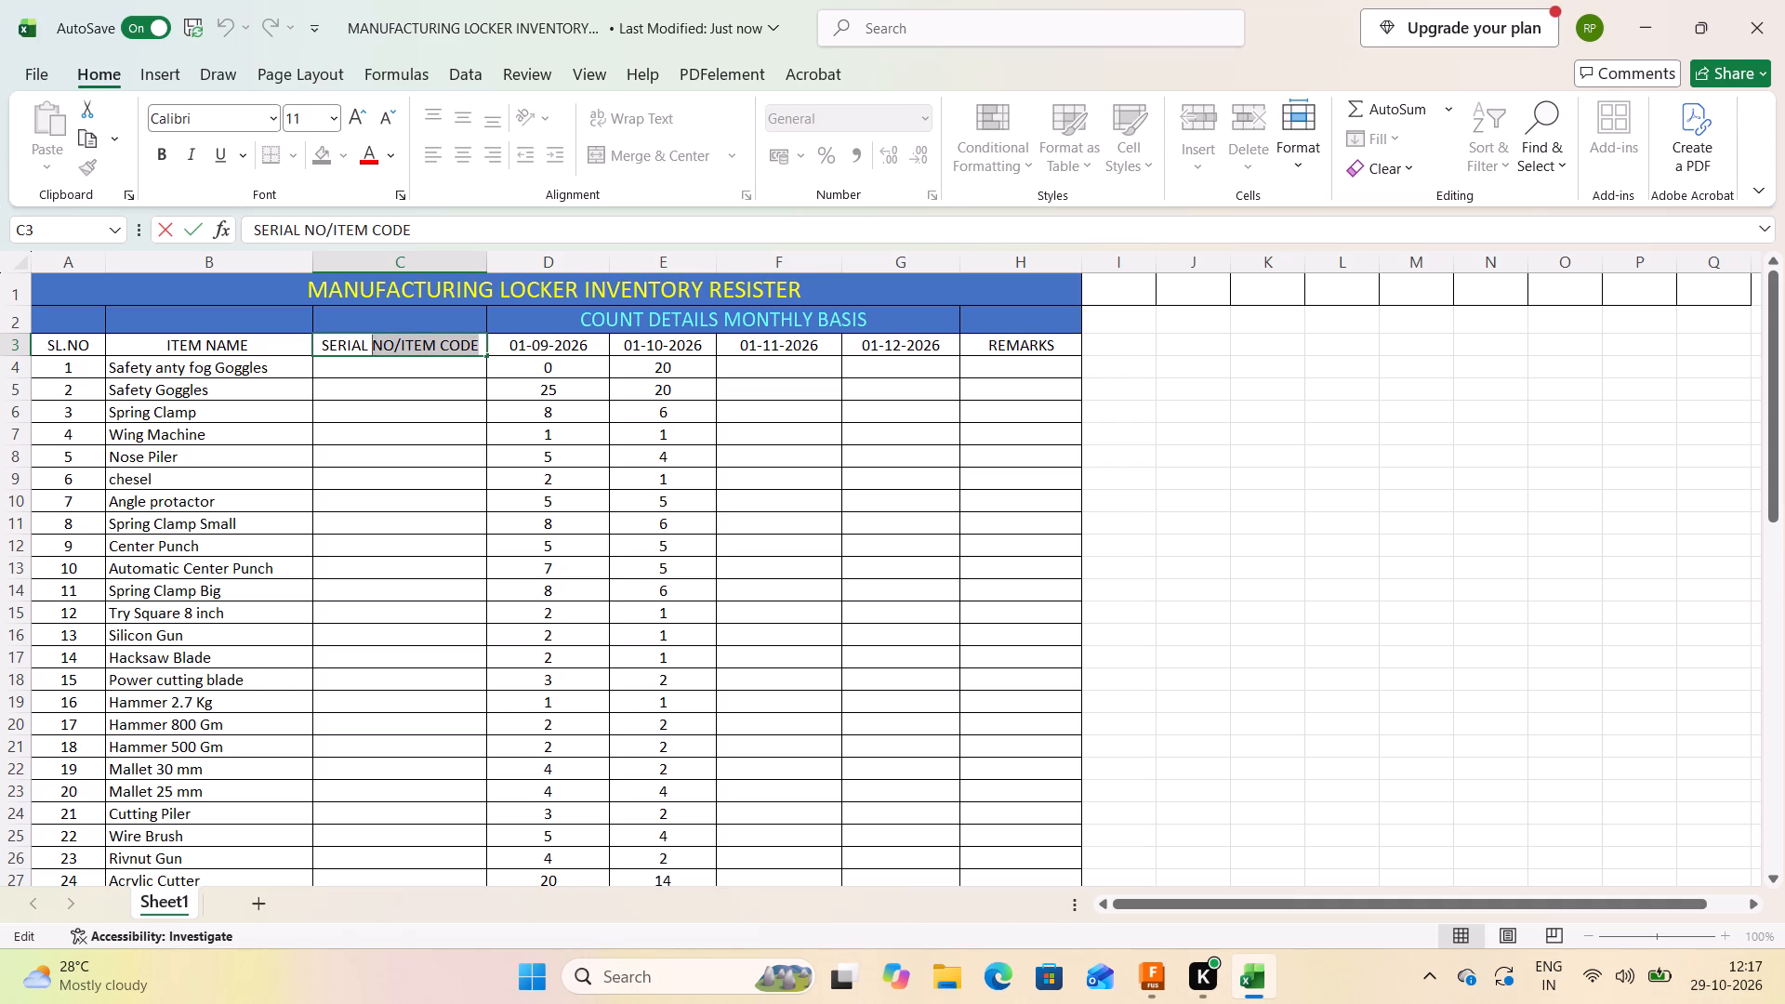
{"action": "left_click_drag", "start_coordinate": [372, 330], "coordinate": [311, 333]}
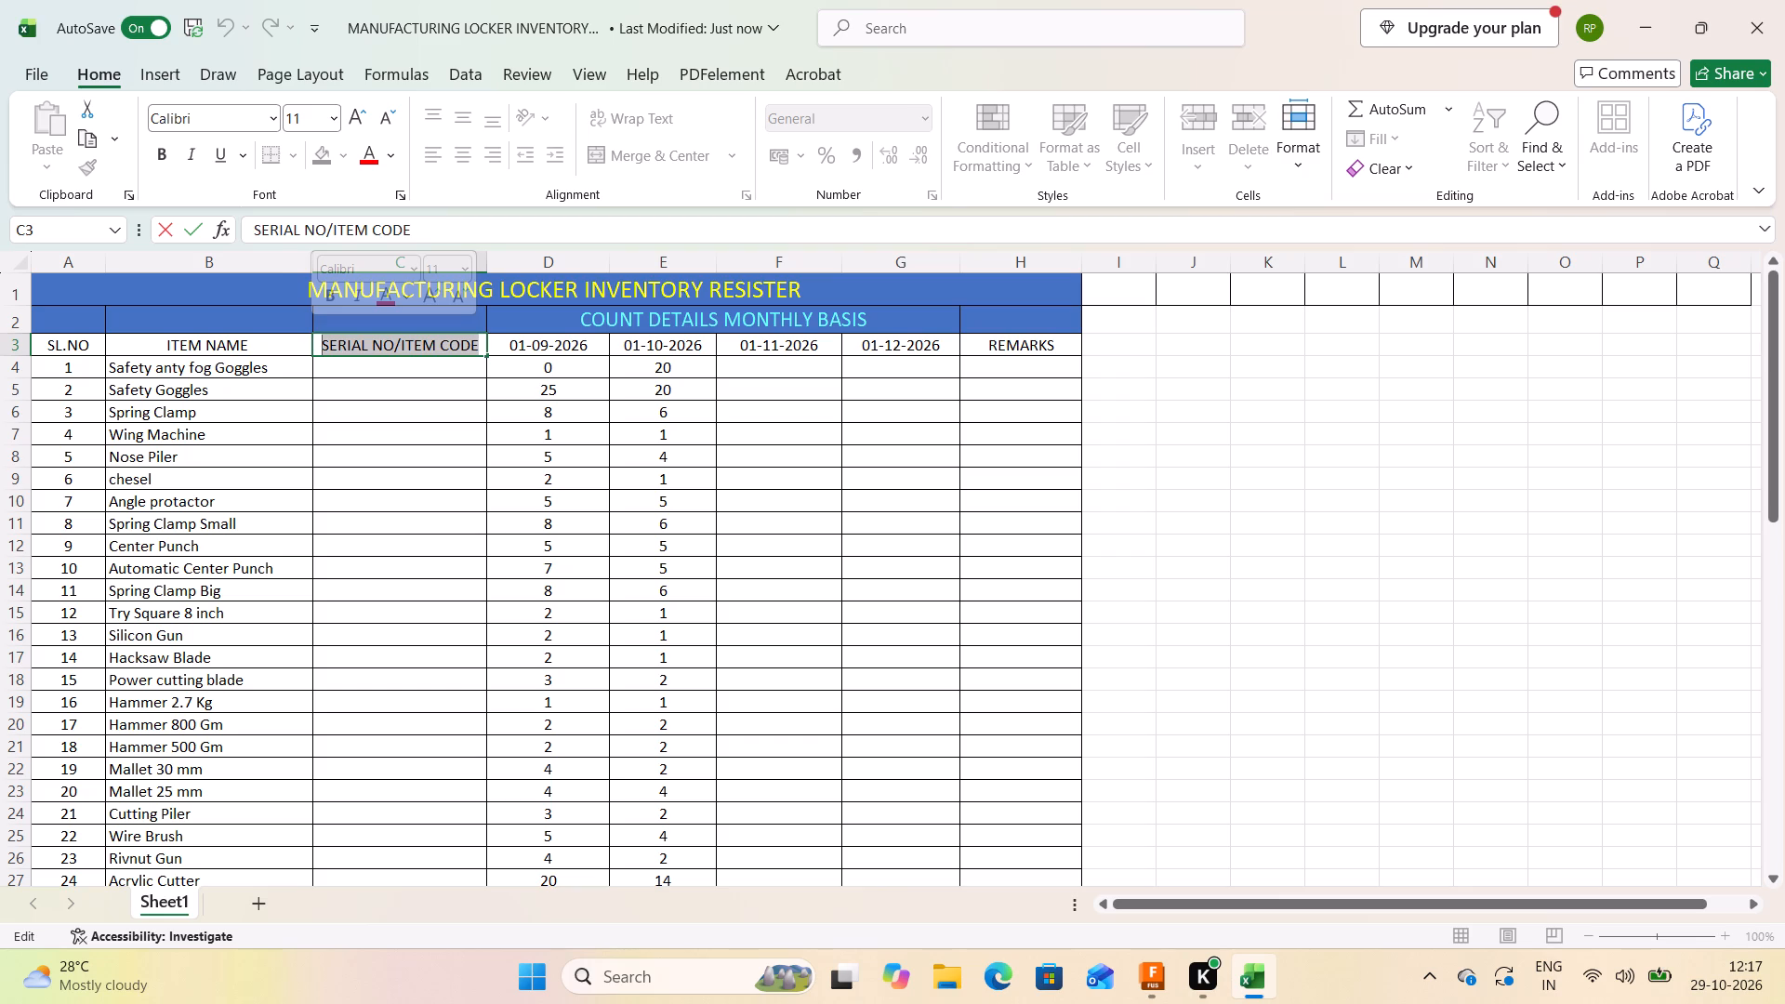
{"action": "type", "text": "IT"}
{"action": "type", "text": "OM"}
{"action": "key", "text": "space"}
{"action": "type", "text": "TY"}
{"action": "type", "text": "PE"}
{"action": "key", "text": "space"}
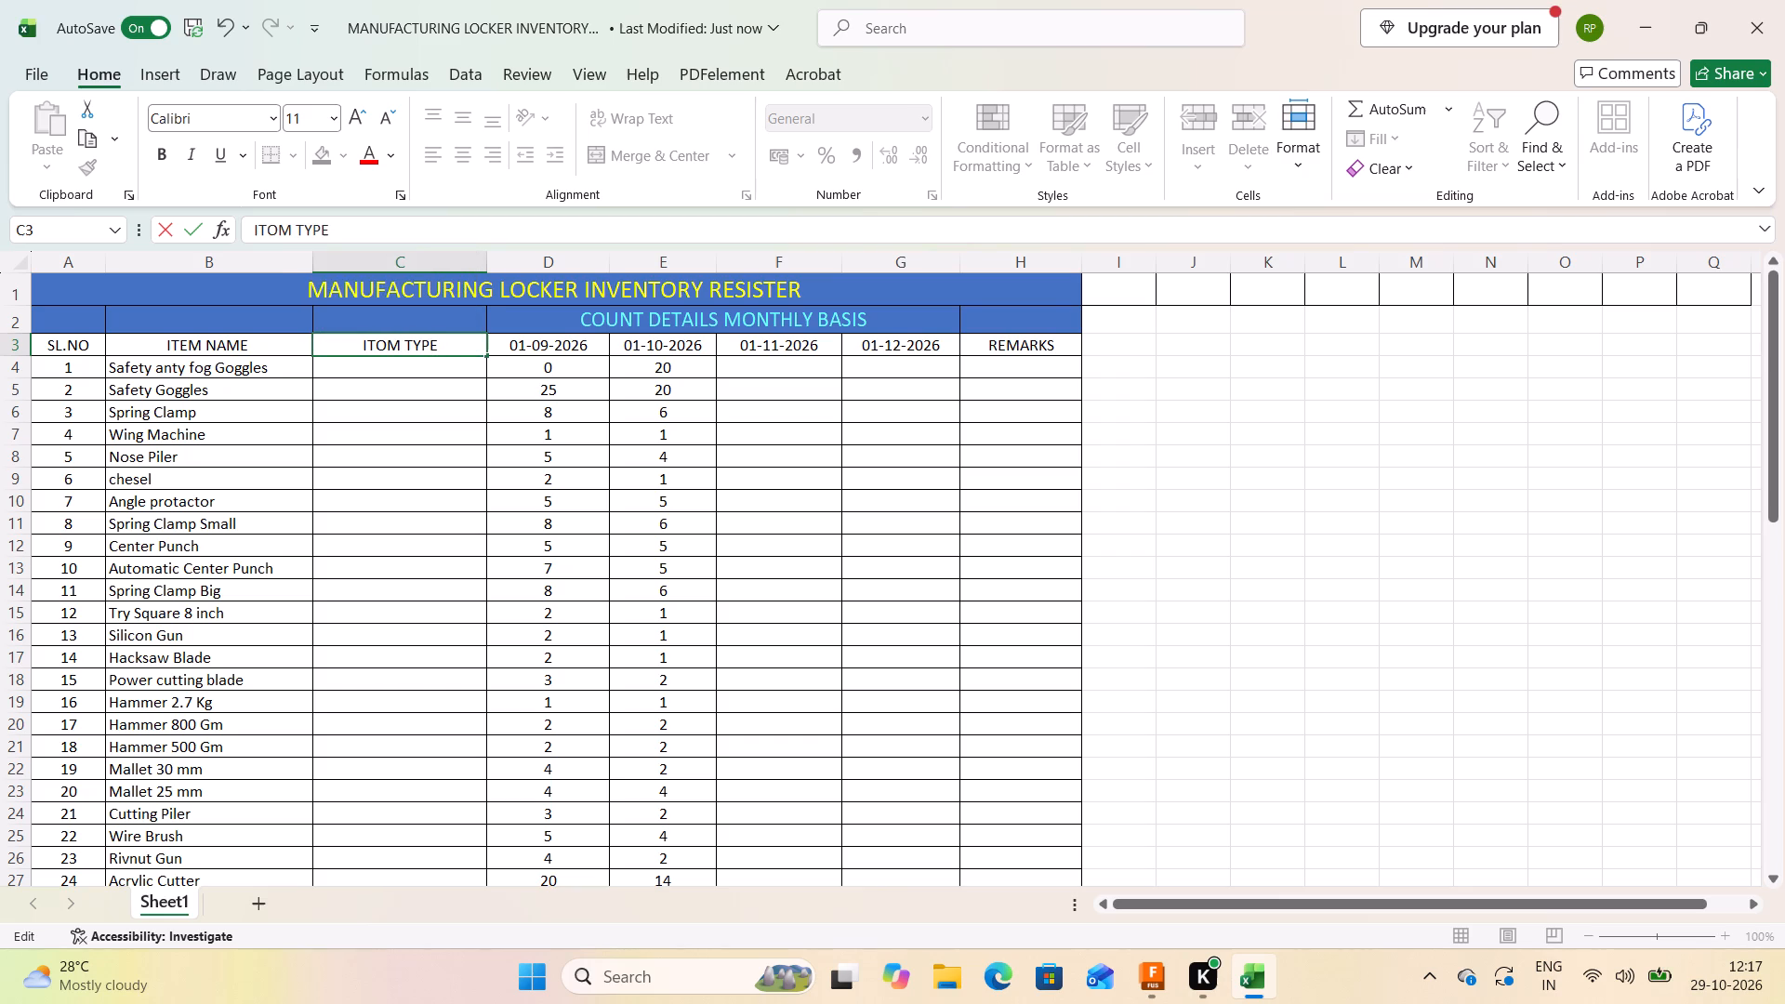
{"action": "key", "text": "BackSpace"}
{"action": "key", "text": "BackSpace"}
{"action": "key", "text": "BackSpace"}
{"action": "key", "text": "BackSpace"}
{"action": "key", "text": "BackSpace"}
{"action": "type", "text": "CATA"}
{"action": "type", "text": "GORY"}
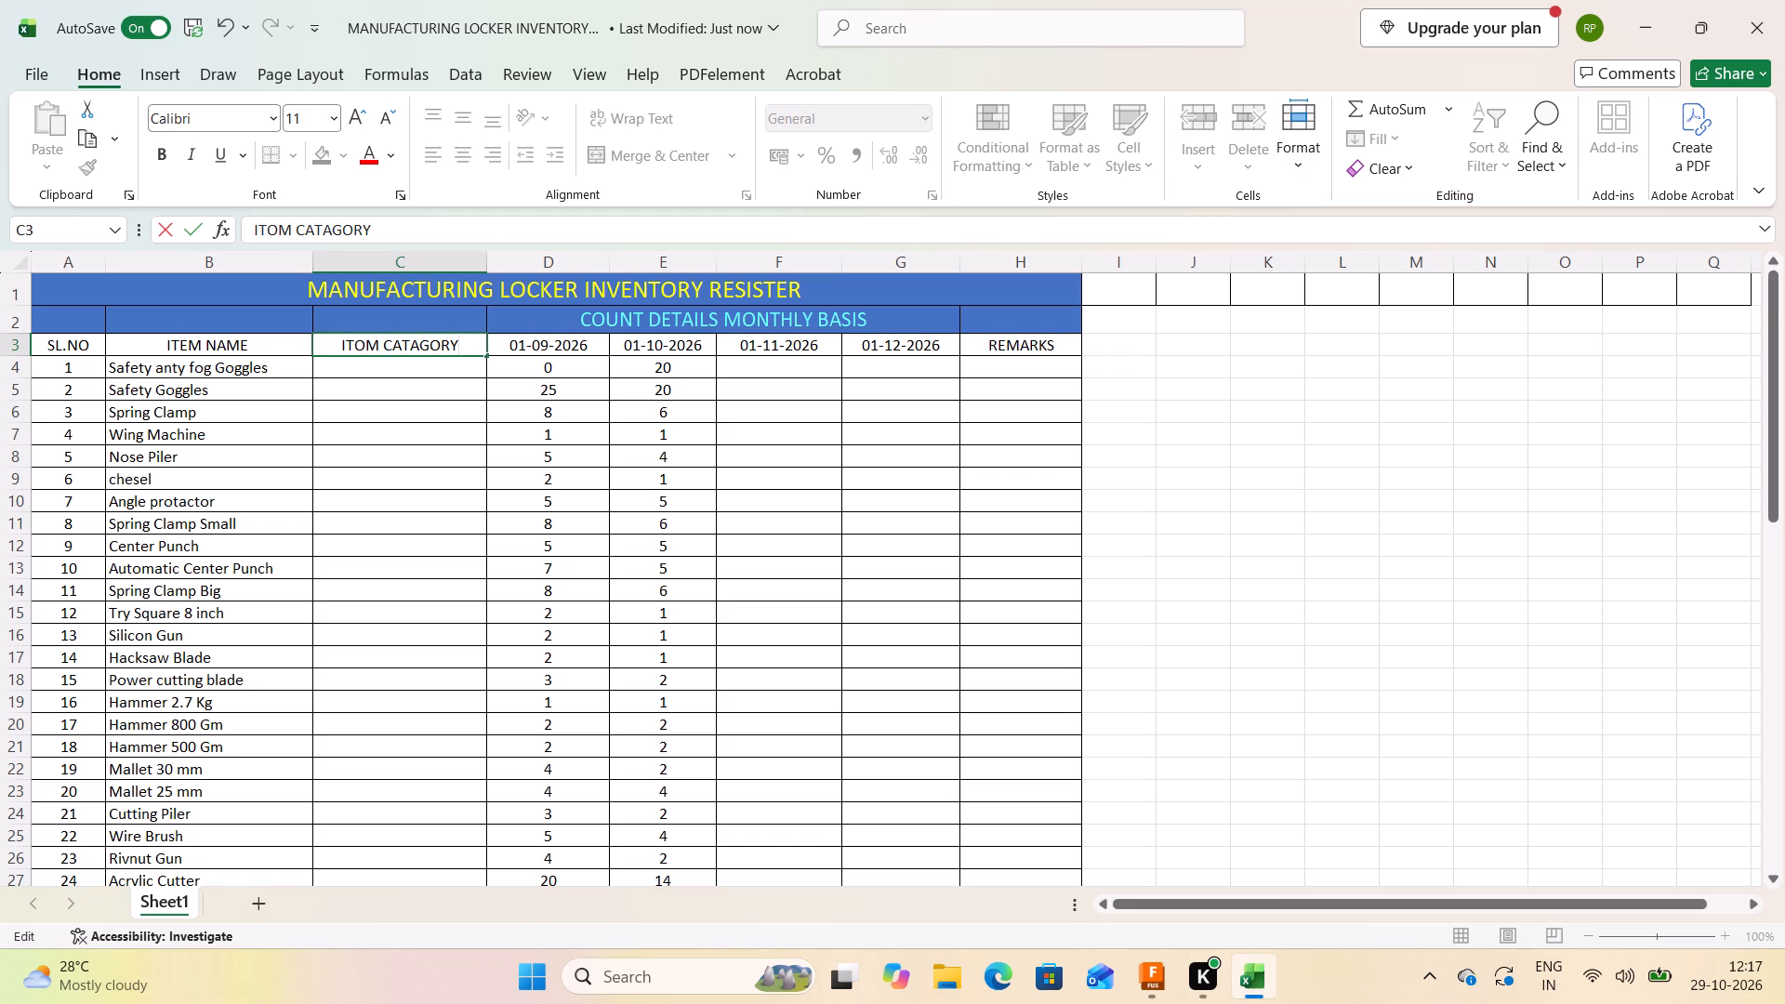
Correct the second word of the C3 header to CATEGORY.
{"action": "double_click", "coordinate": [418, 348]}
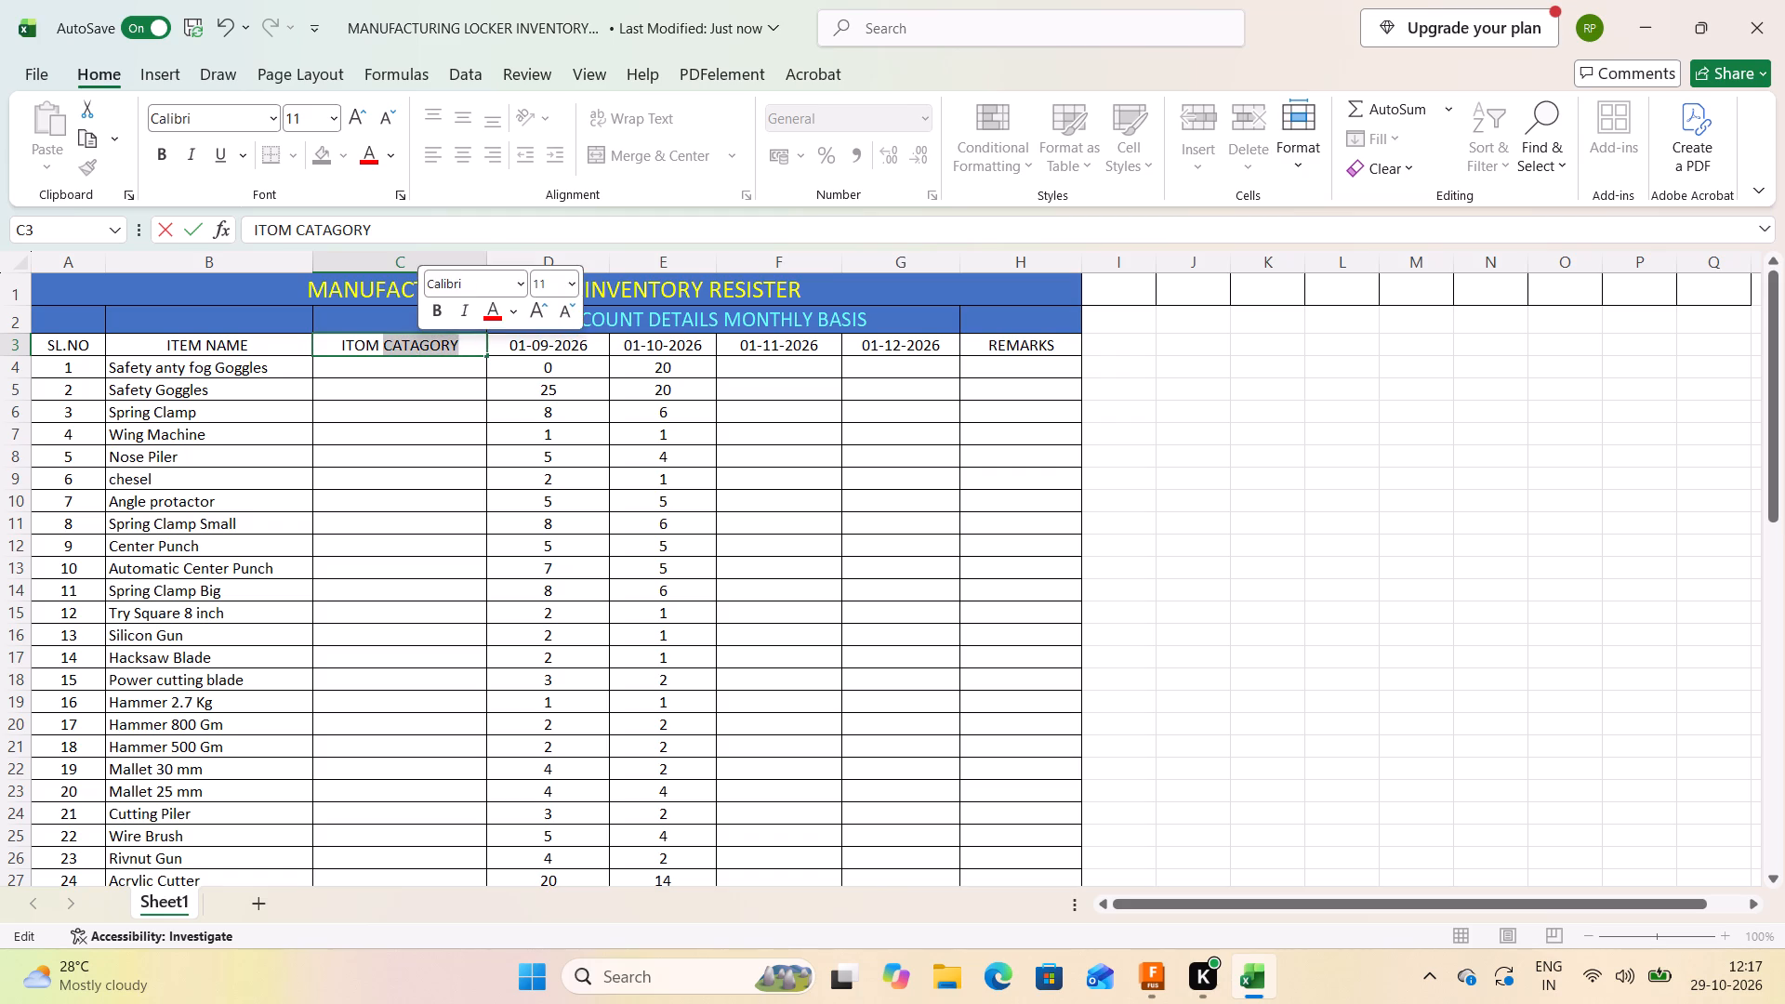
{"action": "double_click", "coordinate": [418, 348]}
{"action": "left_click", "coordinate": [416, 339]}
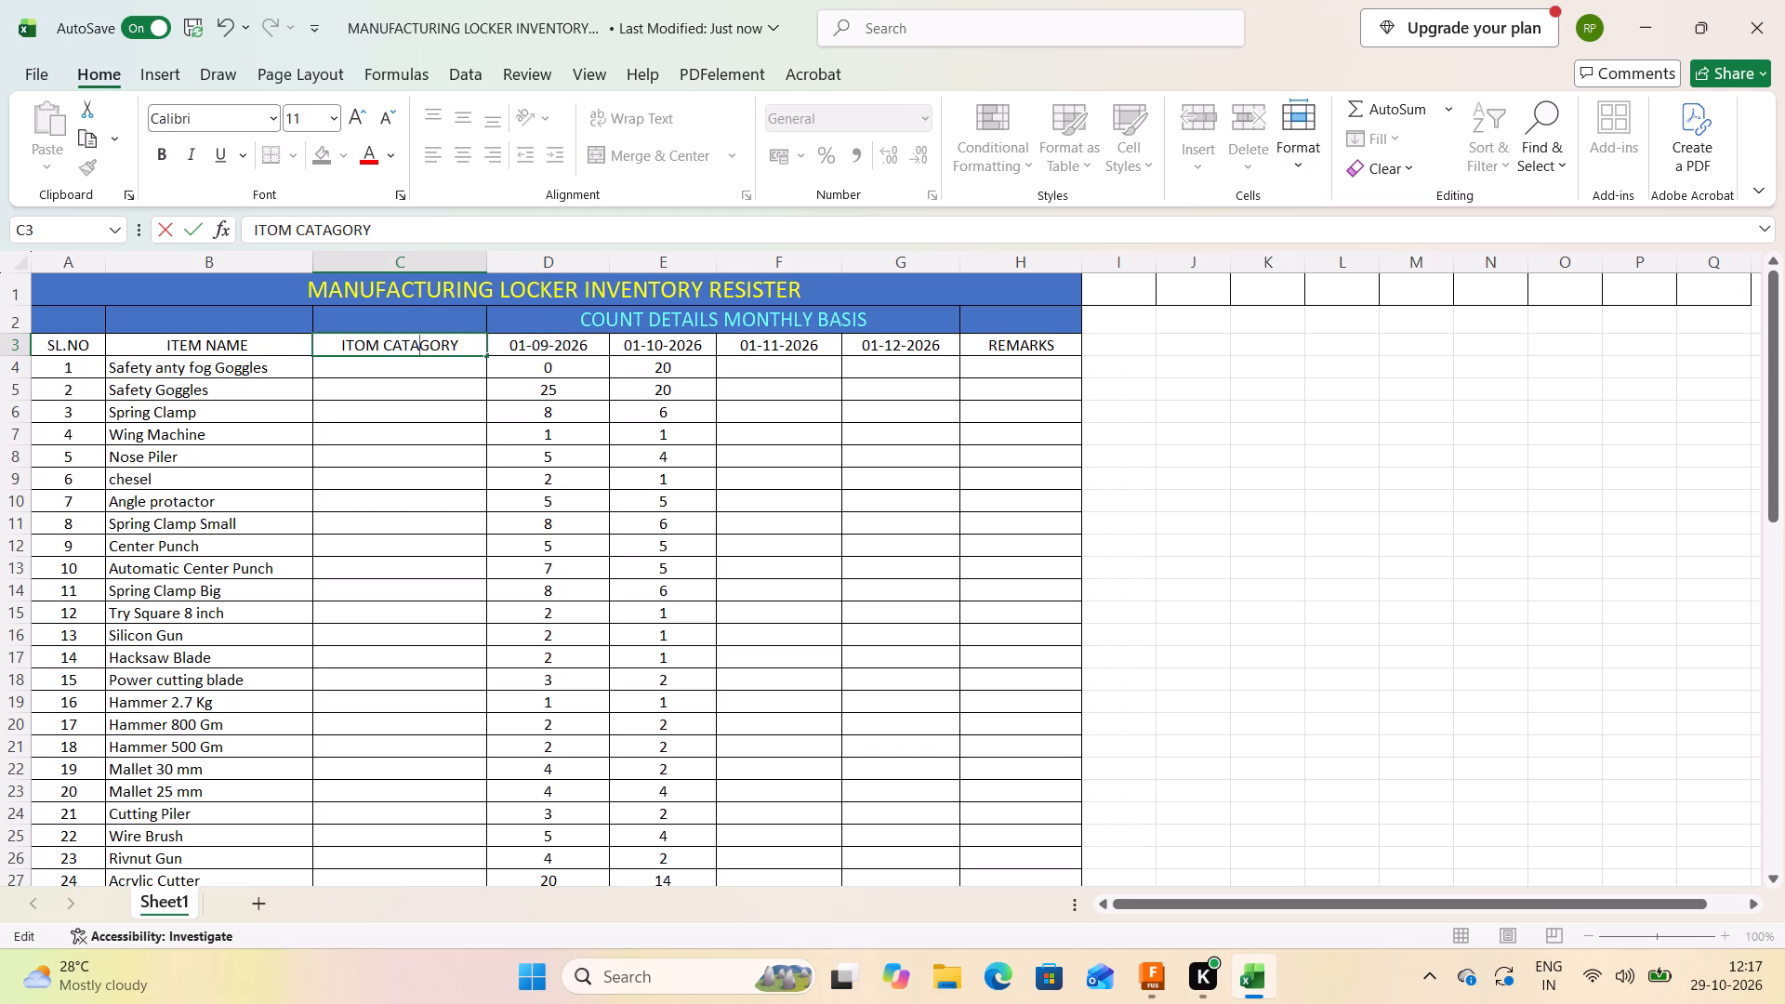
{"action": "key", "text": "BackSpace"}
{"action": "key", "text": "e"}
{"action": "key", "text": "Return"}
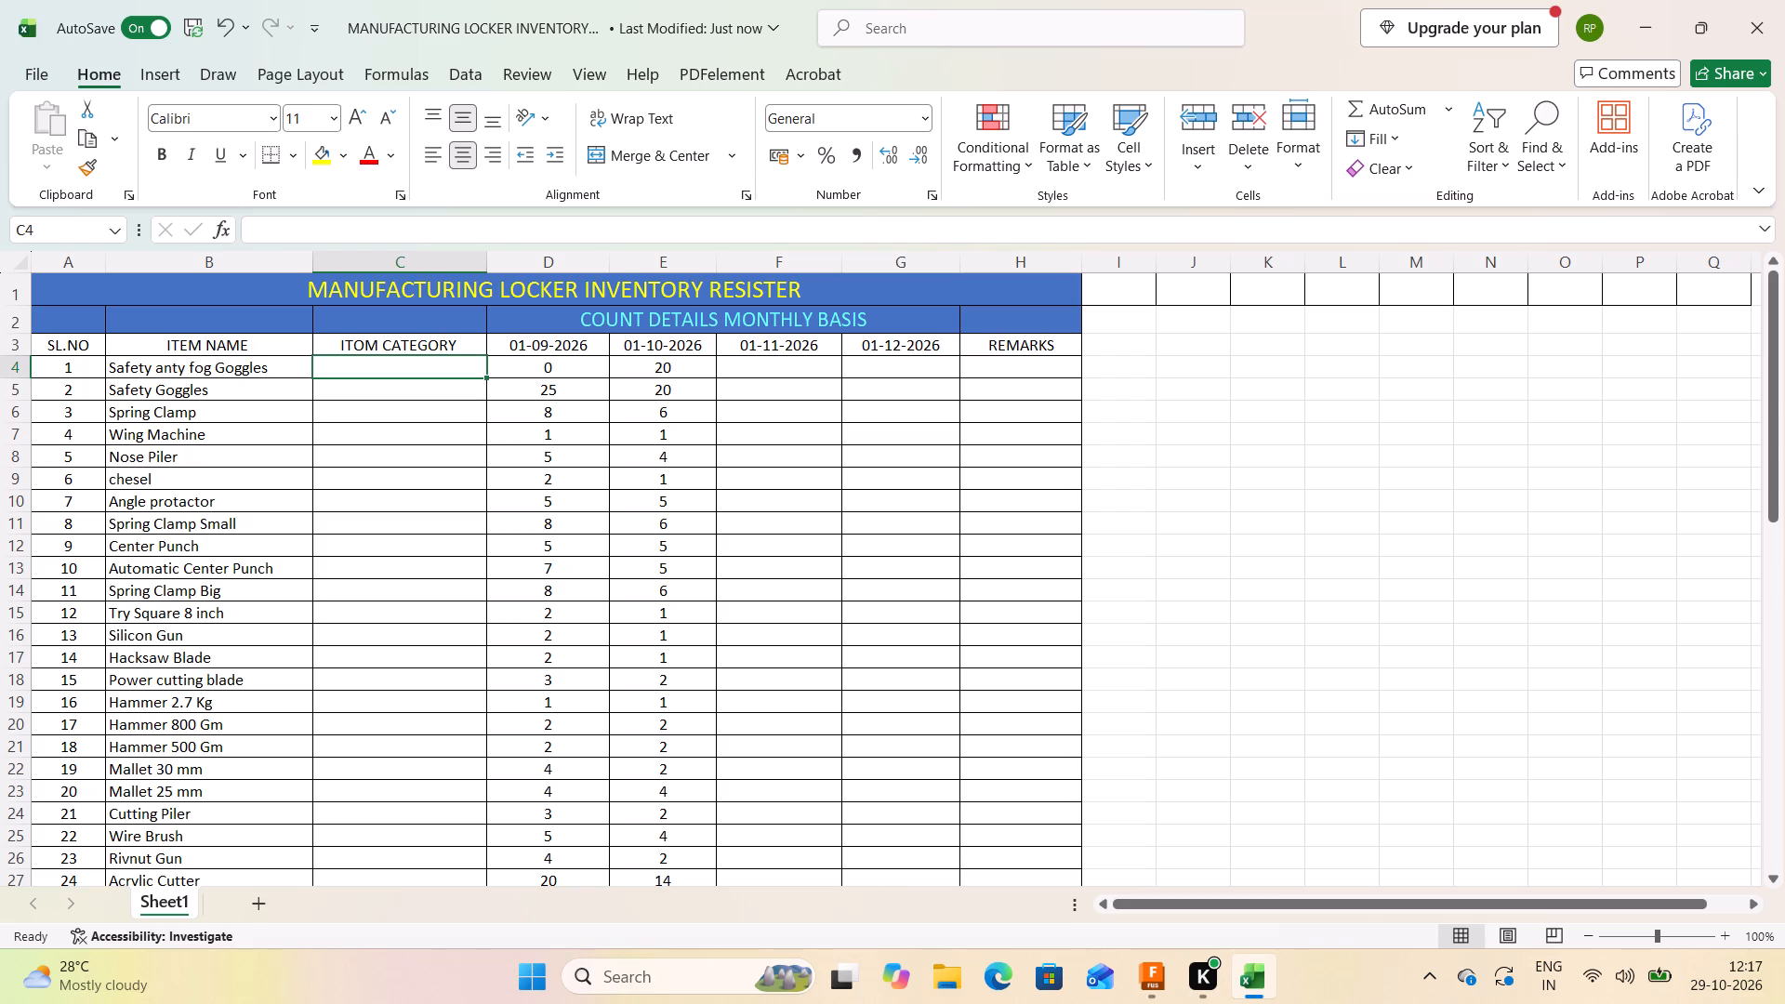
Enter PPE as the category for Safety anty fog Goggles in C4 and copy it to Safety Goggles in C5.
{"action": "left_click_drag", "start_coordinate": [410, 366], "coordinate": [408, 396]}
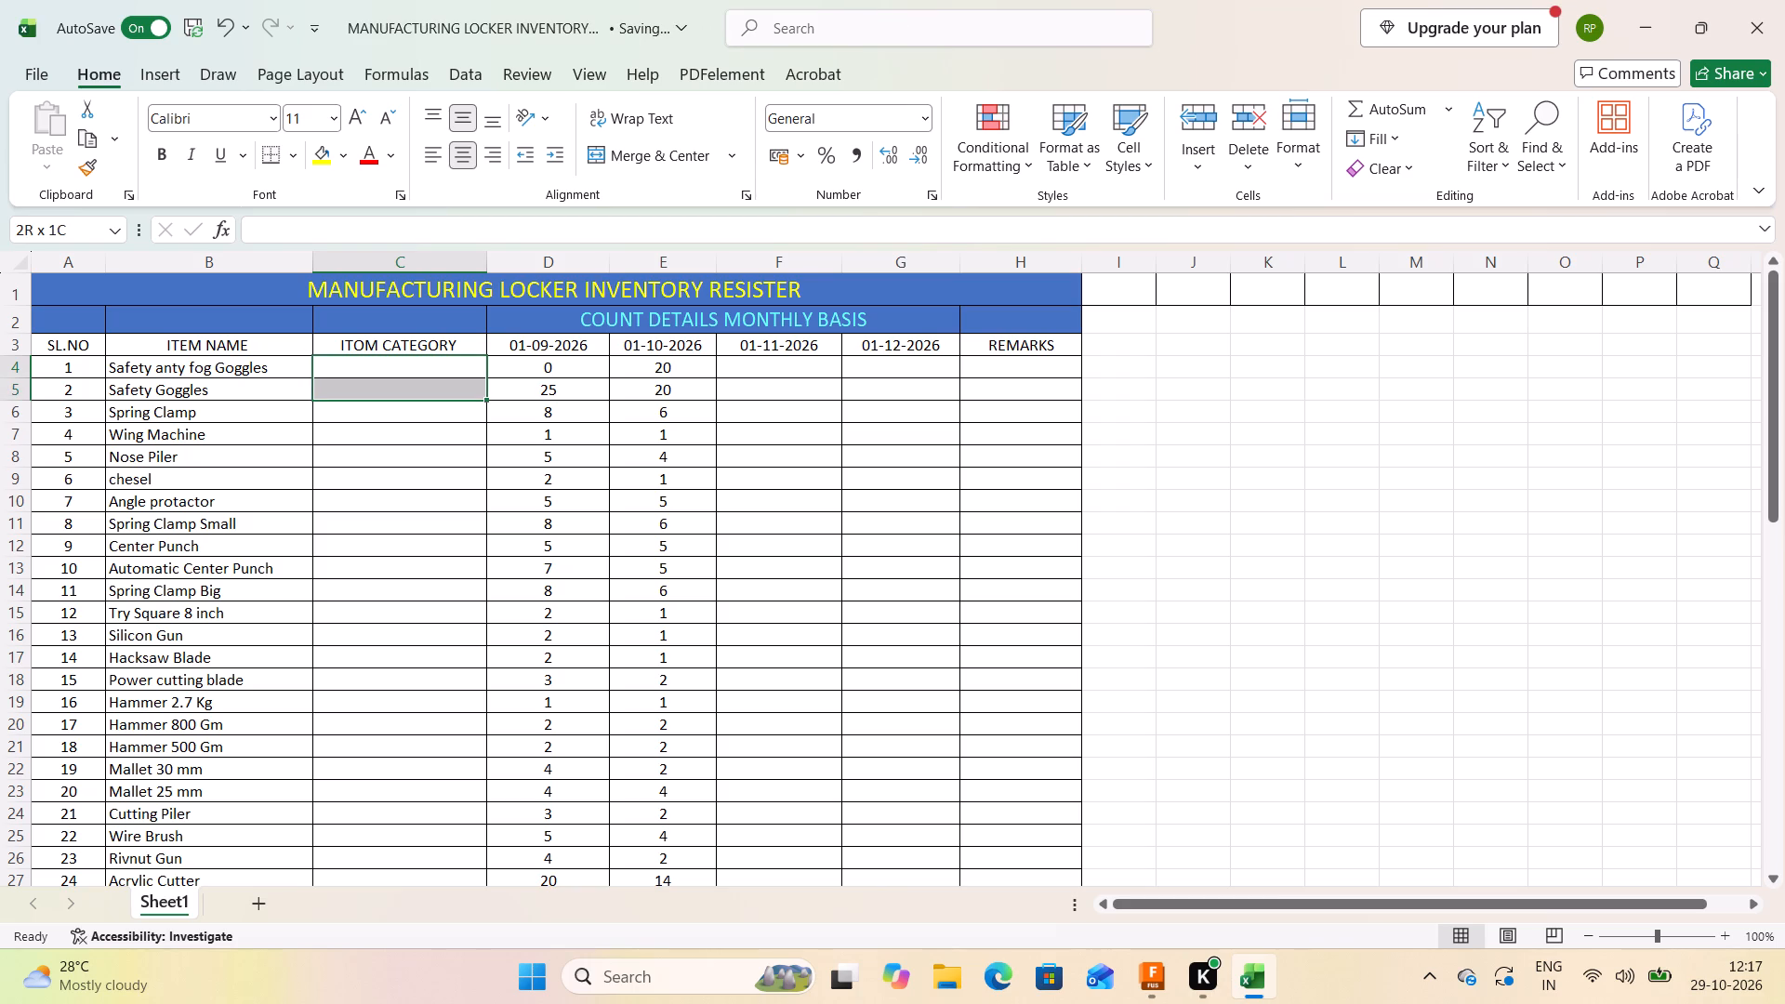
{"action": "left_click_drag", "start_coordinate": [408, 396], "coordinate": [409, 396]}
{"action": "left_click", "coordinate": [410, 381]}
{"action": "left_click", "coordinate": [409, 374]}
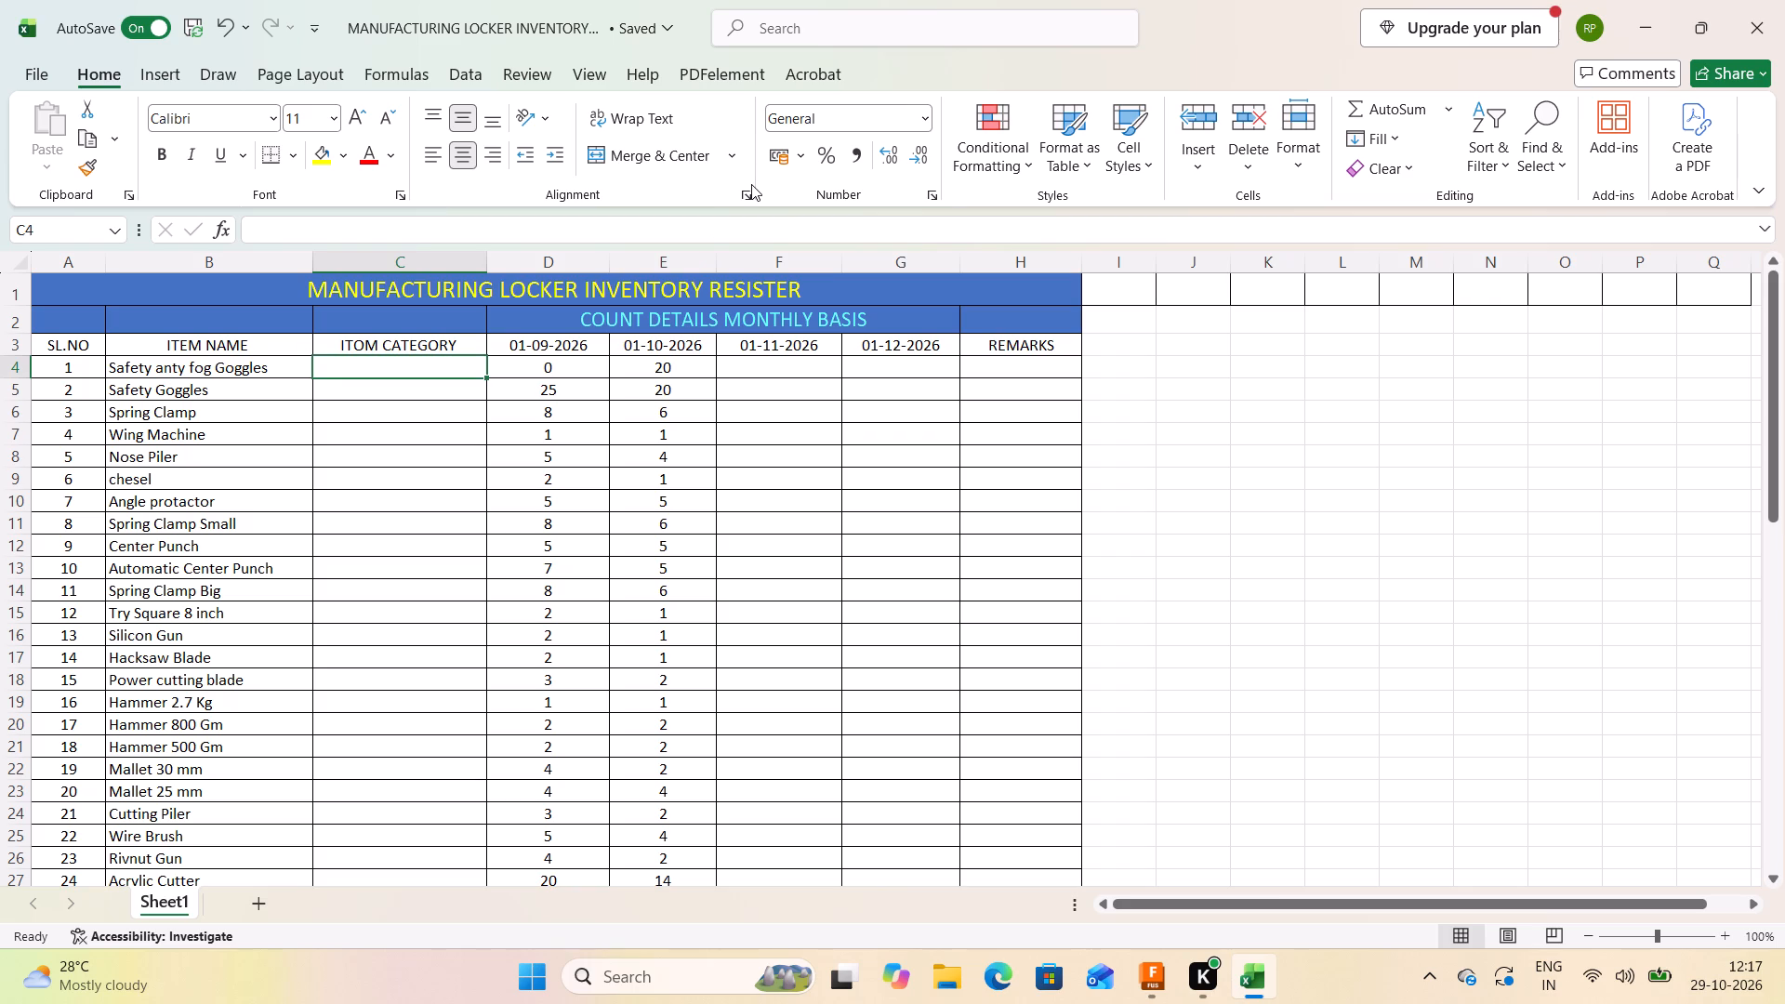
{"action": "type", "text": "PP"}
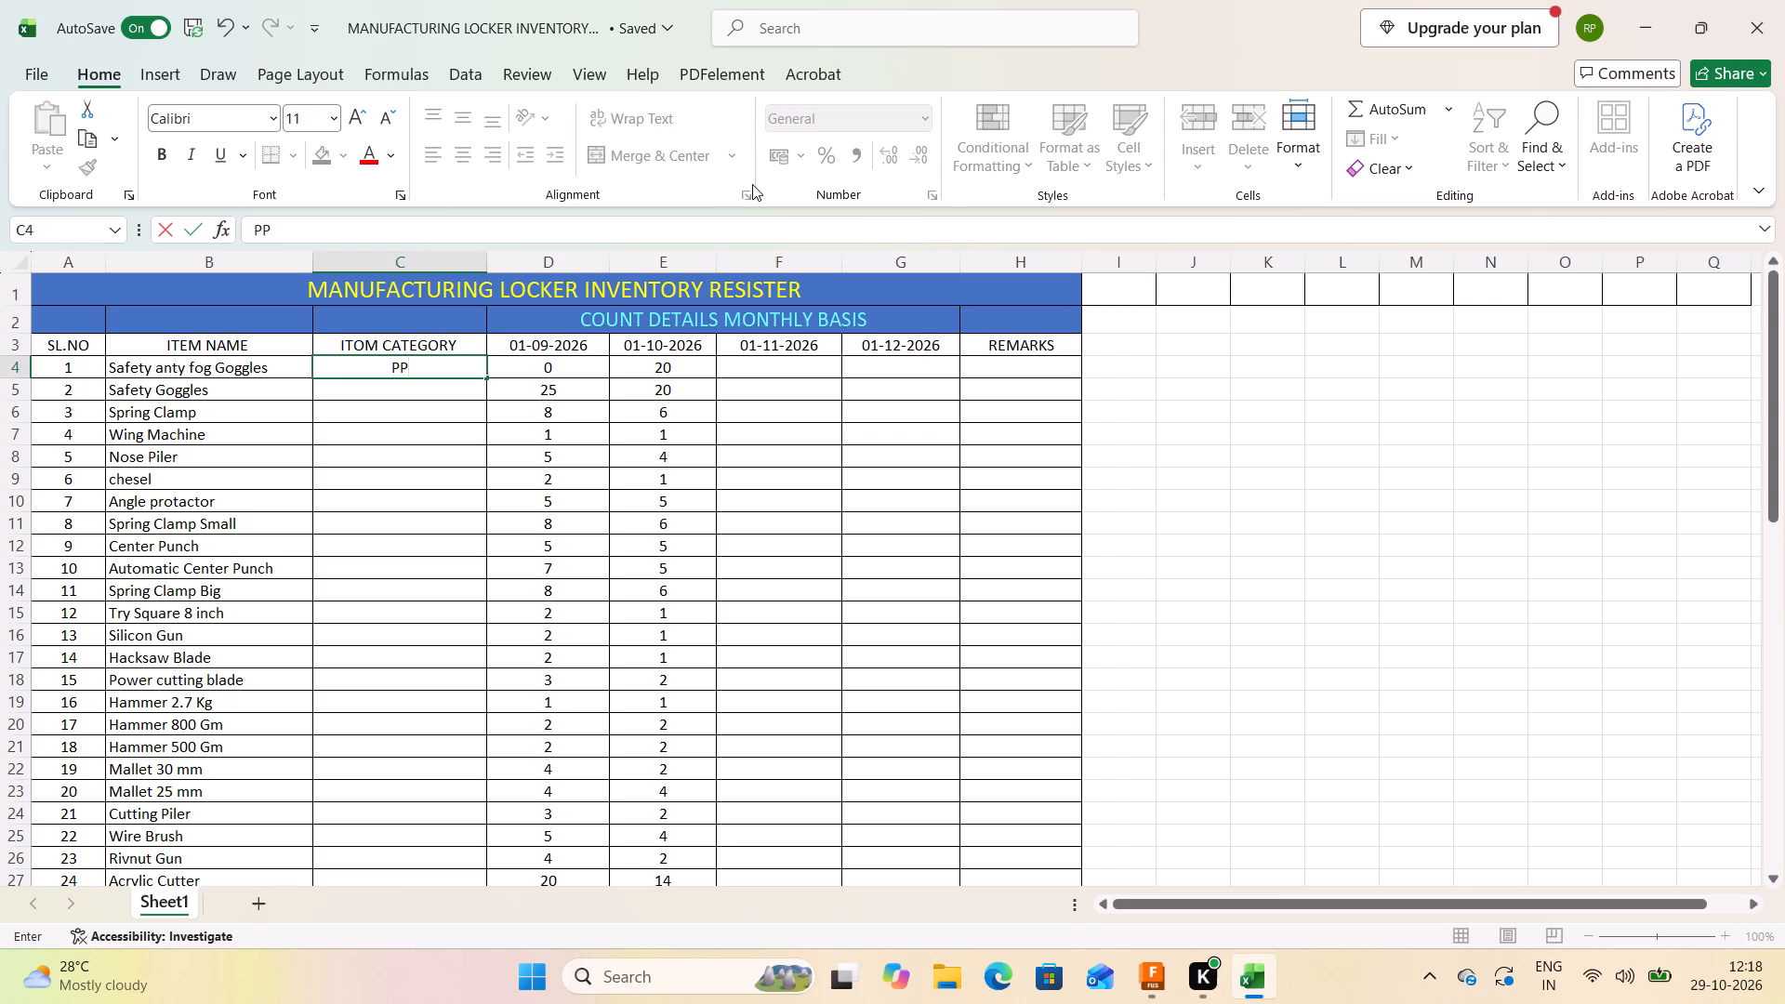
{"action": "key", "text": "e"}
{"action": "left_click_drag", "start_coordinate": [387, 370], "coordinate": [418, 366]}
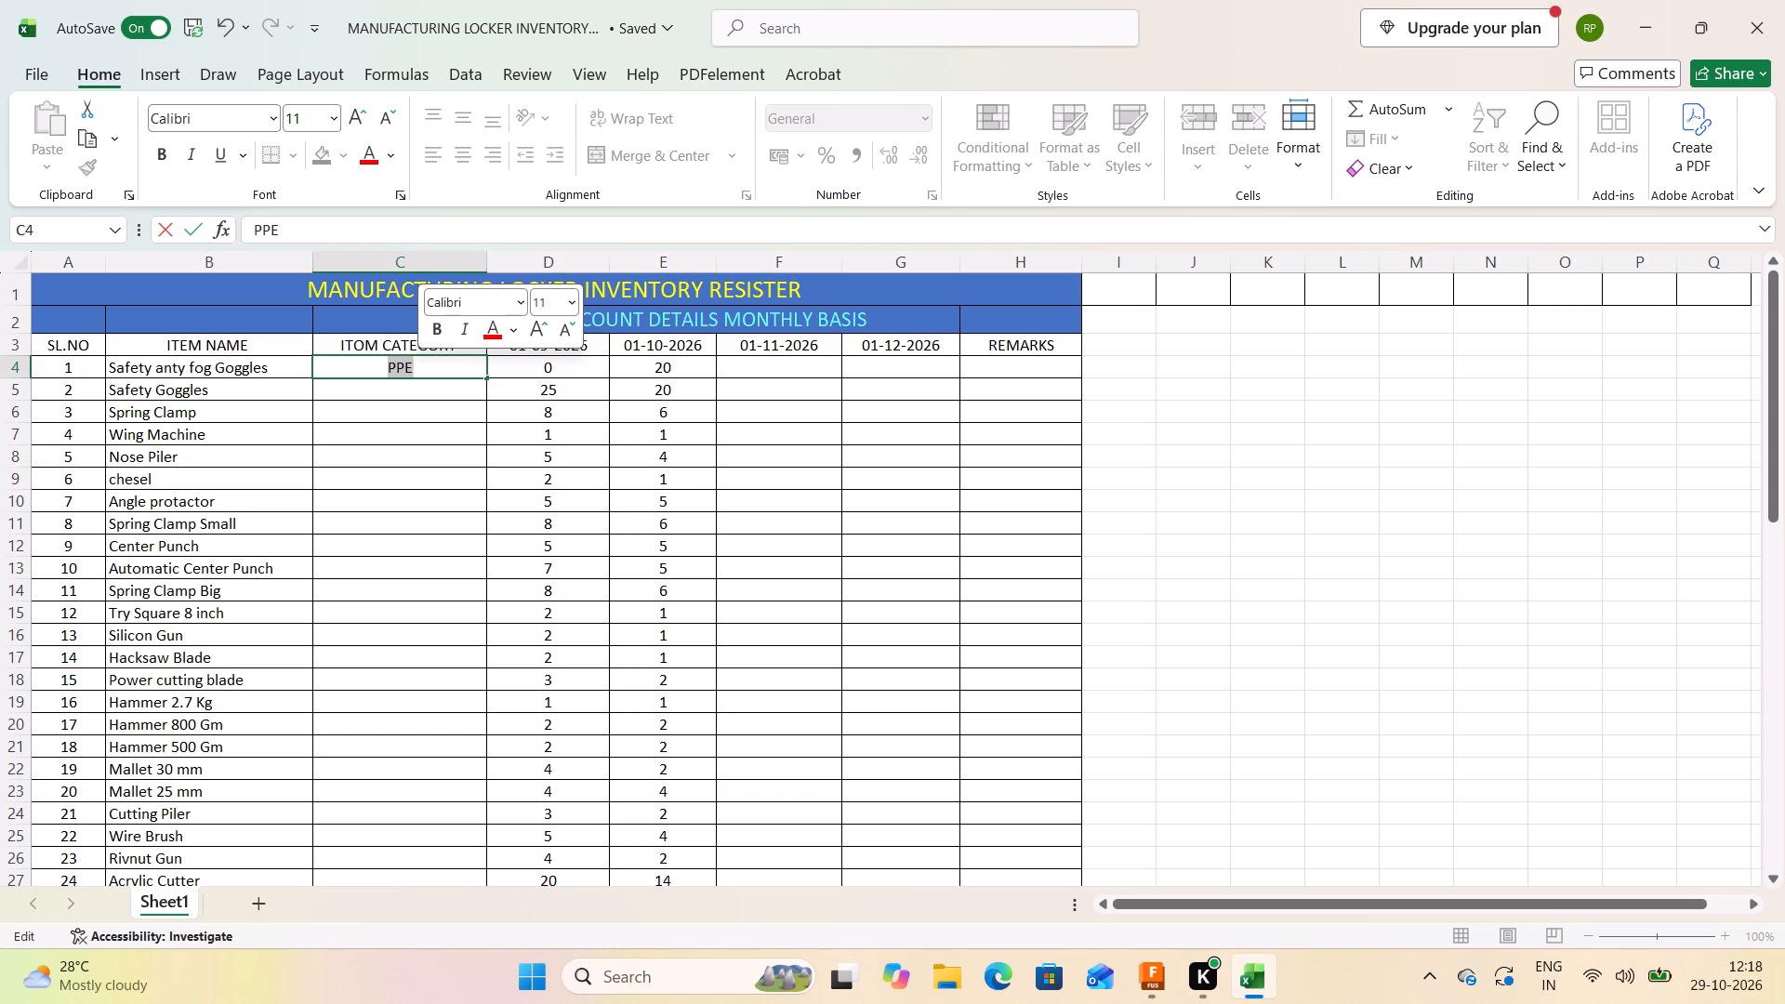
{"action": "key", "text": "ctrl+c"}
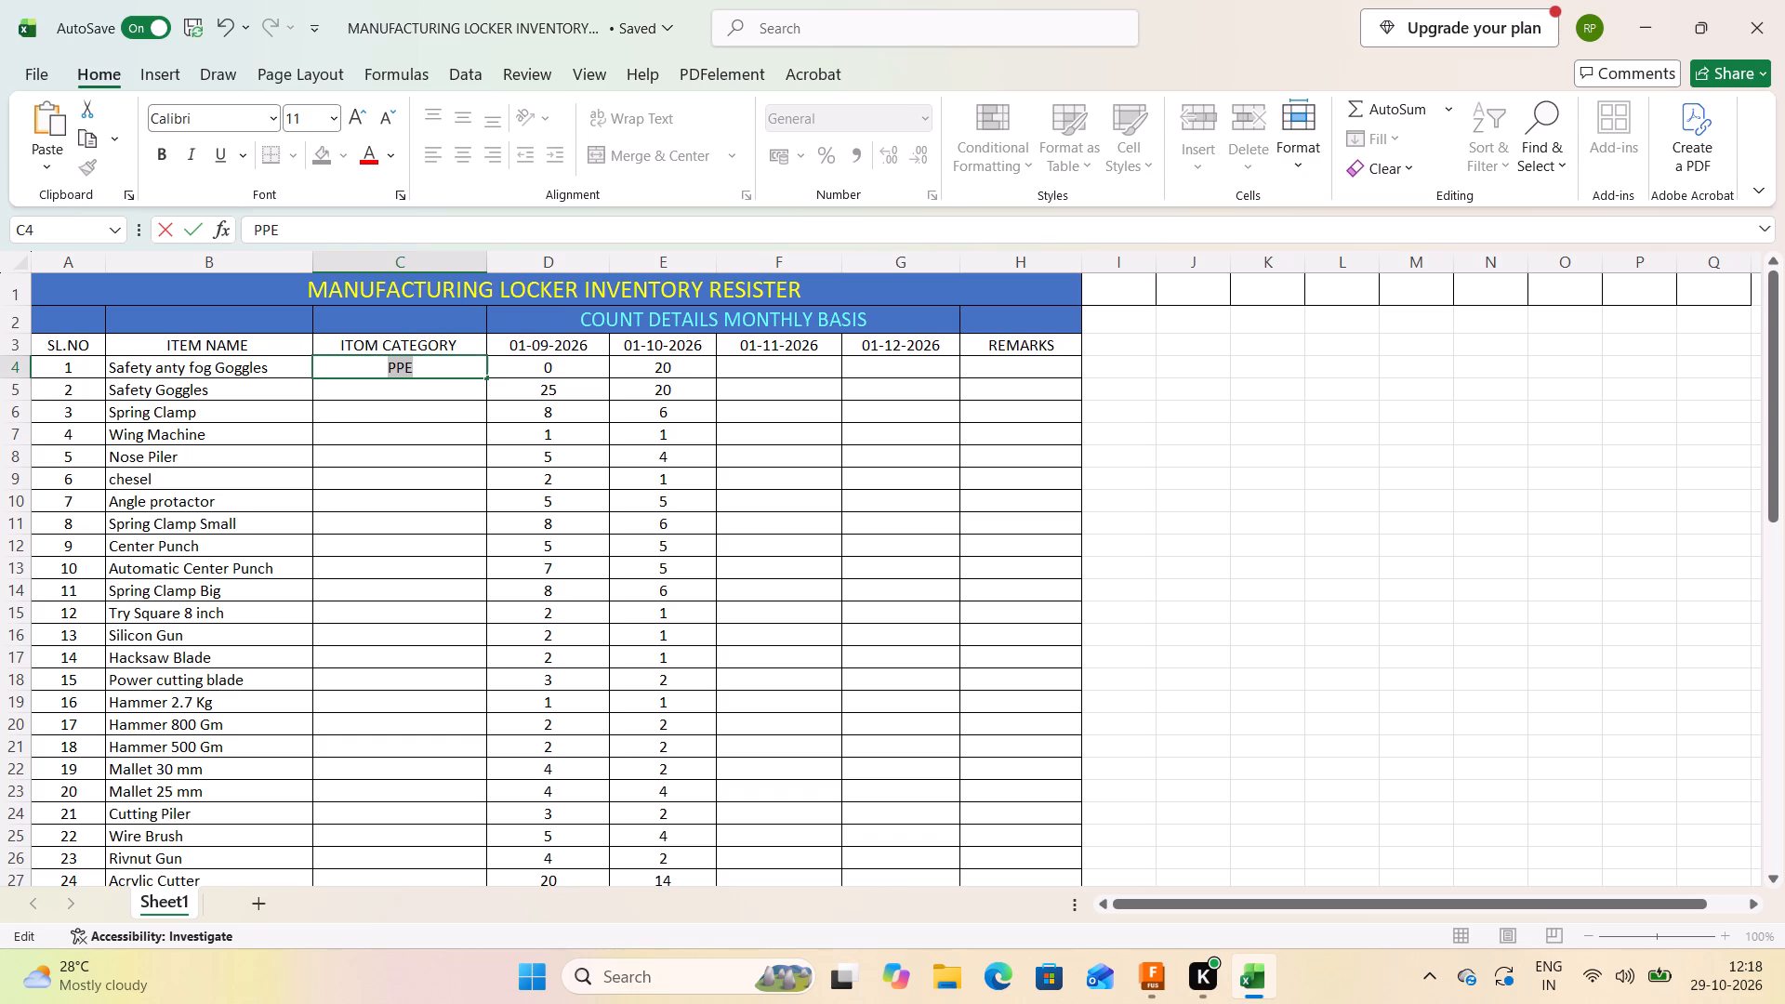
{"action": "left_click", "coordinate": [403, 383]}
{"action": "key", "text": "ctrl+v"}
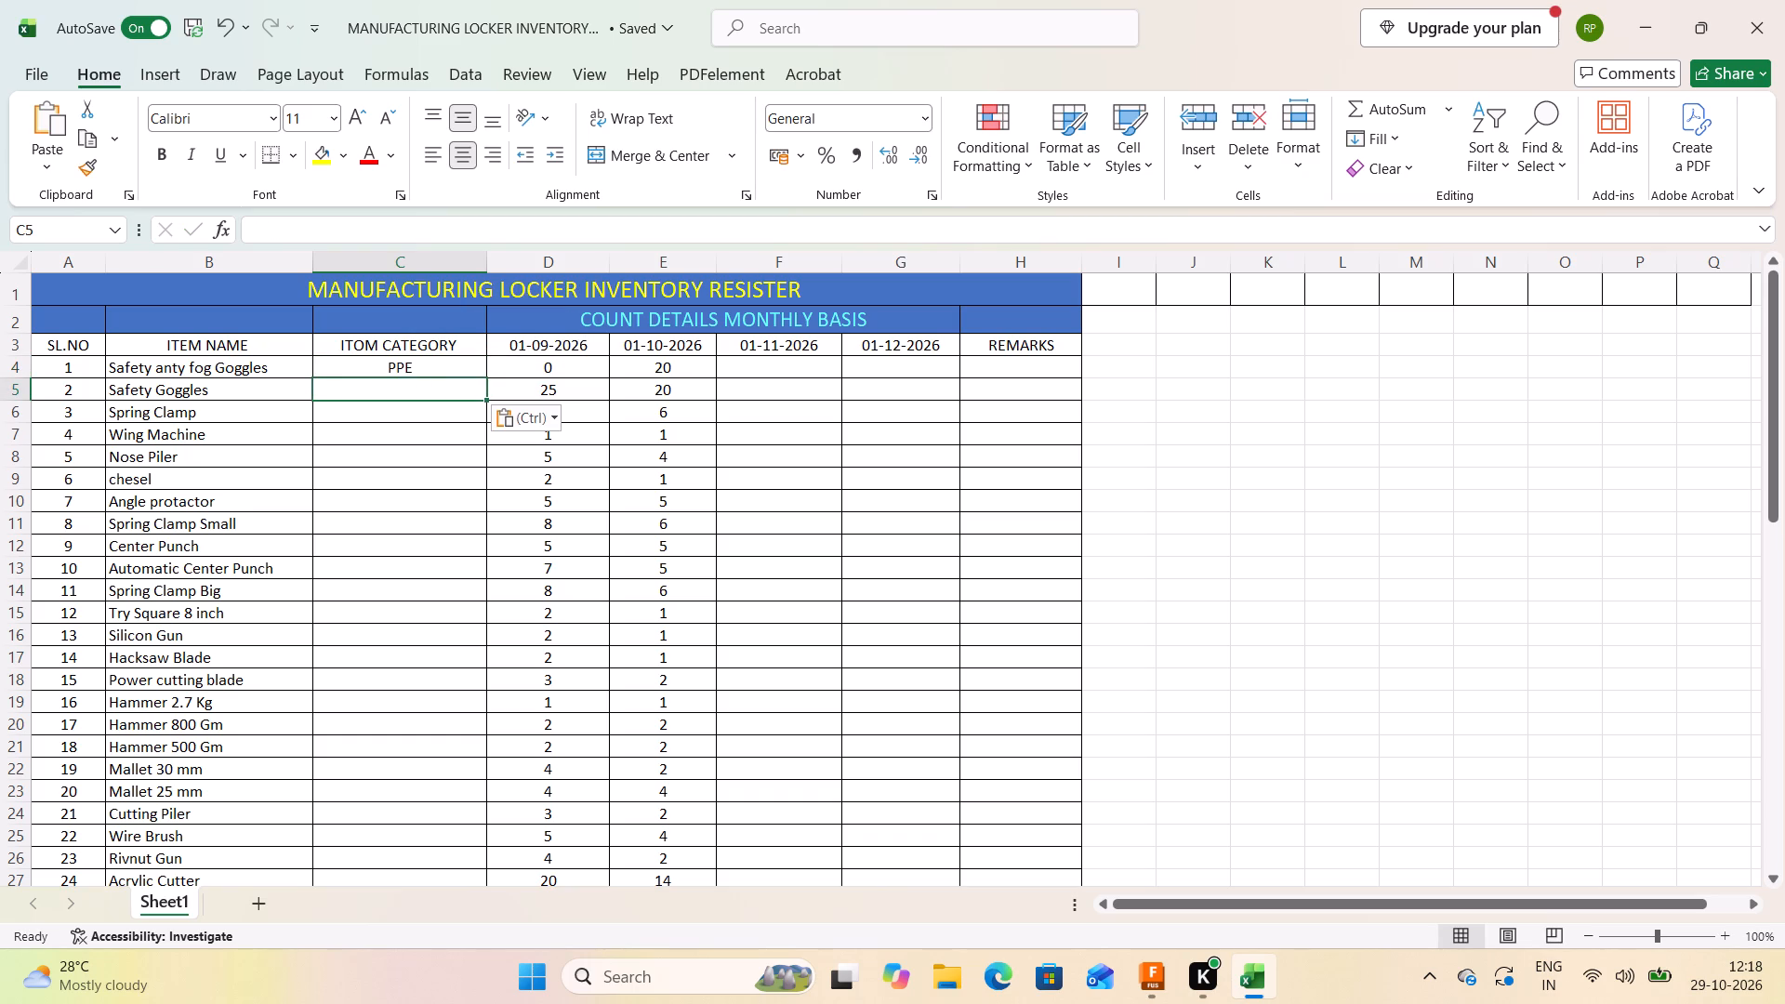
Review the item names down to the last row of the inventory list to judge which categories they need.
{"action": "scroll", "coordinate": [226, 505], "scroll_direction": "down", "scroll_amount": 3}
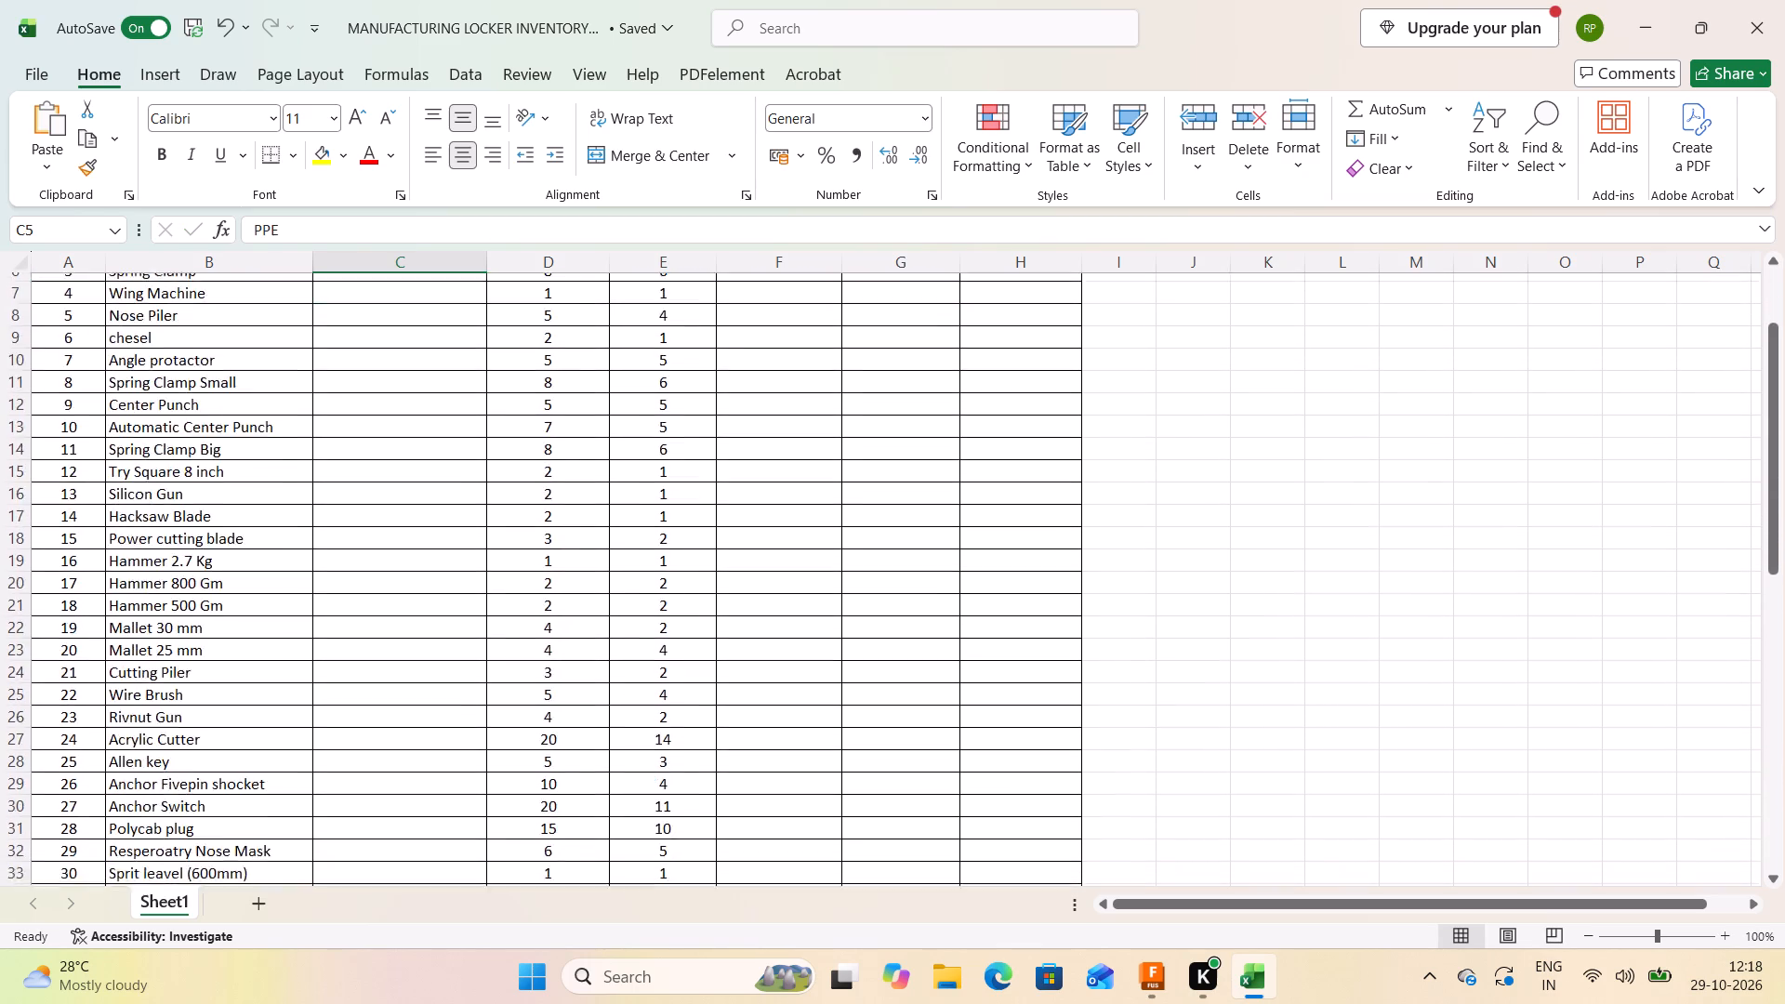
{"action": "scroll", "coordinate": [220, 485], "scroll_direction": "down", "scroll_amount": 12}
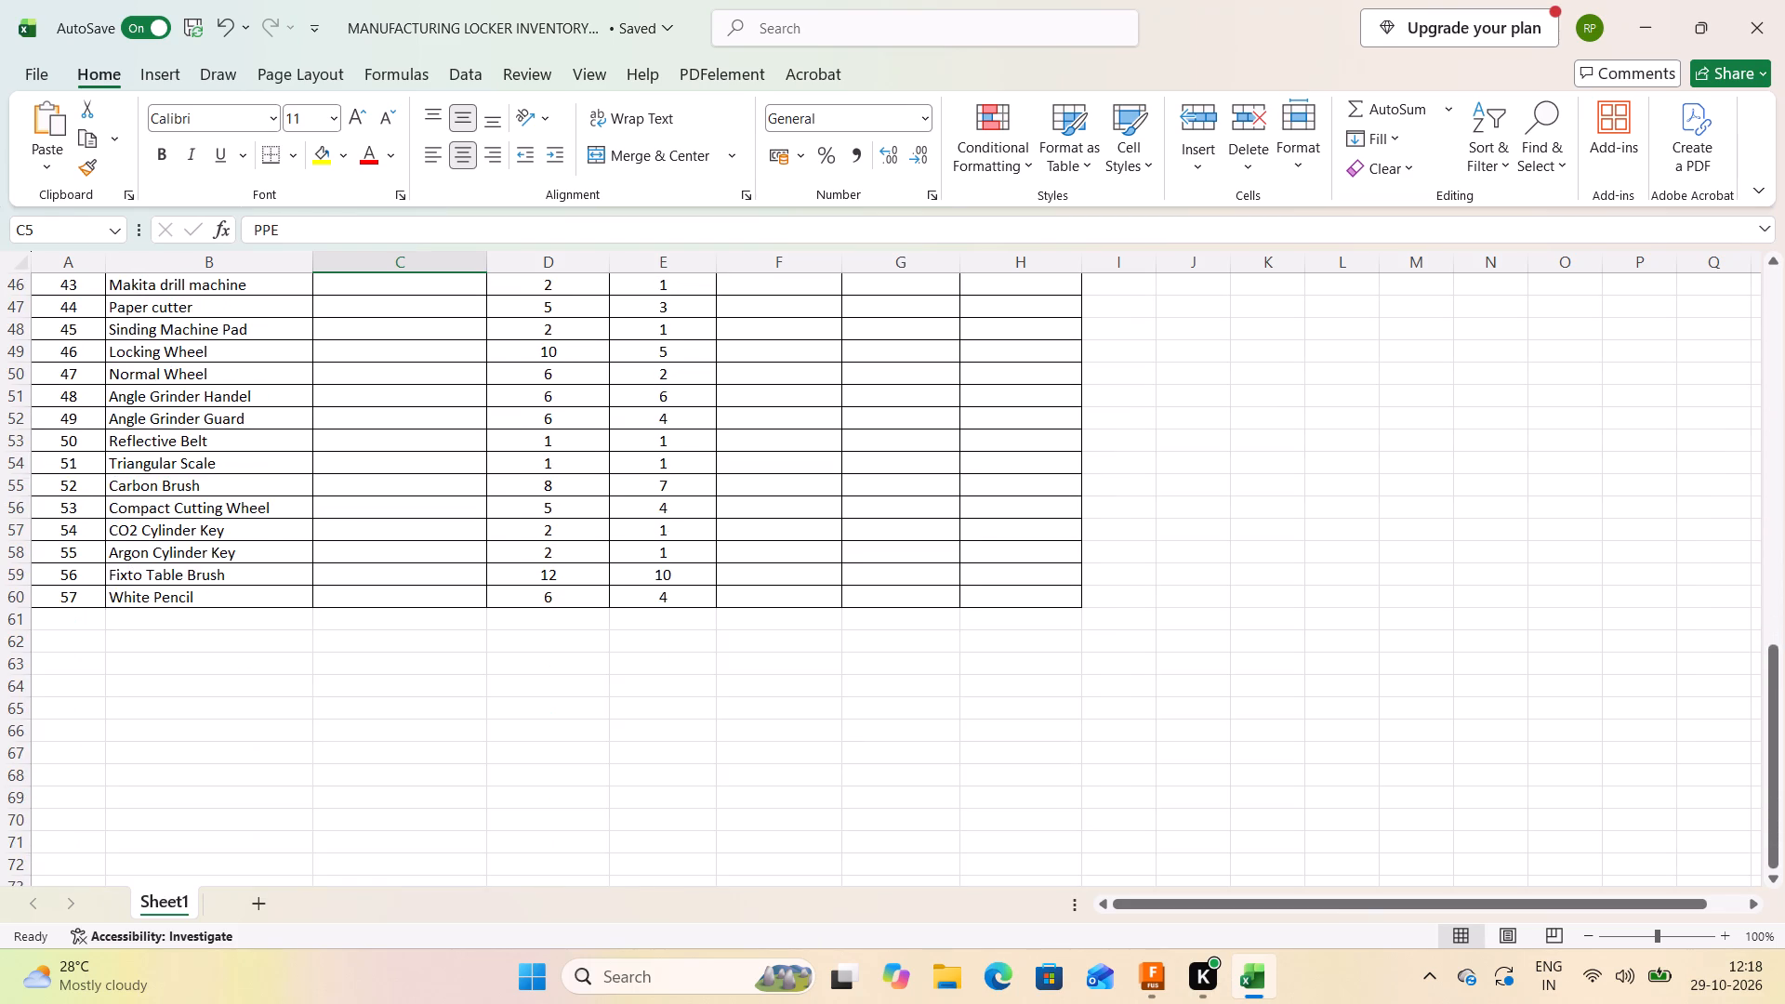
{"action": "scroll", "coordinate": [218, 485], "scroll_direction": "down", "scroll_amount": 3}
{"action": "scroll", "coordinate": [218, 485], "scroll_direction": "up", "scroll_amount": 4}
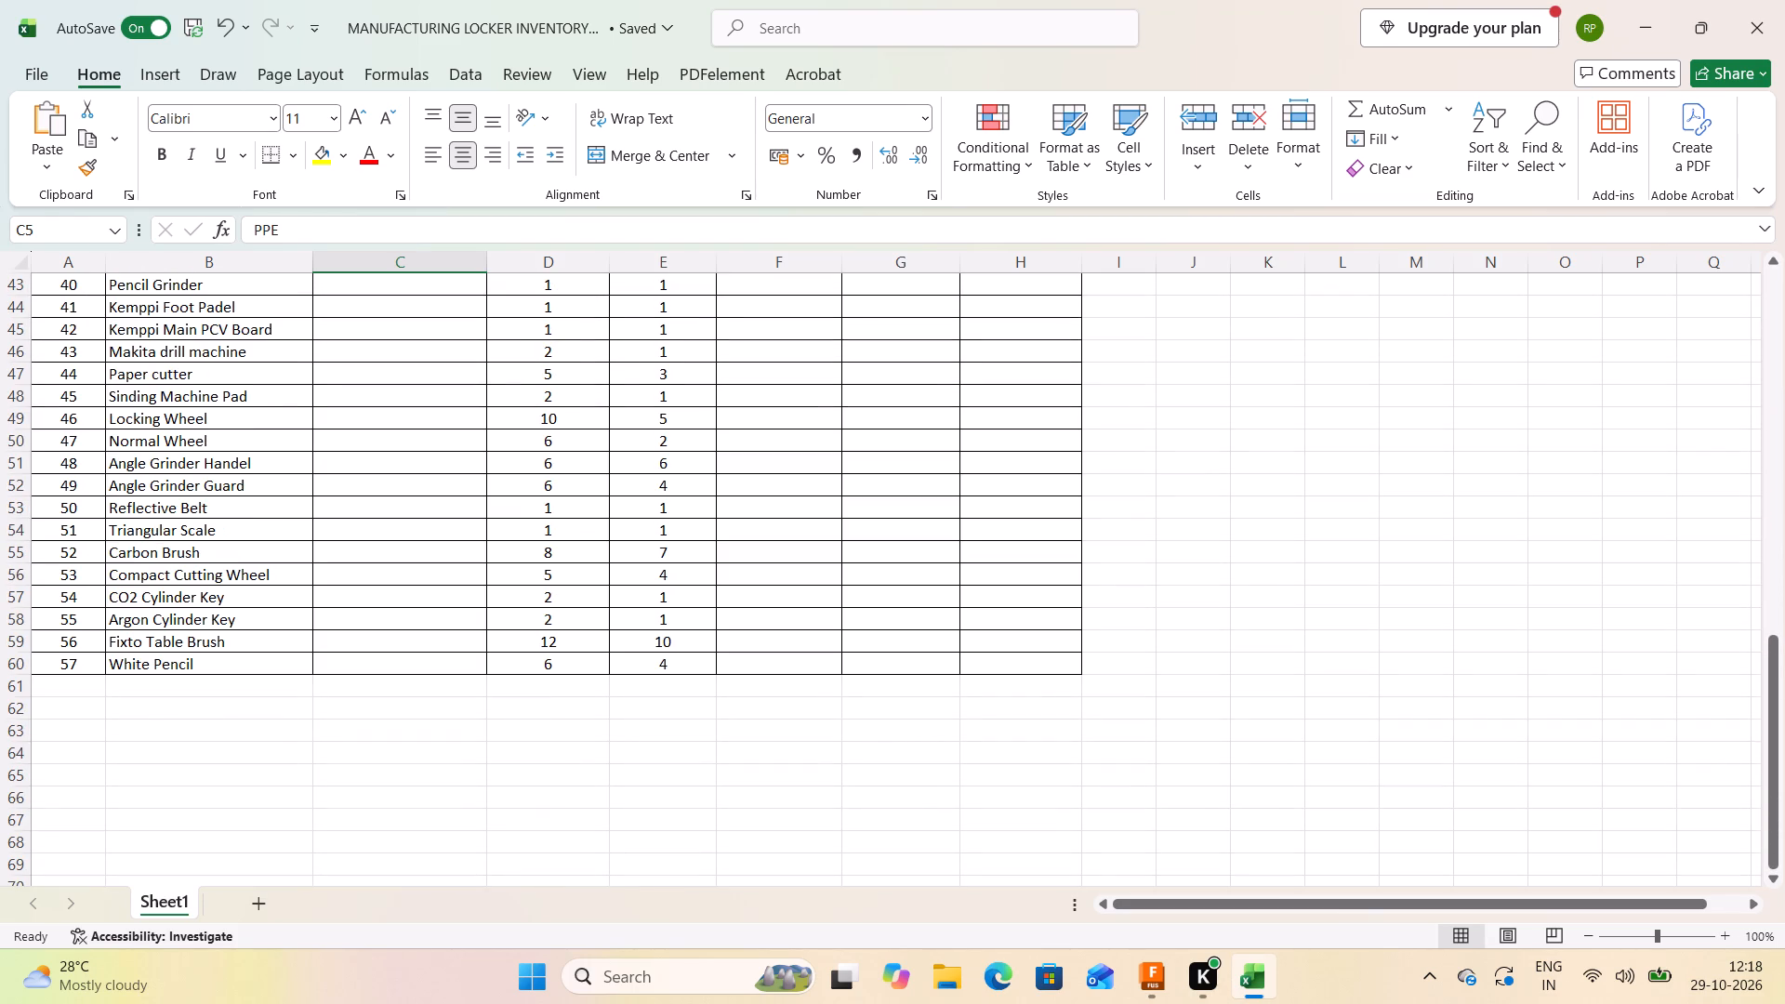
{"action": "left_click", "coordinate": [342, 425]}
{"action": "left_click", "coordinate": [353, 409]}
{"action": "left_click", "coordinate": [363, 398]}
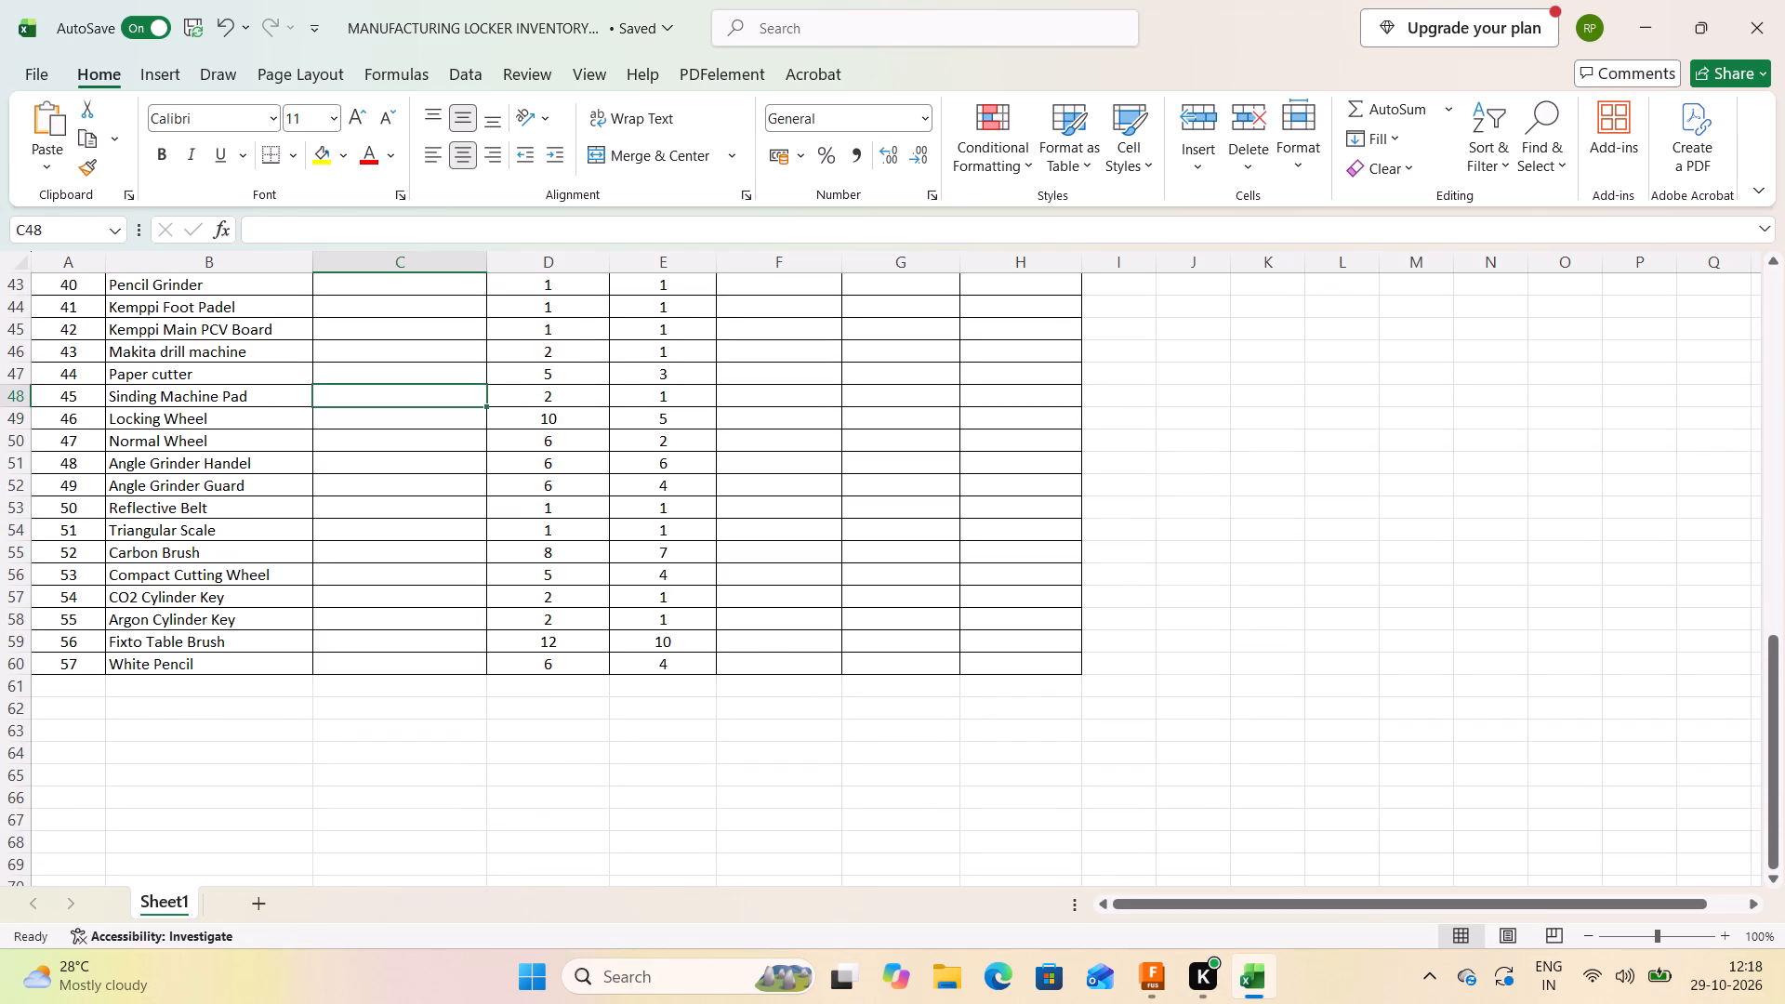
{"action": "left_click", "coordinate": [364, 376]}
{"action": "scroll", "coordinate": [212, 390], "scroll_direction": "up", "scroll_amount": 11}
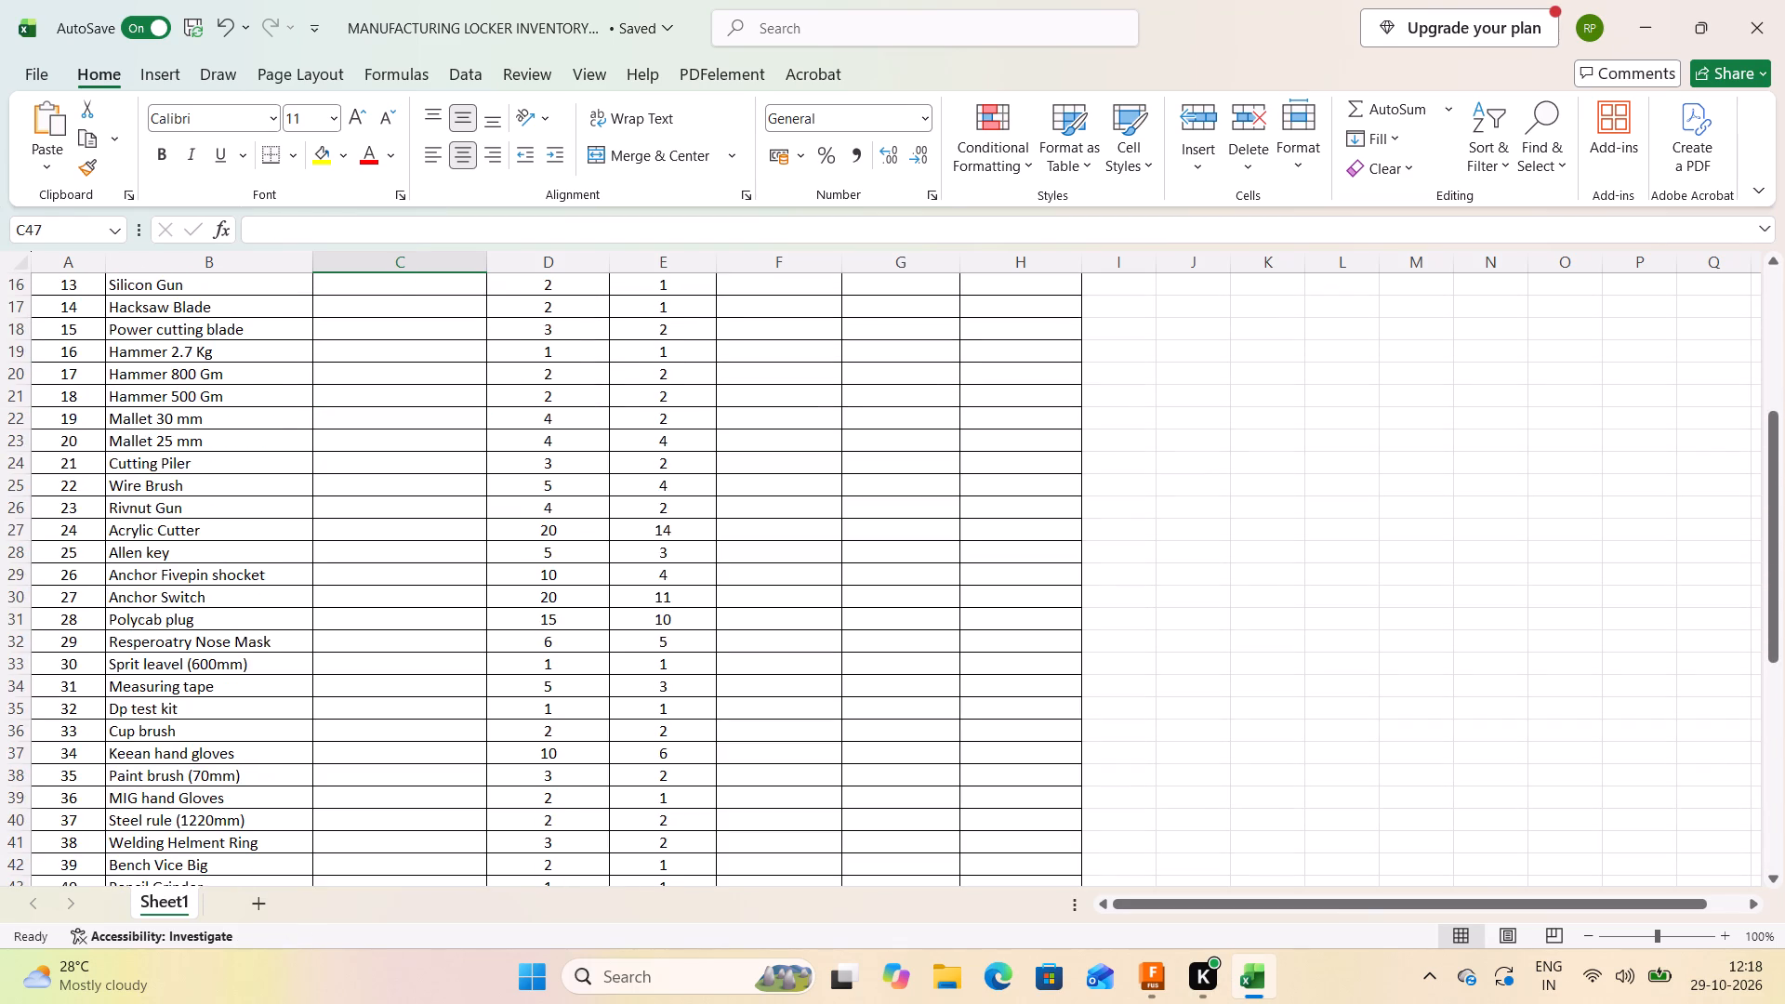
{"action": "scroll", "coordinate": [213, 390], "scroll_direction": "up", "scroll_amount": 6}
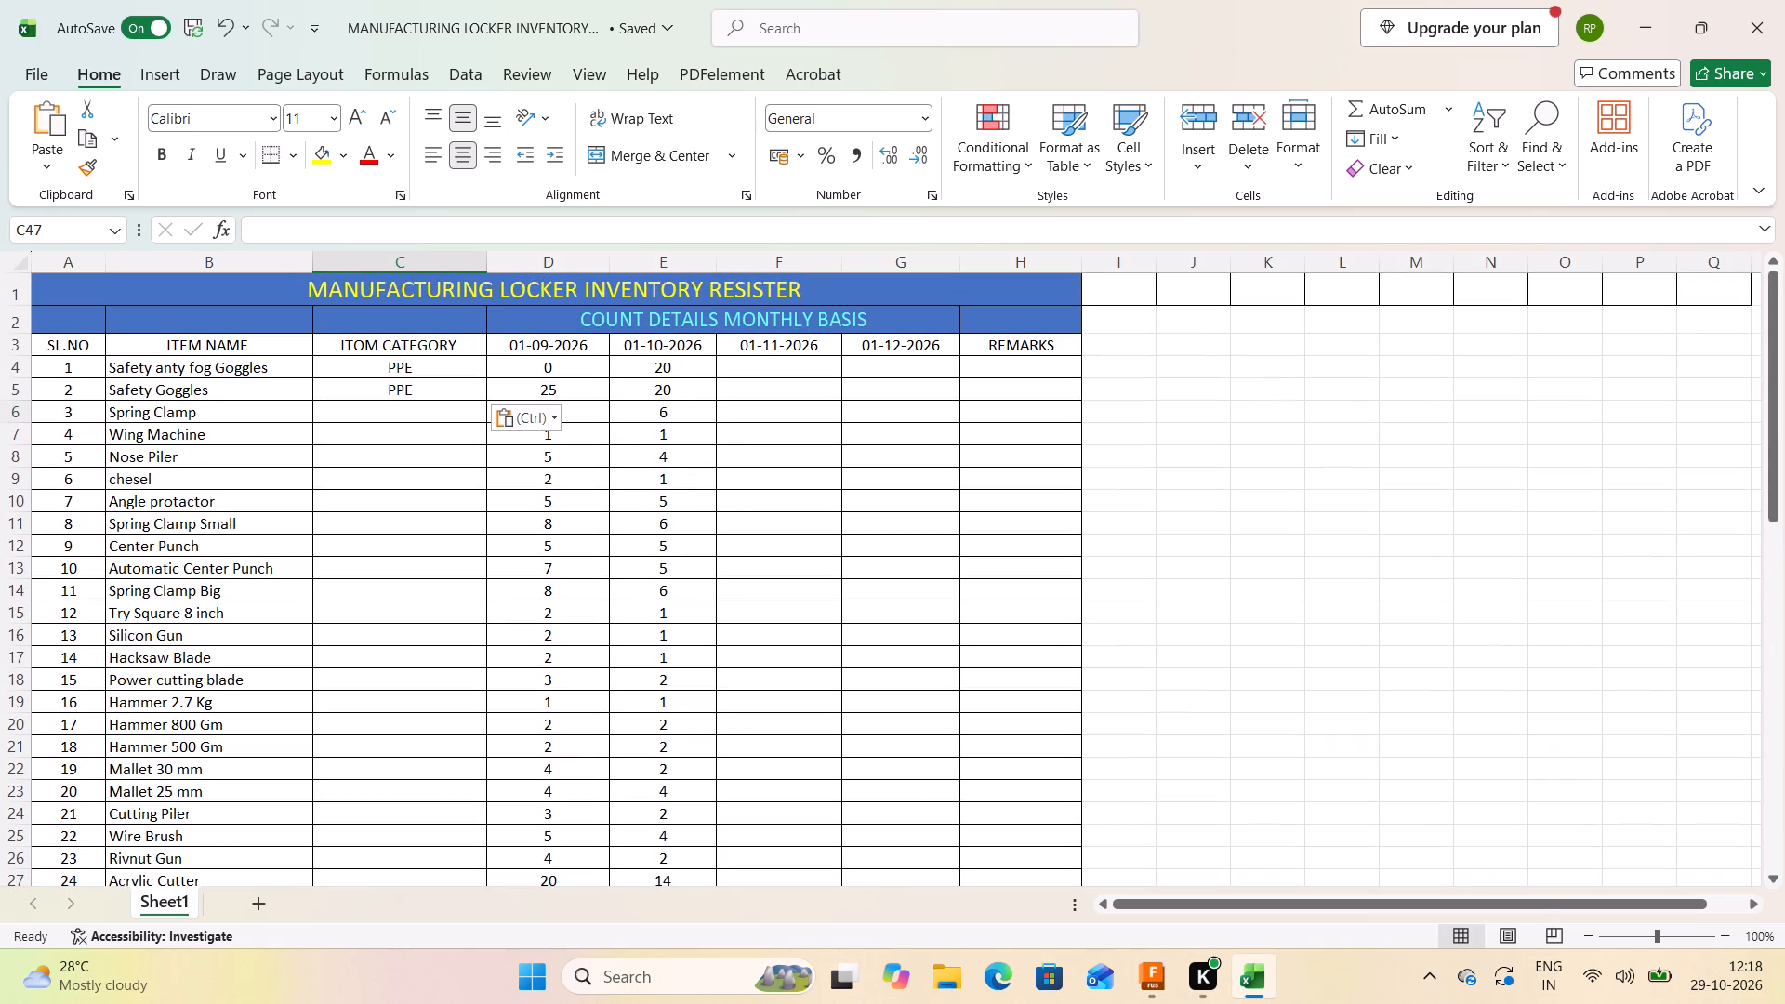
Enter TOOLS as the category for Spring Clamp in C6 and fill it down through White Pencil in C60.
{"action": "left_click", "coordinate": [425, 418]}
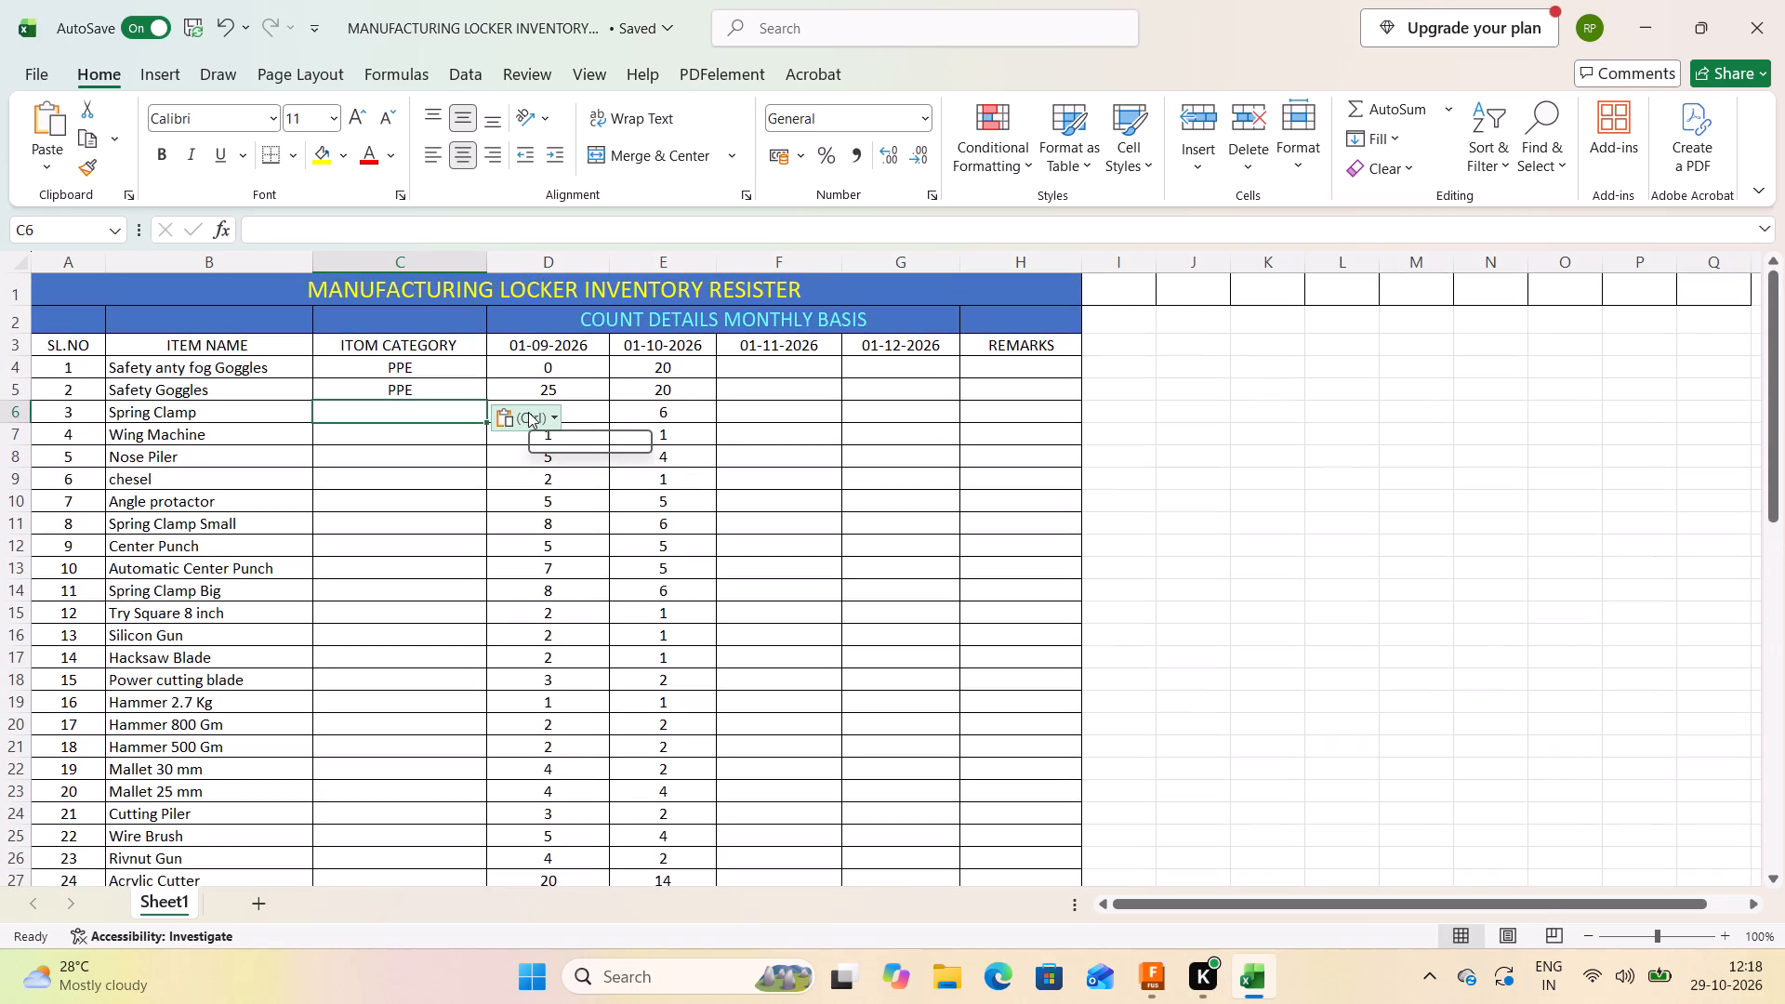
{"action": "type", "text": "TOOLS"}
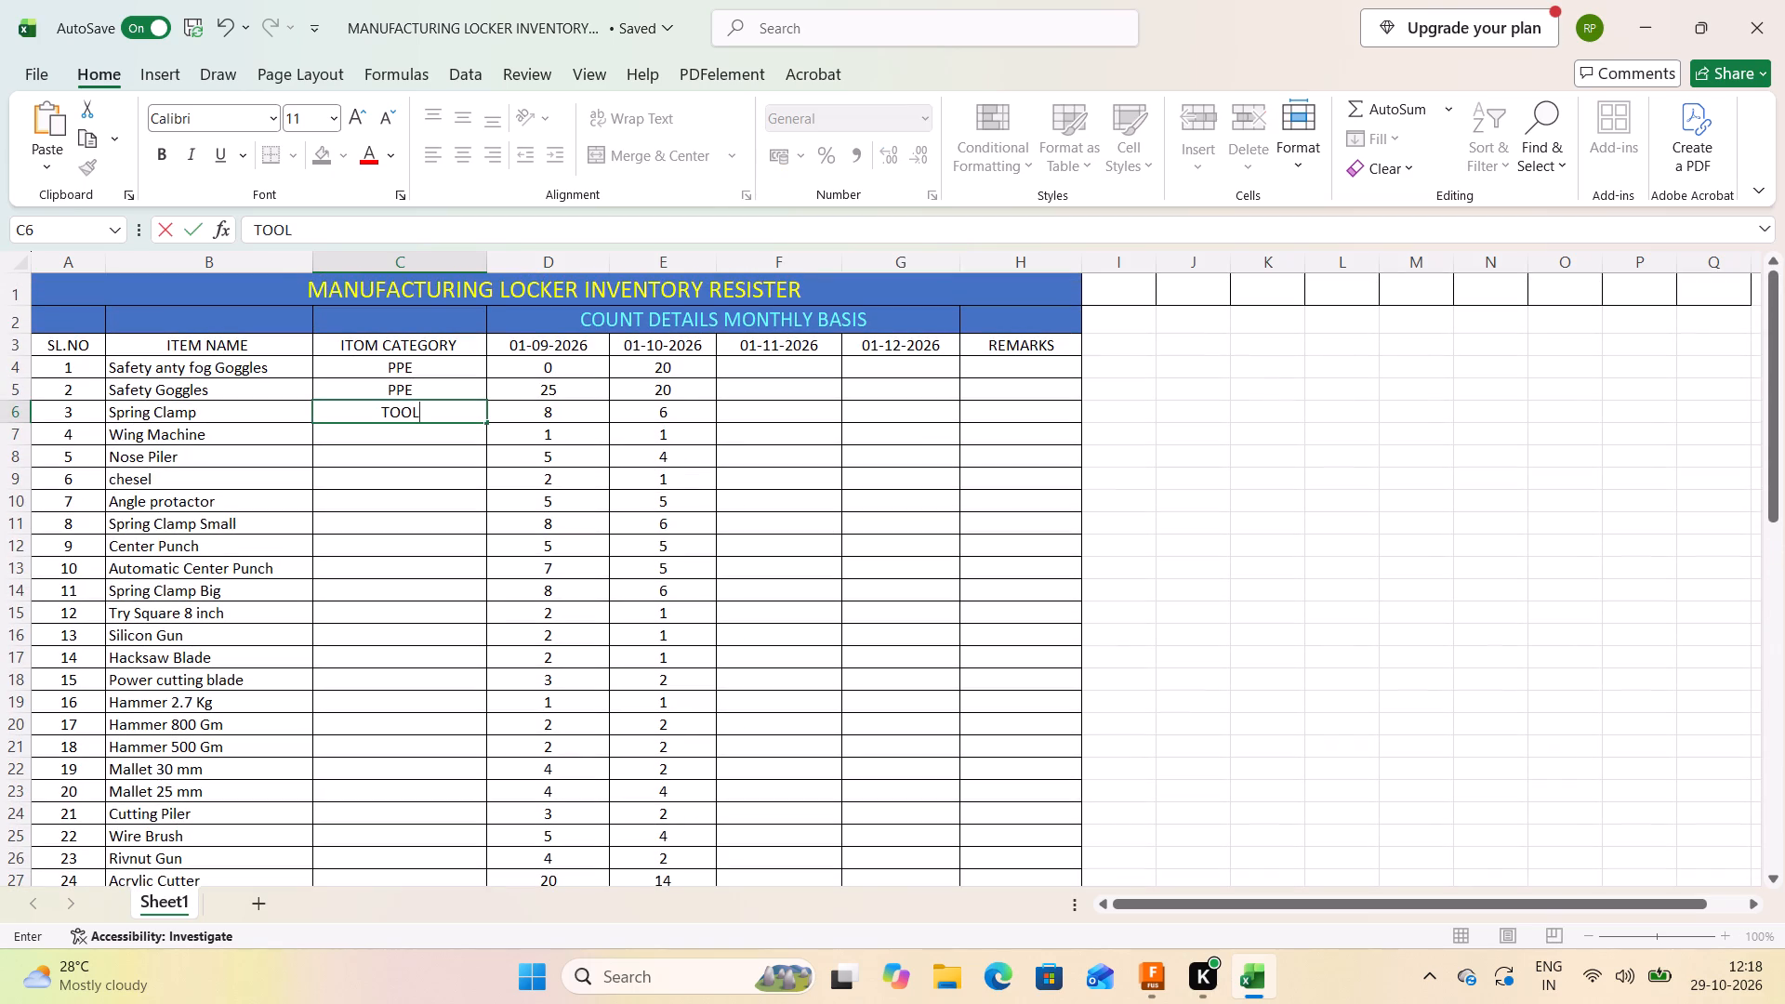
{"action": "key", "text": "space"}
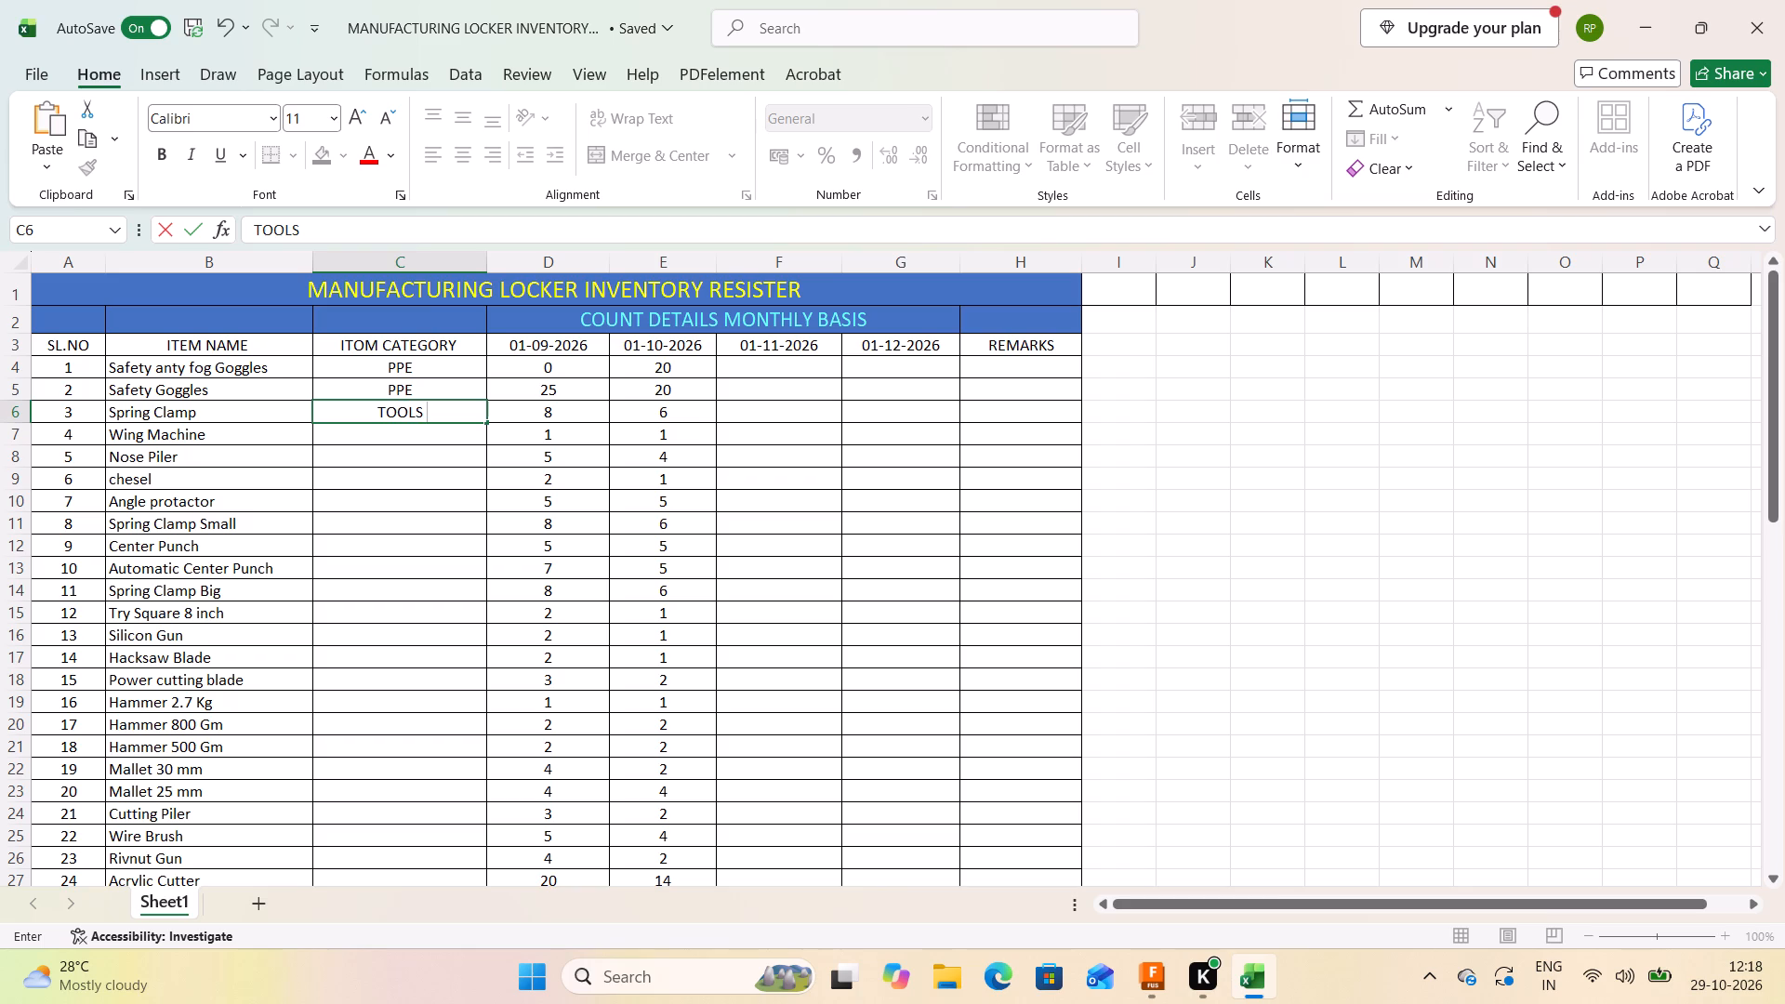
{"action": "left_click_drag", "start_coordinate": [485, 423], "coordinate": [456, 745]}
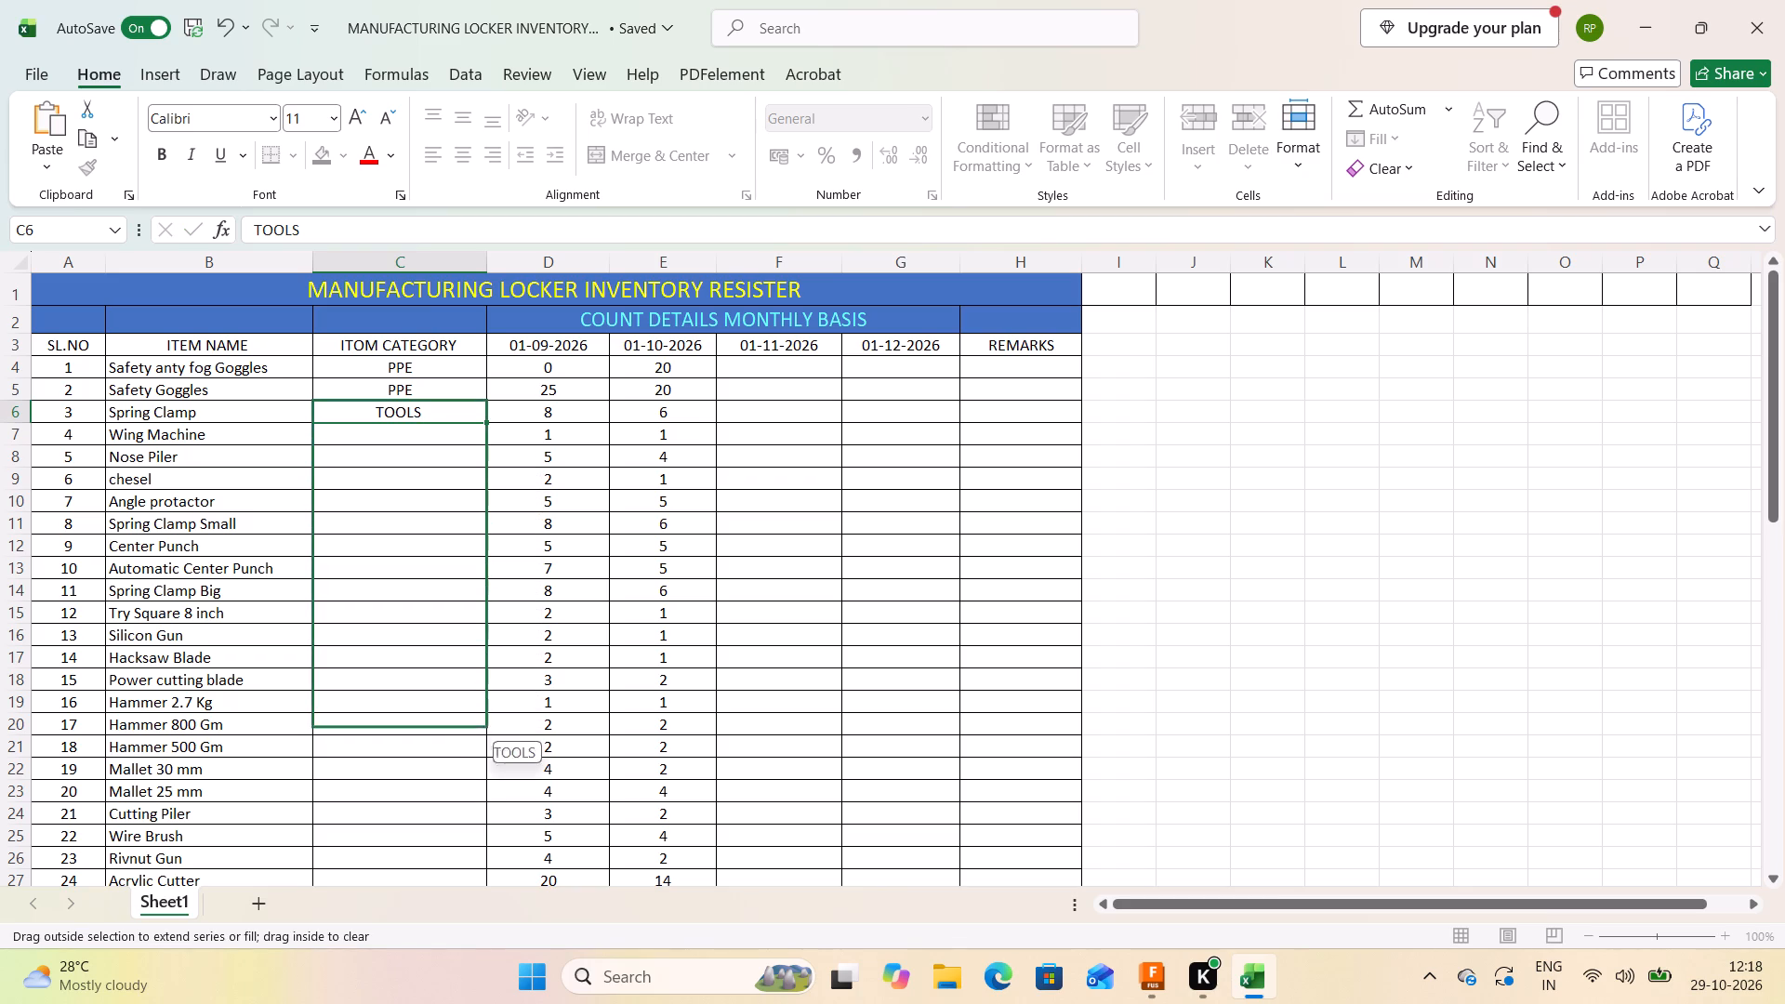
{"action": "left_click_drag", "start_coordinate": [456, 745], "coordinate": [408, 977]}
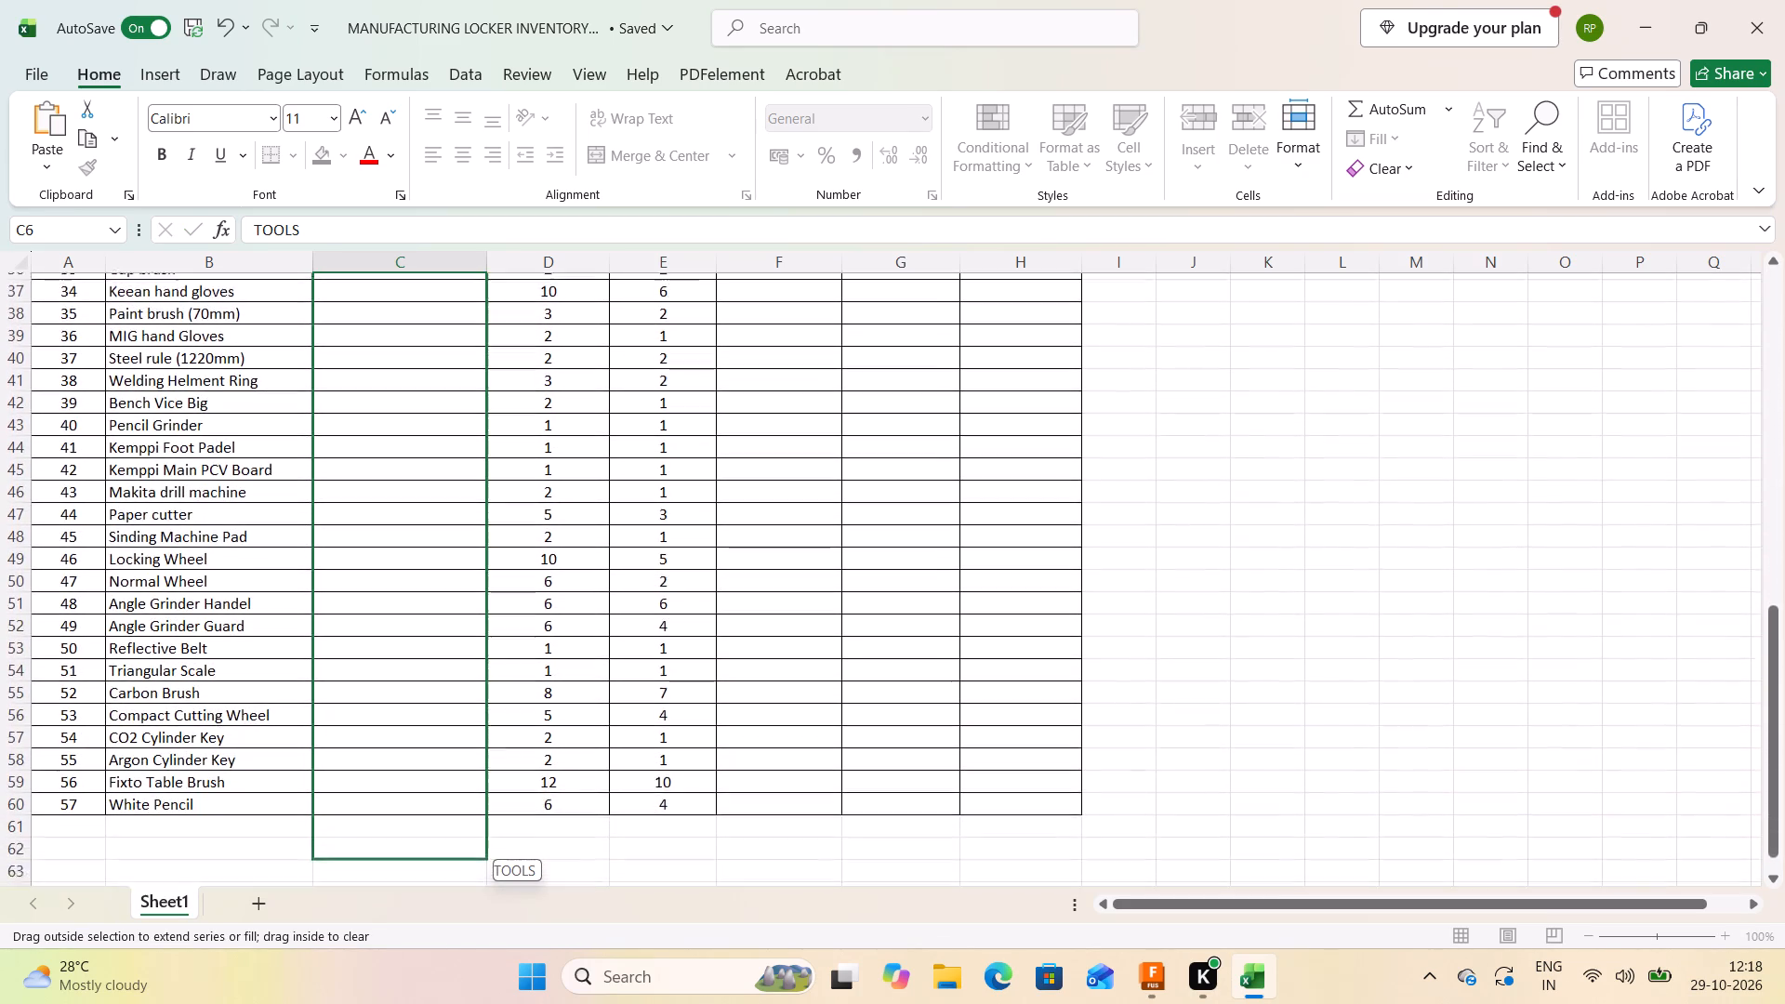
{"action": "left_click_drag", "start_coordinate": [408, 977], "coordinate": [413, 764]}
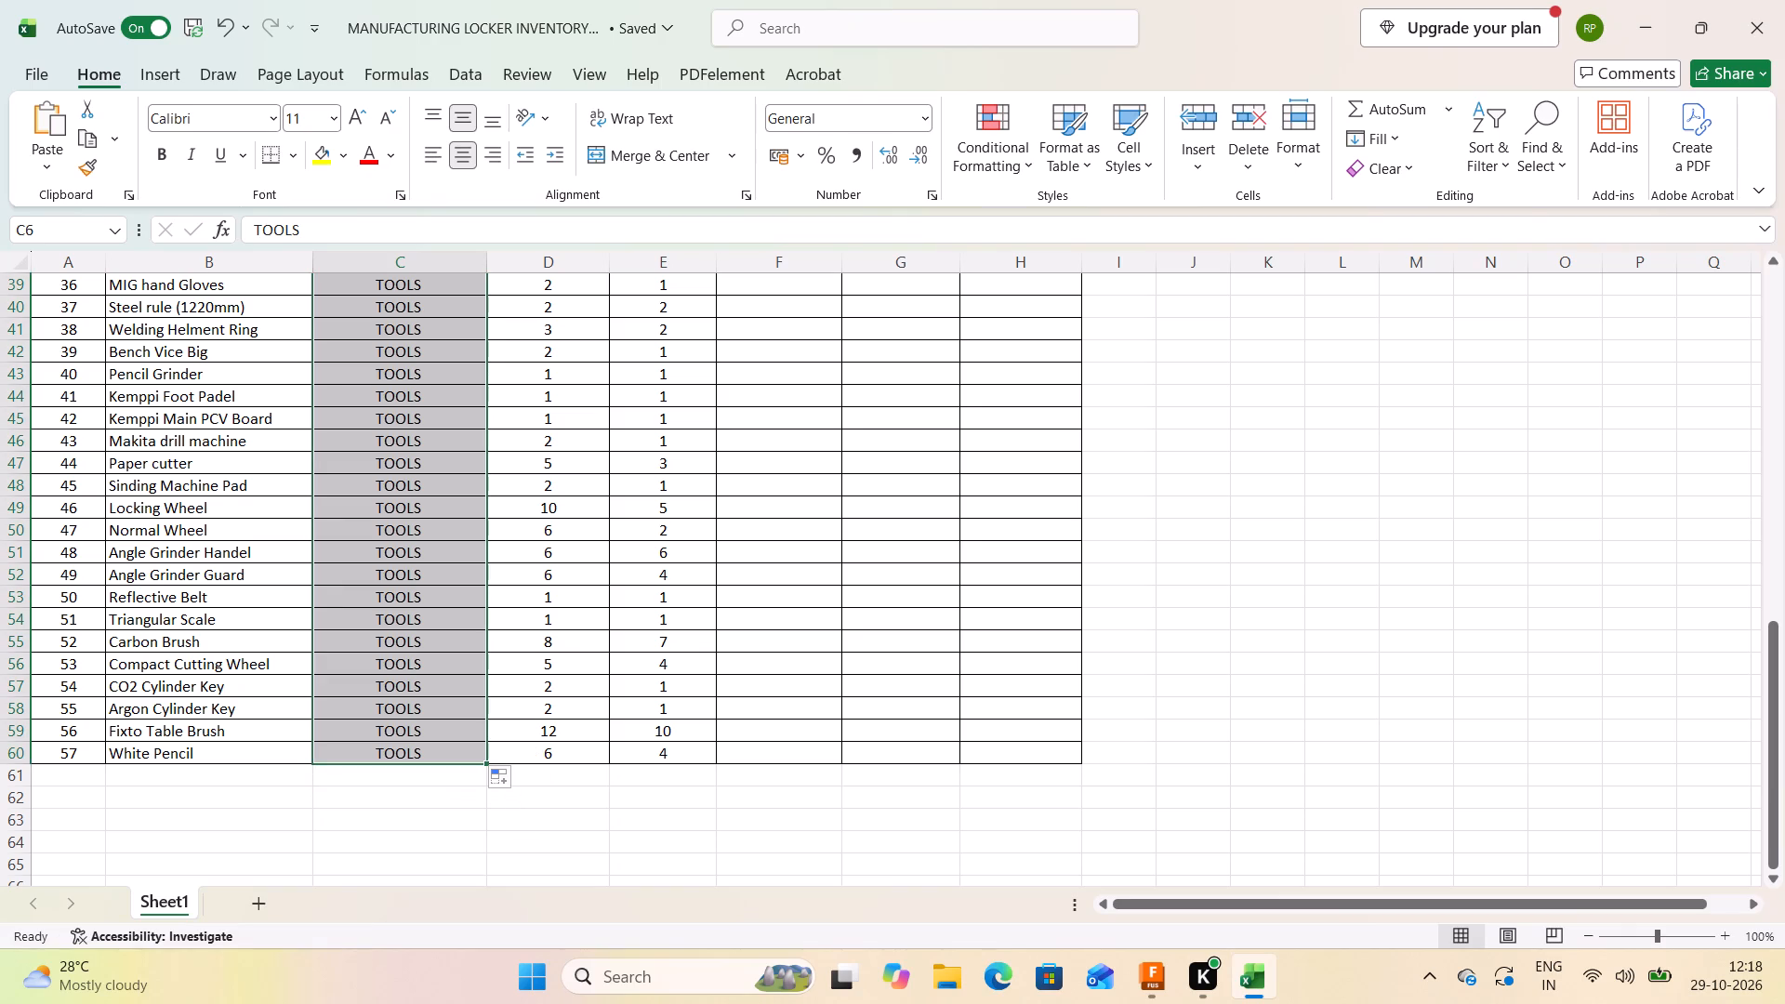
{"action": "left_click", "coordinate": [621, 789]}
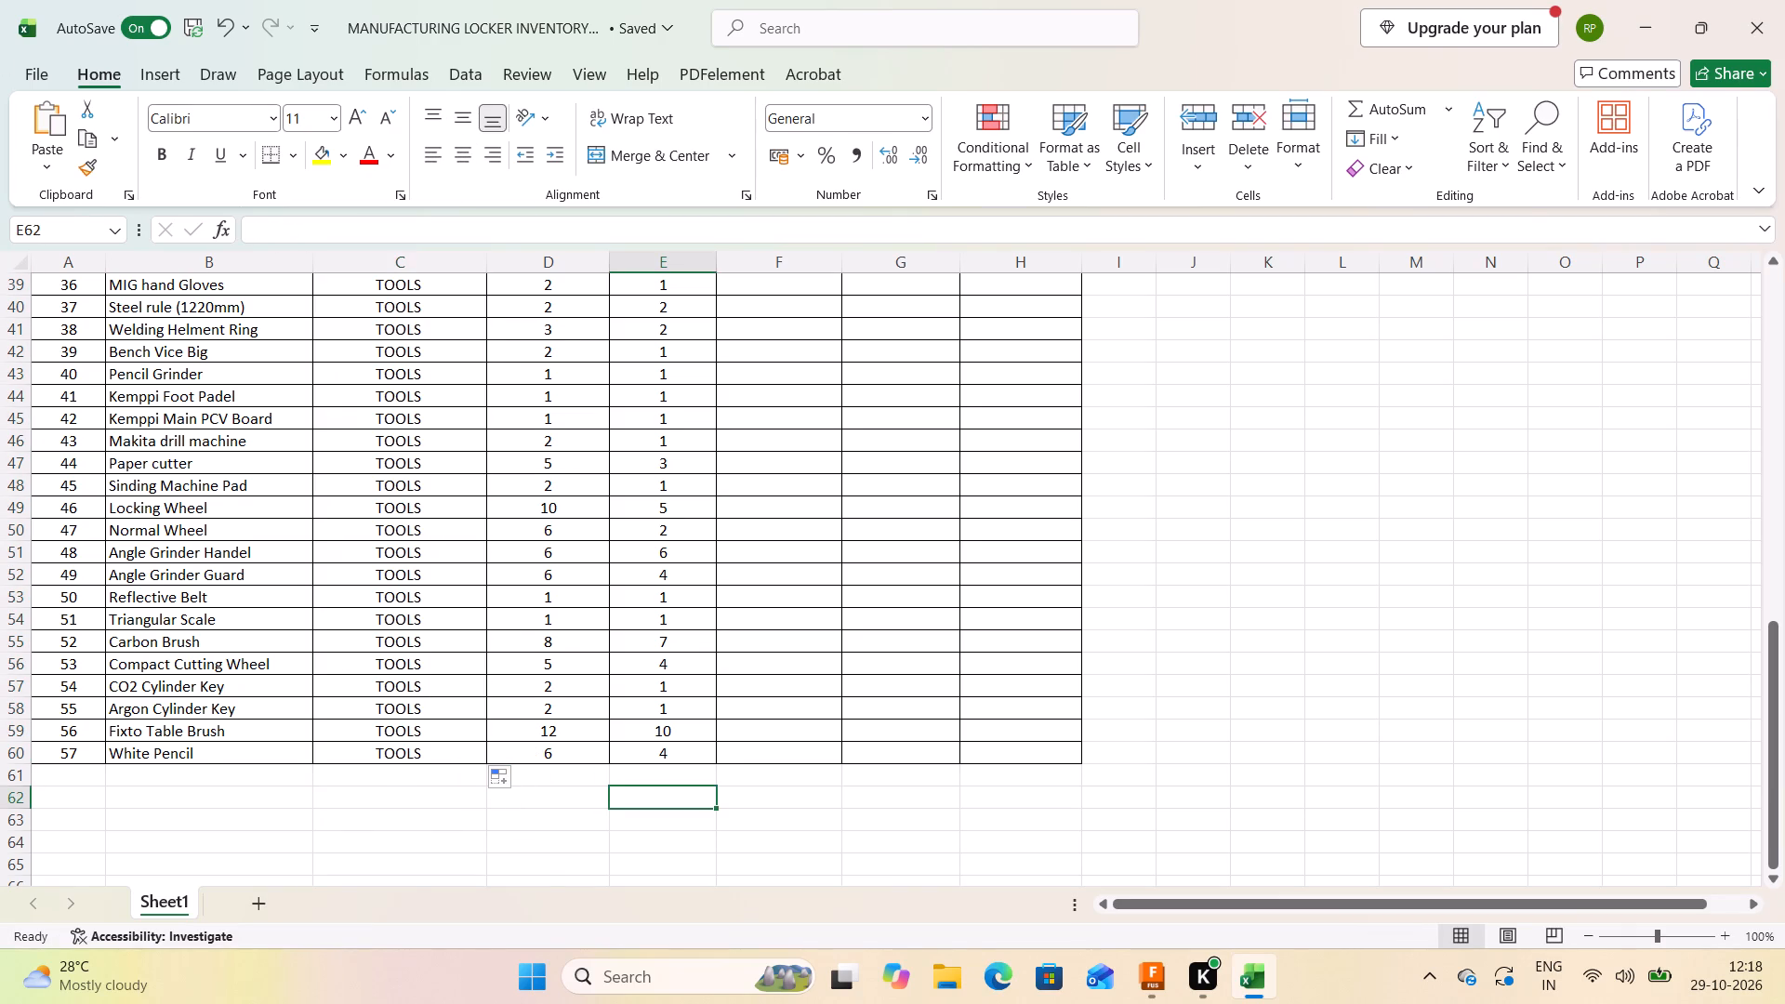
Change the category of Angle protactor in cell C10 to MEASURING TOOLS.
{"action": "scroll", "coordinate": [425, 548], "scroll_direction": "up", "scroll_amount": 16}
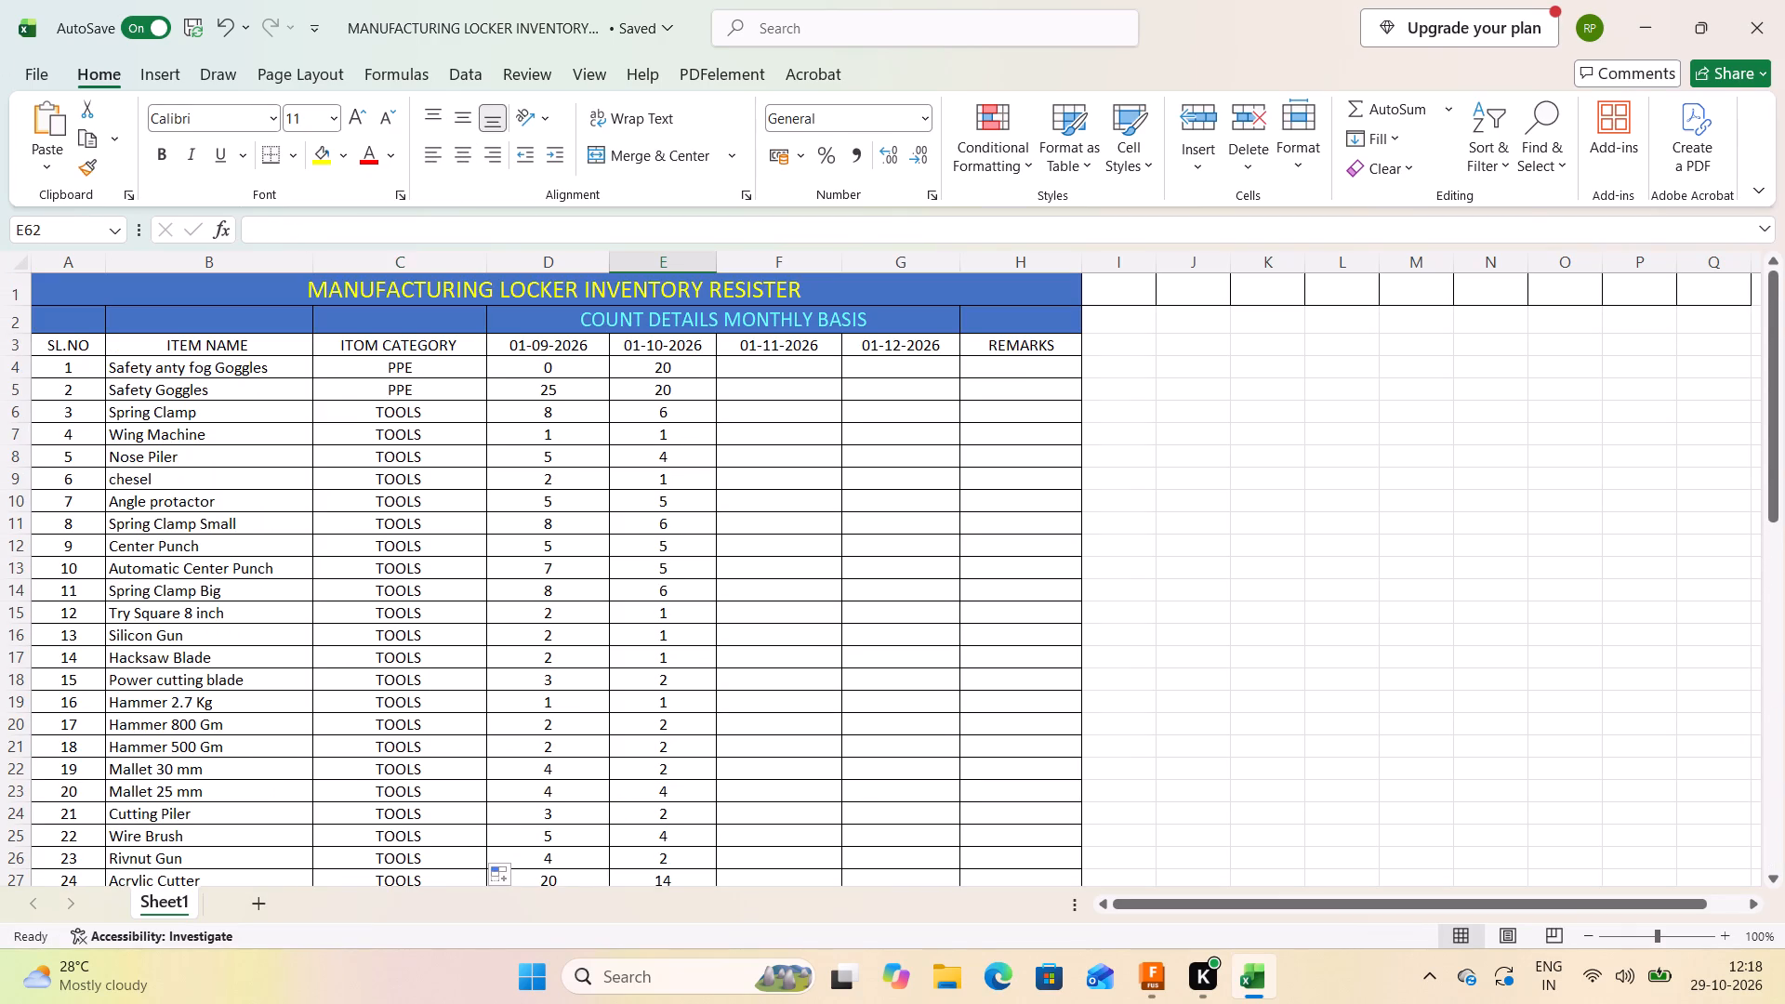
{"action": "double_click", "coordinate": [360, 503]}
{"action": "type", "text": "MEA"}
{"action": "type", "text": "SUR"}
{"action": "type", "text": "ING"}
{"action": "key", "text": "space"}
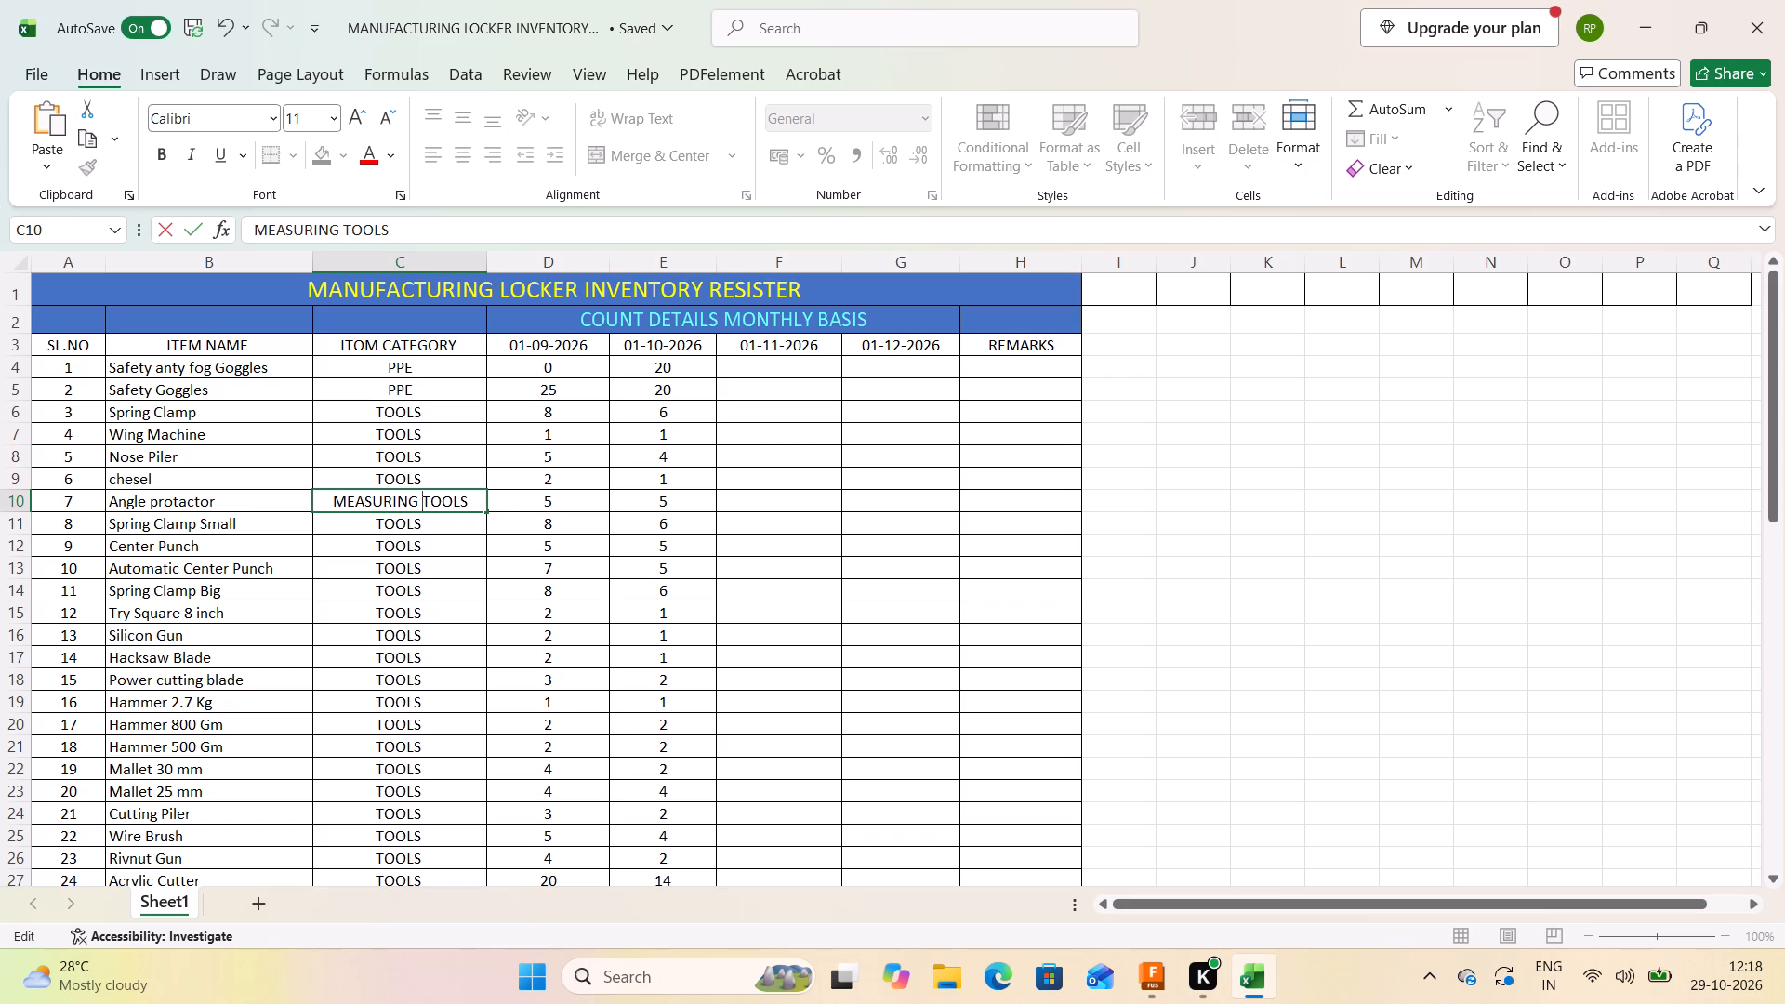
Copy the MEASURING TOOLS text from C10 and apply it as the category for Try Square 8 inch in C15.
{"action": "left_click", "coordinate": [331, 500]}
{"action": "left_click_drag", "start_coordinate": [331, 500], "coordinate": [504, 506]}
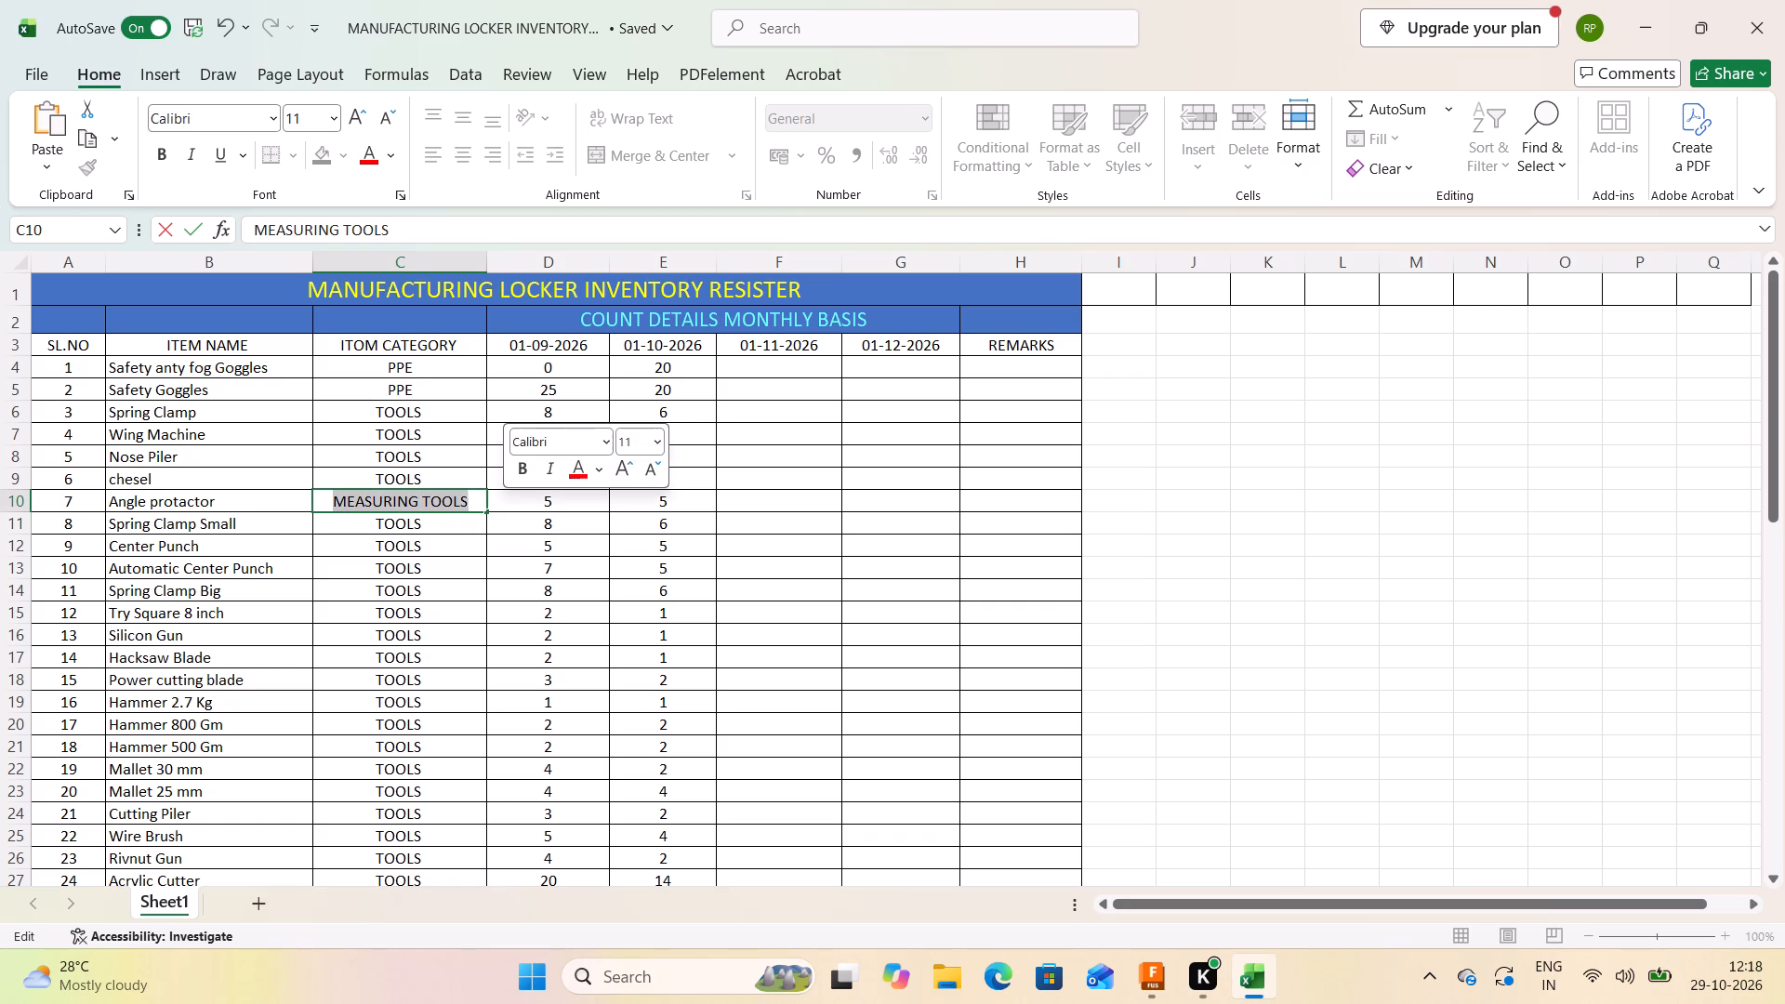
{"action": "key", "text": "ctrl+c"}
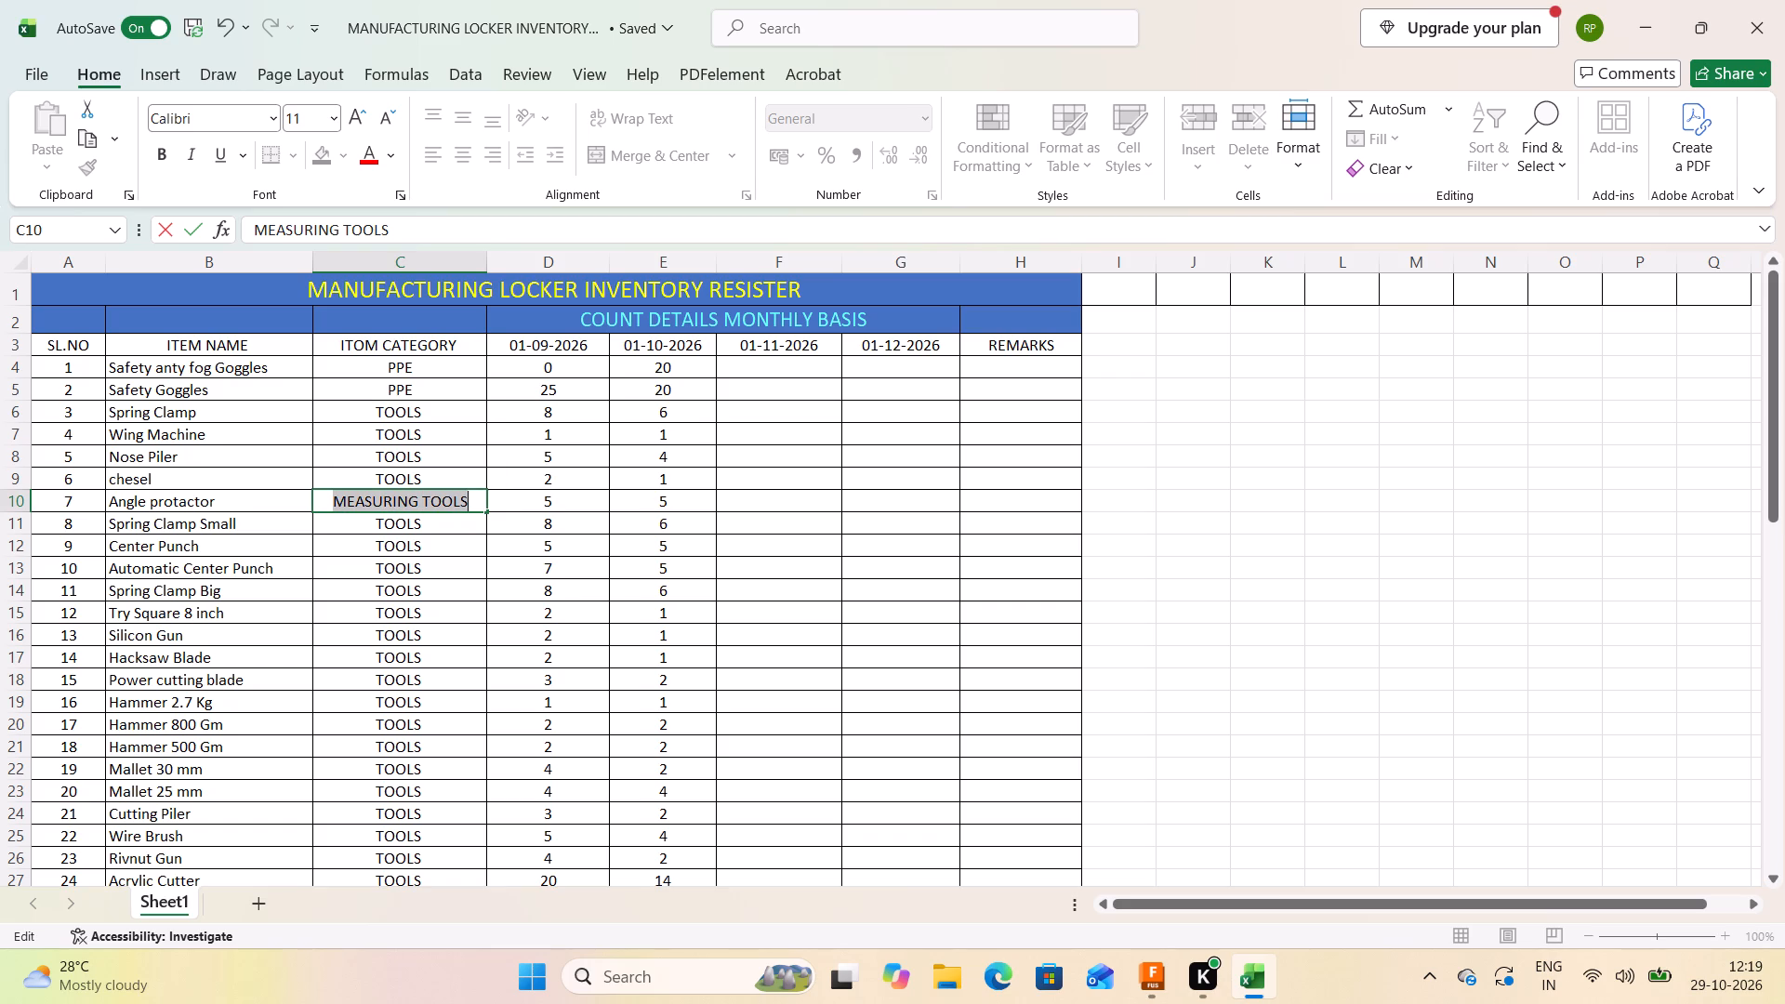
{"action": "scroll", "coordinate": [200, 594], "scroll_direction": "down", "scroll_amount": 2}
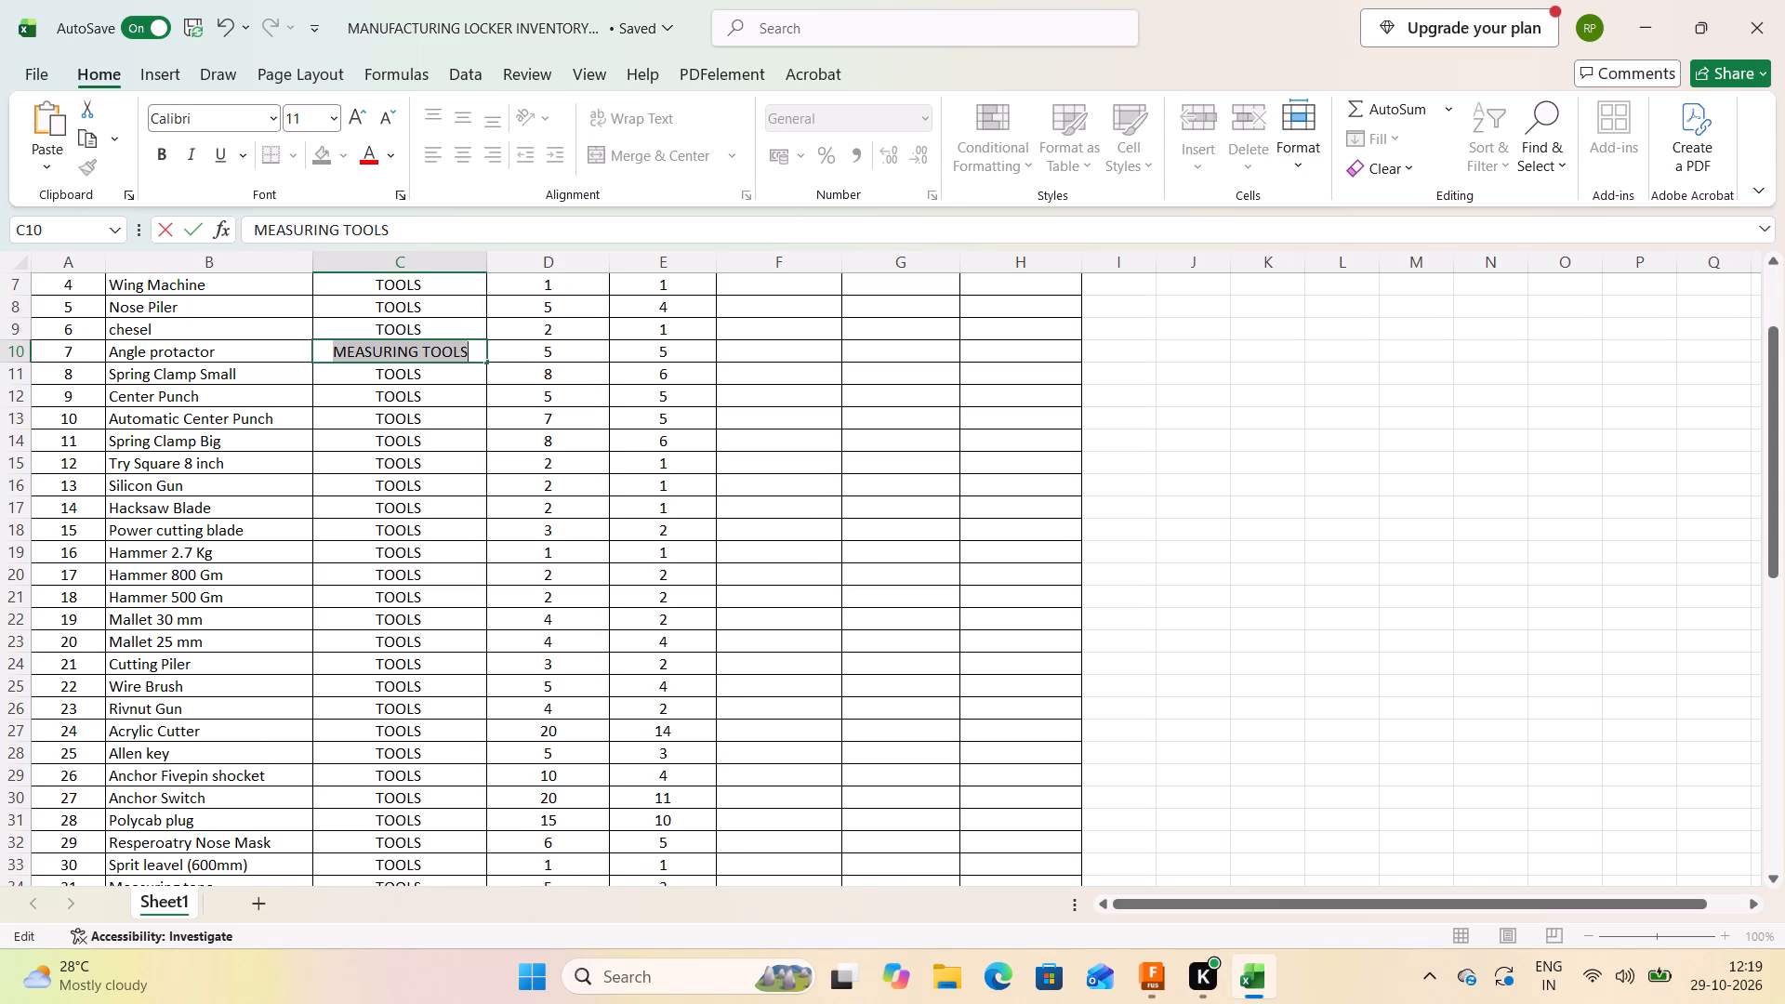
{"action": "left_click", "coordinate": [367, 464]}
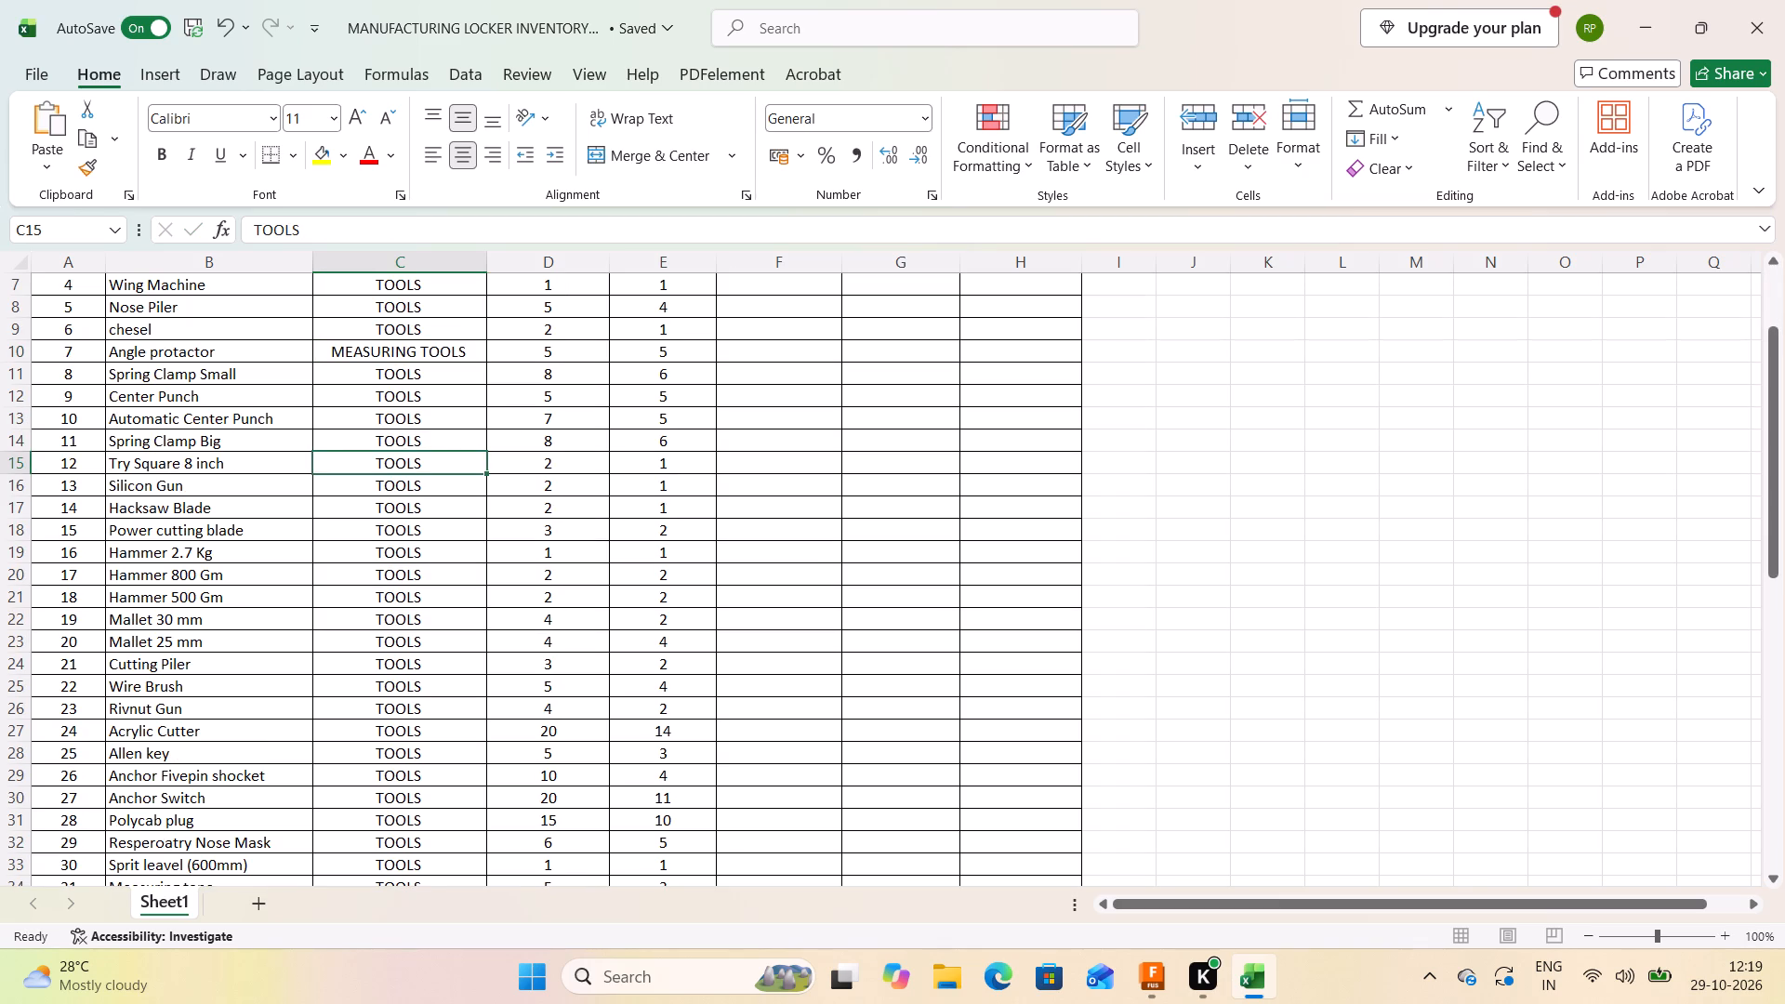
{"action": "key", "text": "ctrl+v"}
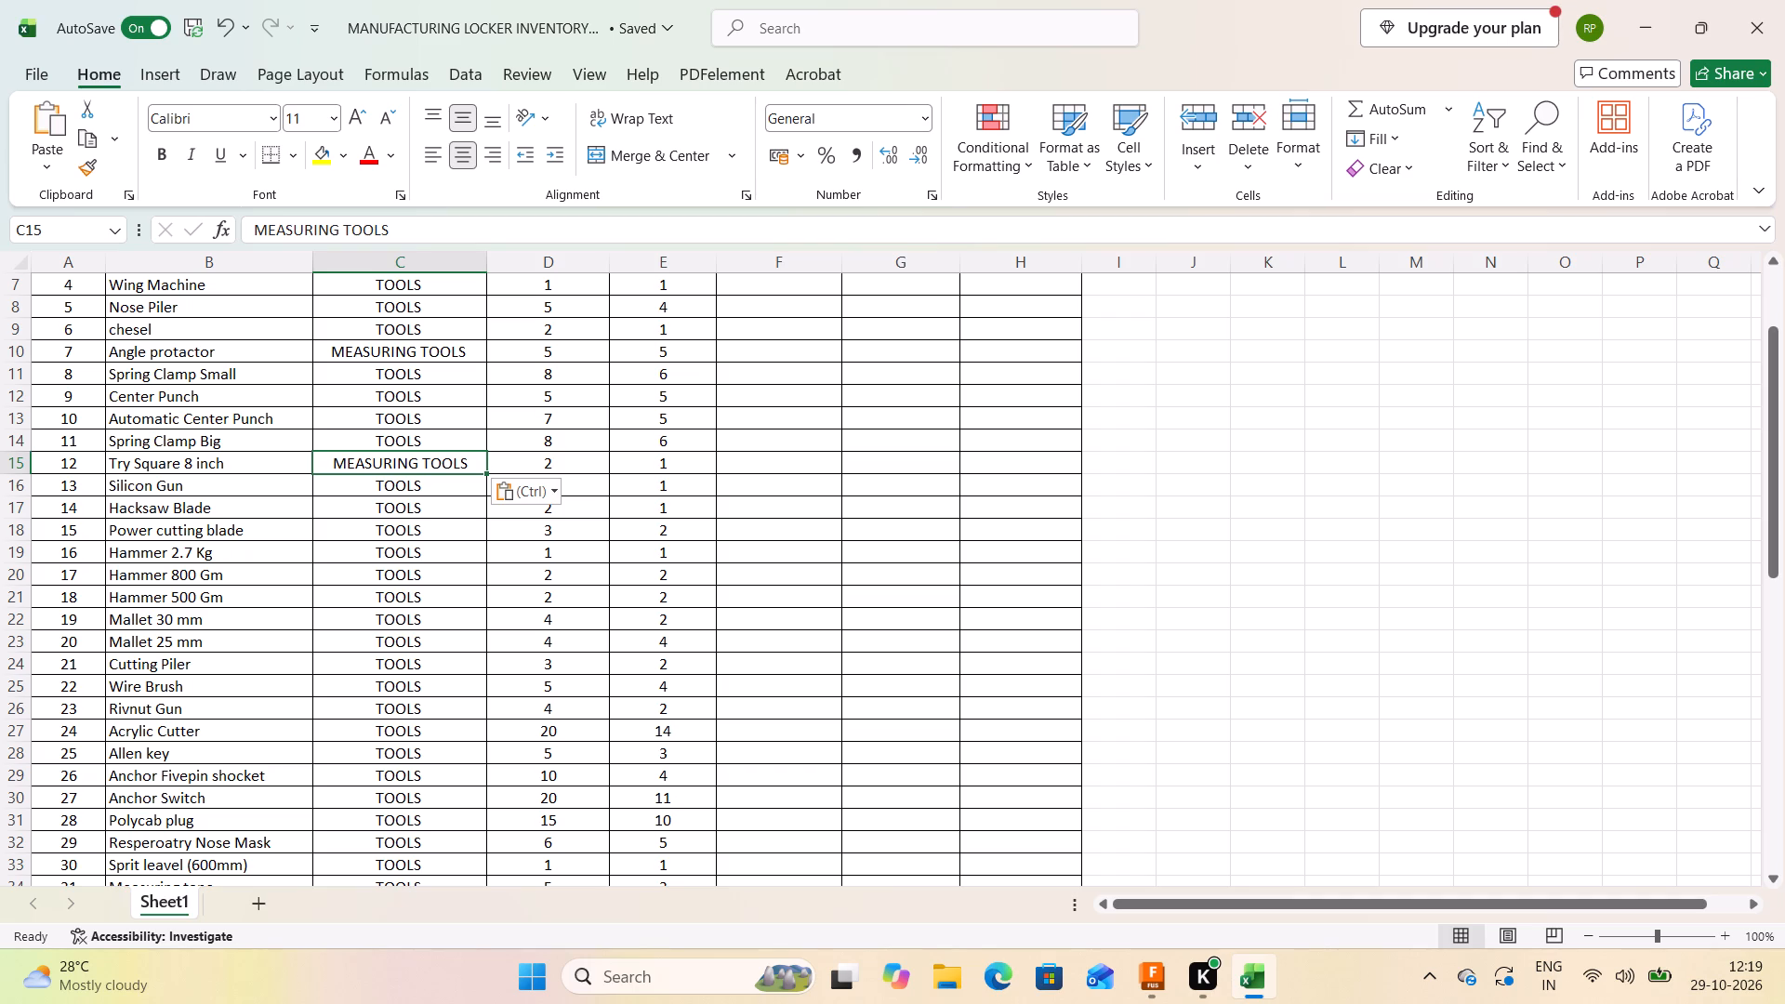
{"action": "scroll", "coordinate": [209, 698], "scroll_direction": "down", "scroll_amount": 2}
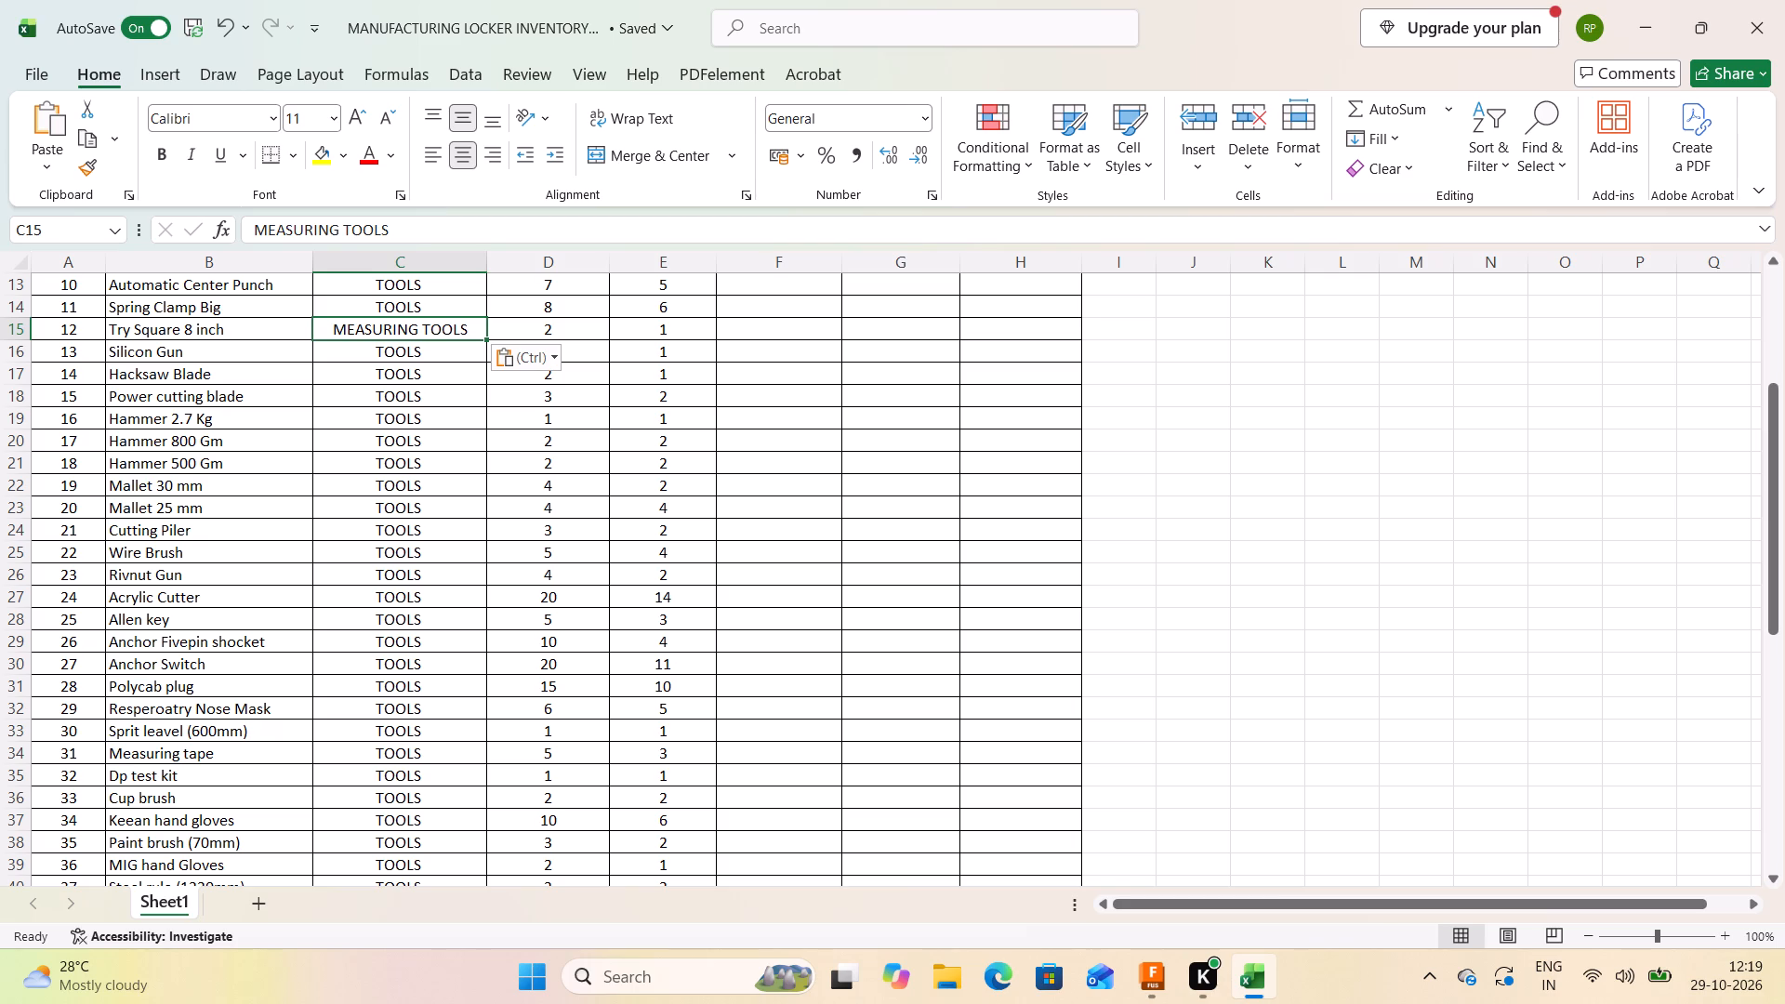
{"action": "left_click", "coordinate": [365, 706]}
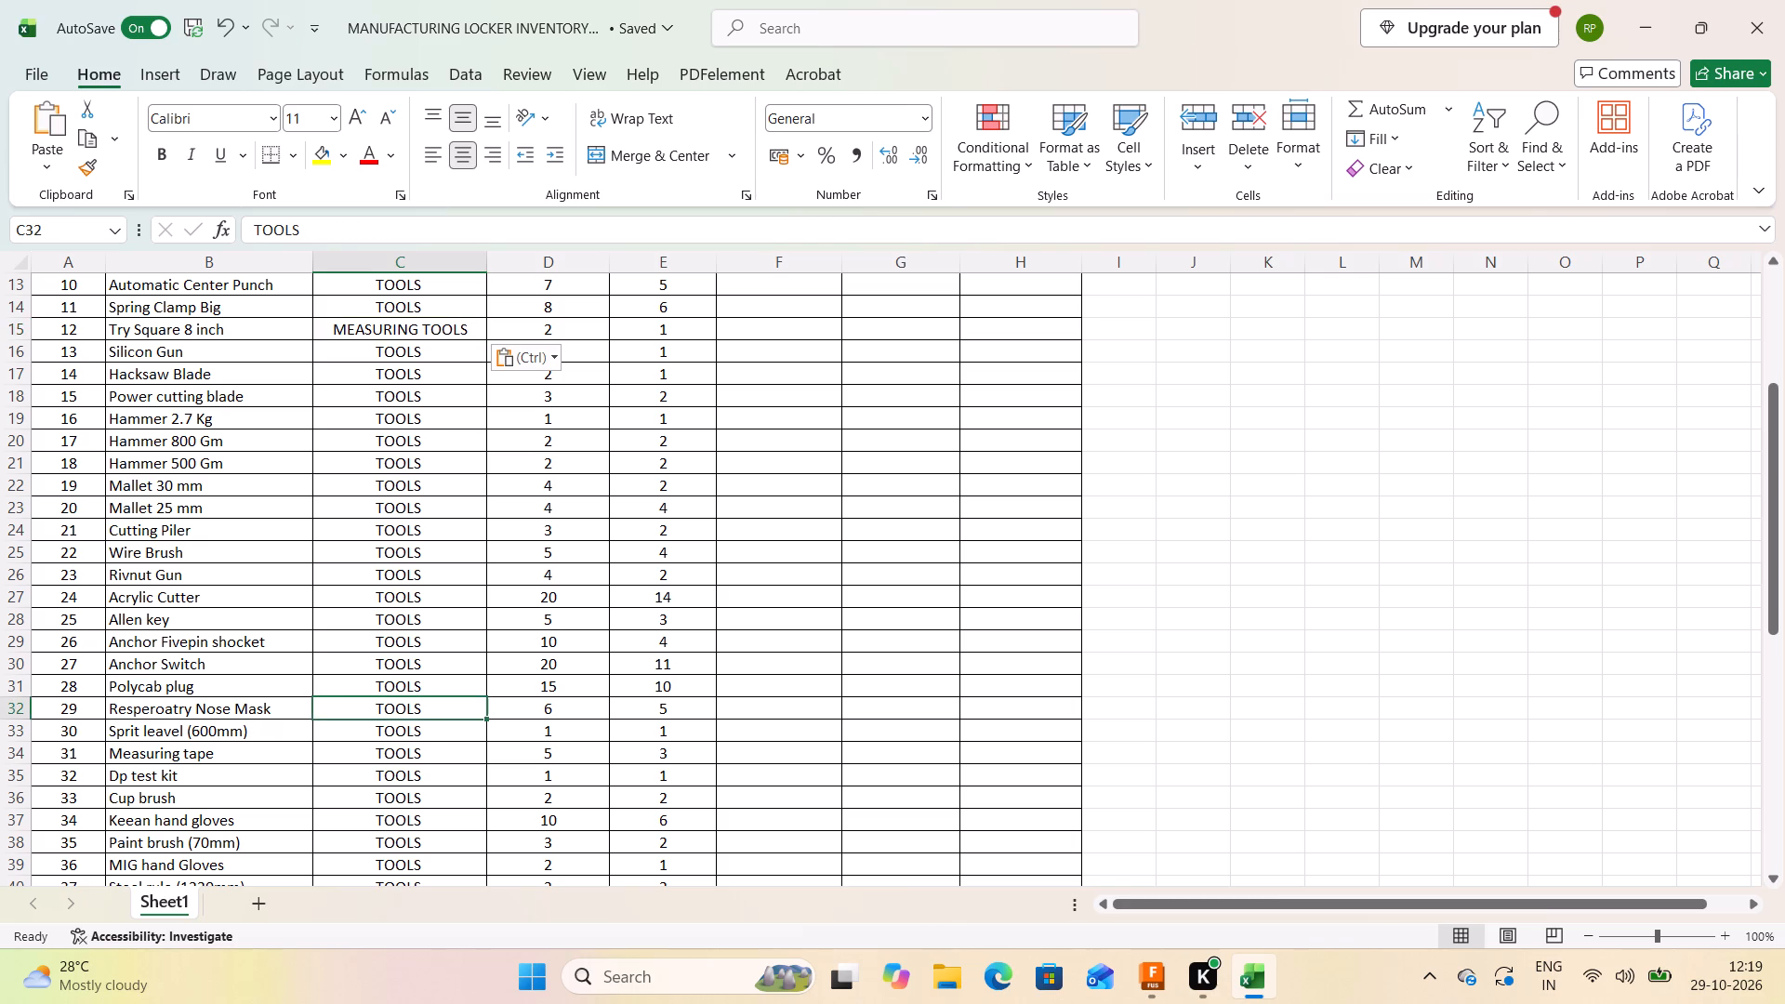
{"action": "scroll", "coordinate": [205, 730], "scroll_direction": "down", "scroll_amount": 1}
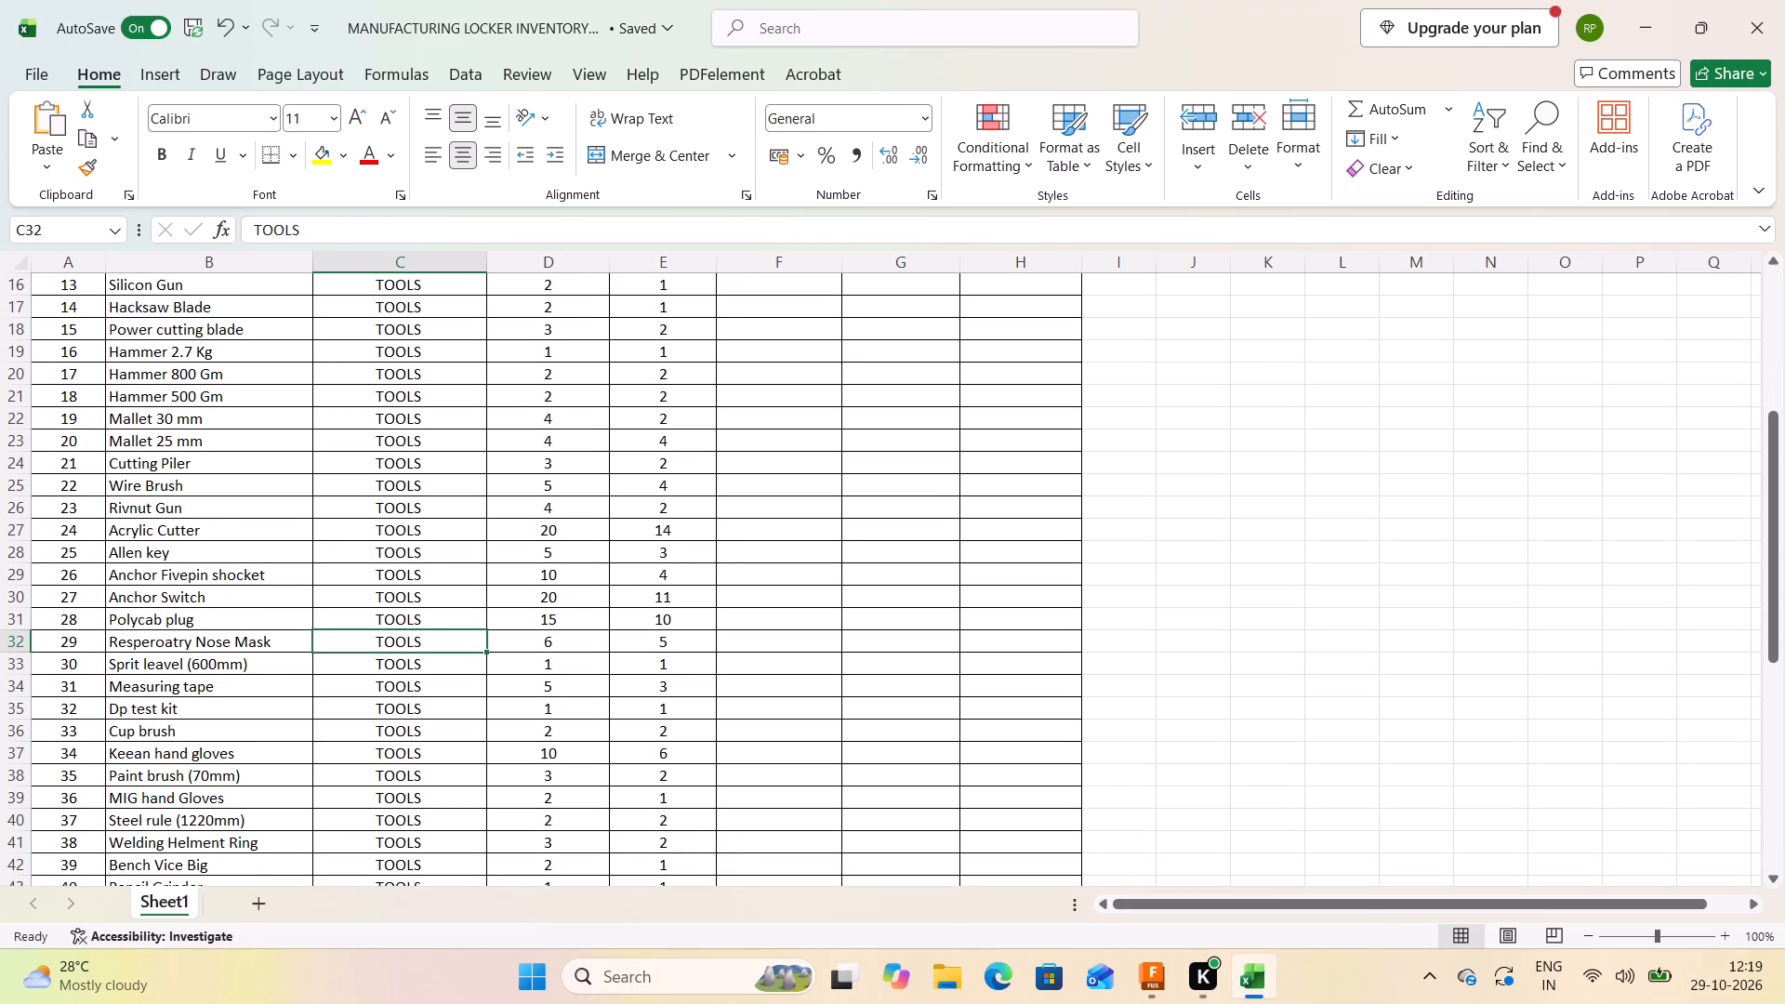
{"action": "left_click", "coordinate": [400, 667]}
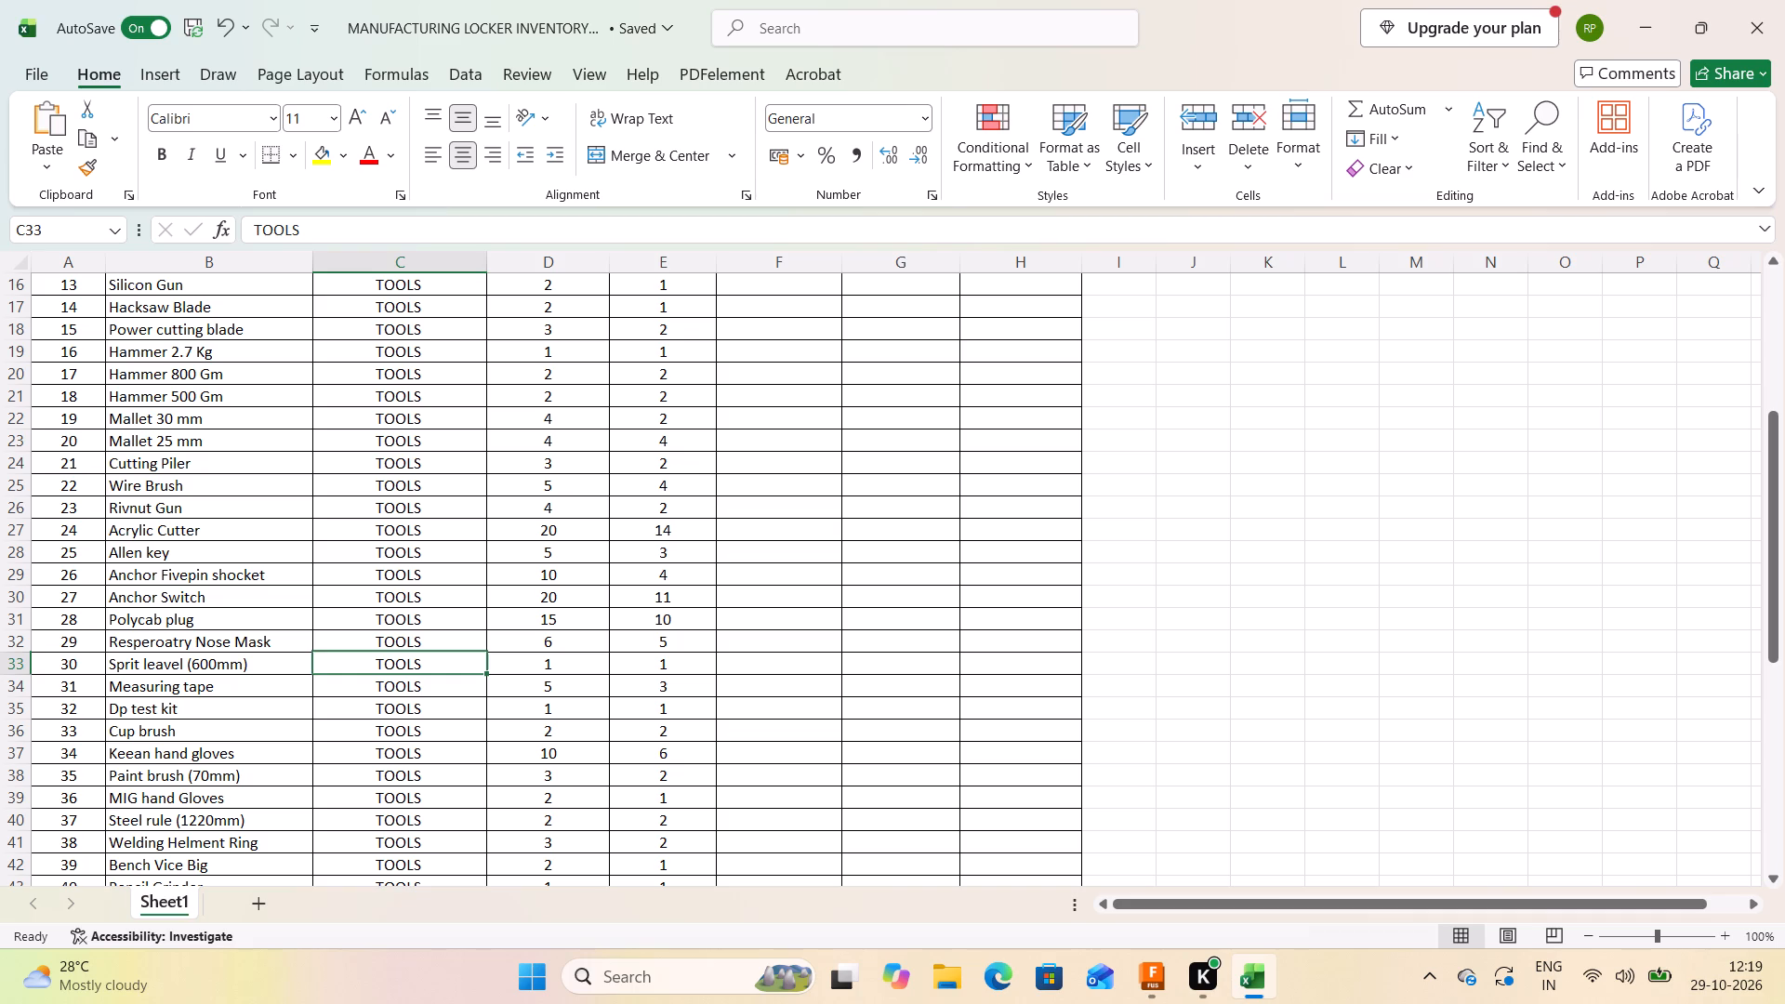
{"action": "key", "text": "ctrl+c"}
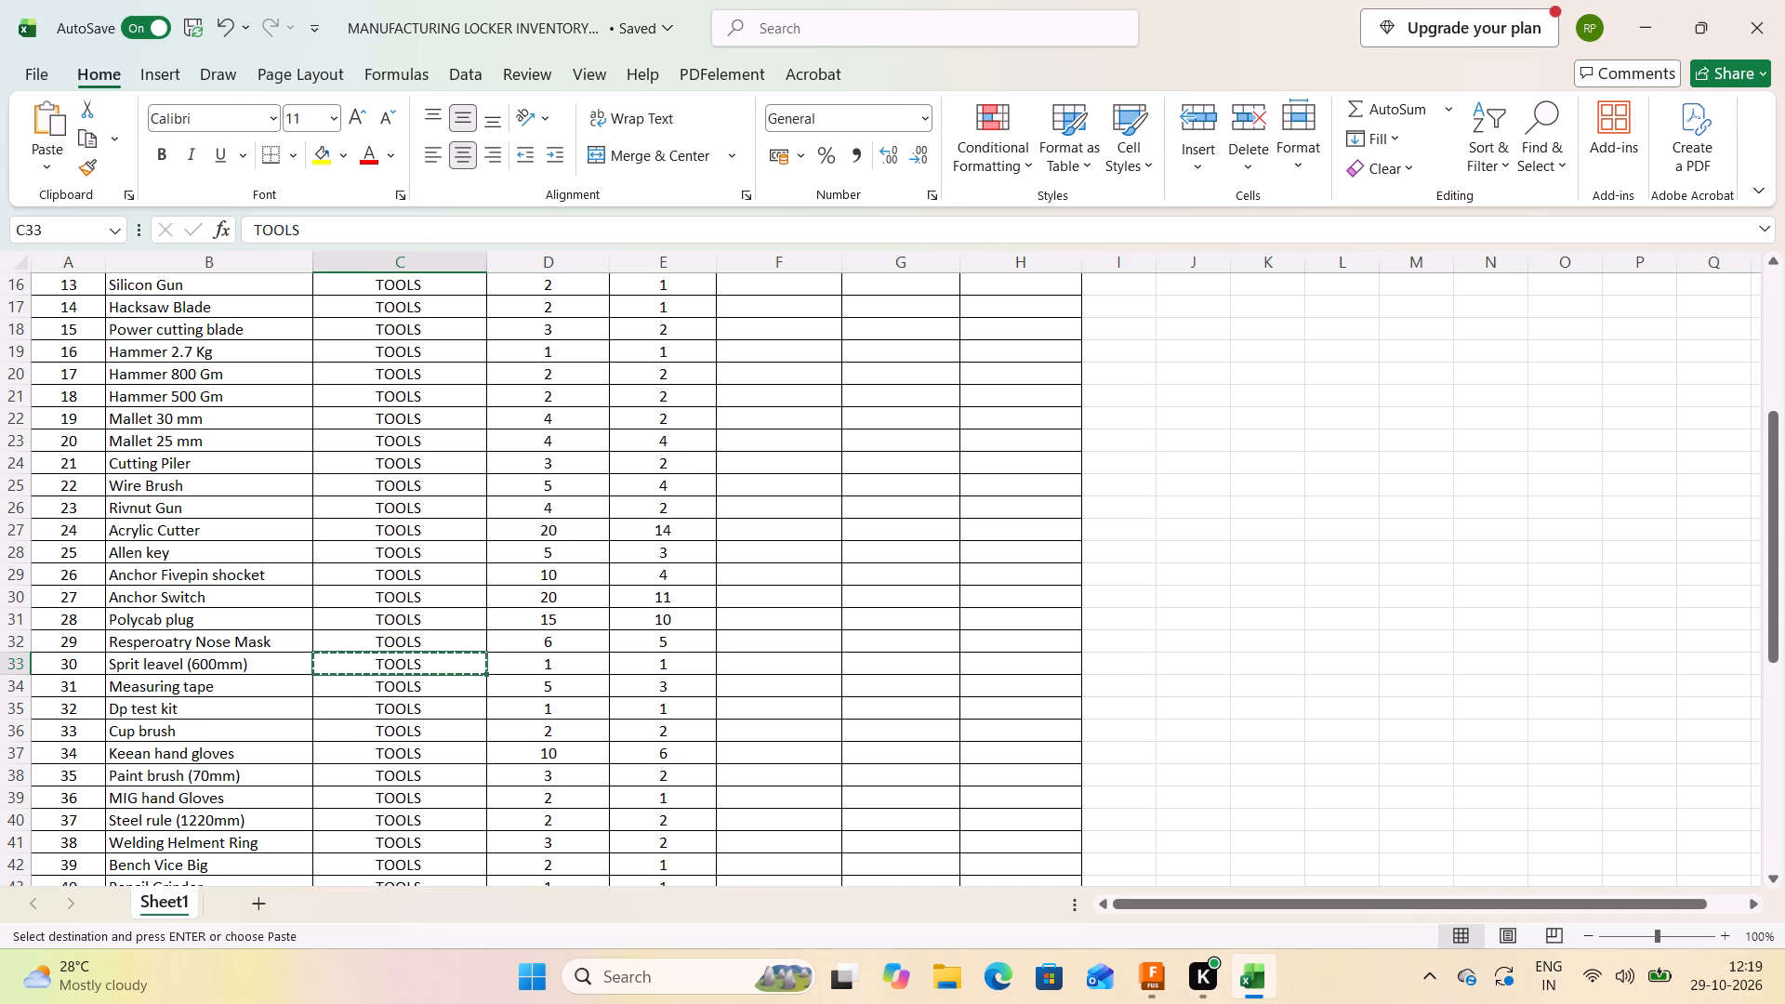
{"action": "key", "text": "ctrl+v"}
Copy the MEASURING TOOLS category from C15 to Steel rule (1220mm) in C40.
{"action": "scroll", "coordinate": [411, 595], "scroll_direction": "up", "scroll_amount": 4}
{"action": "left_click", "coordinate": [384, 539]}
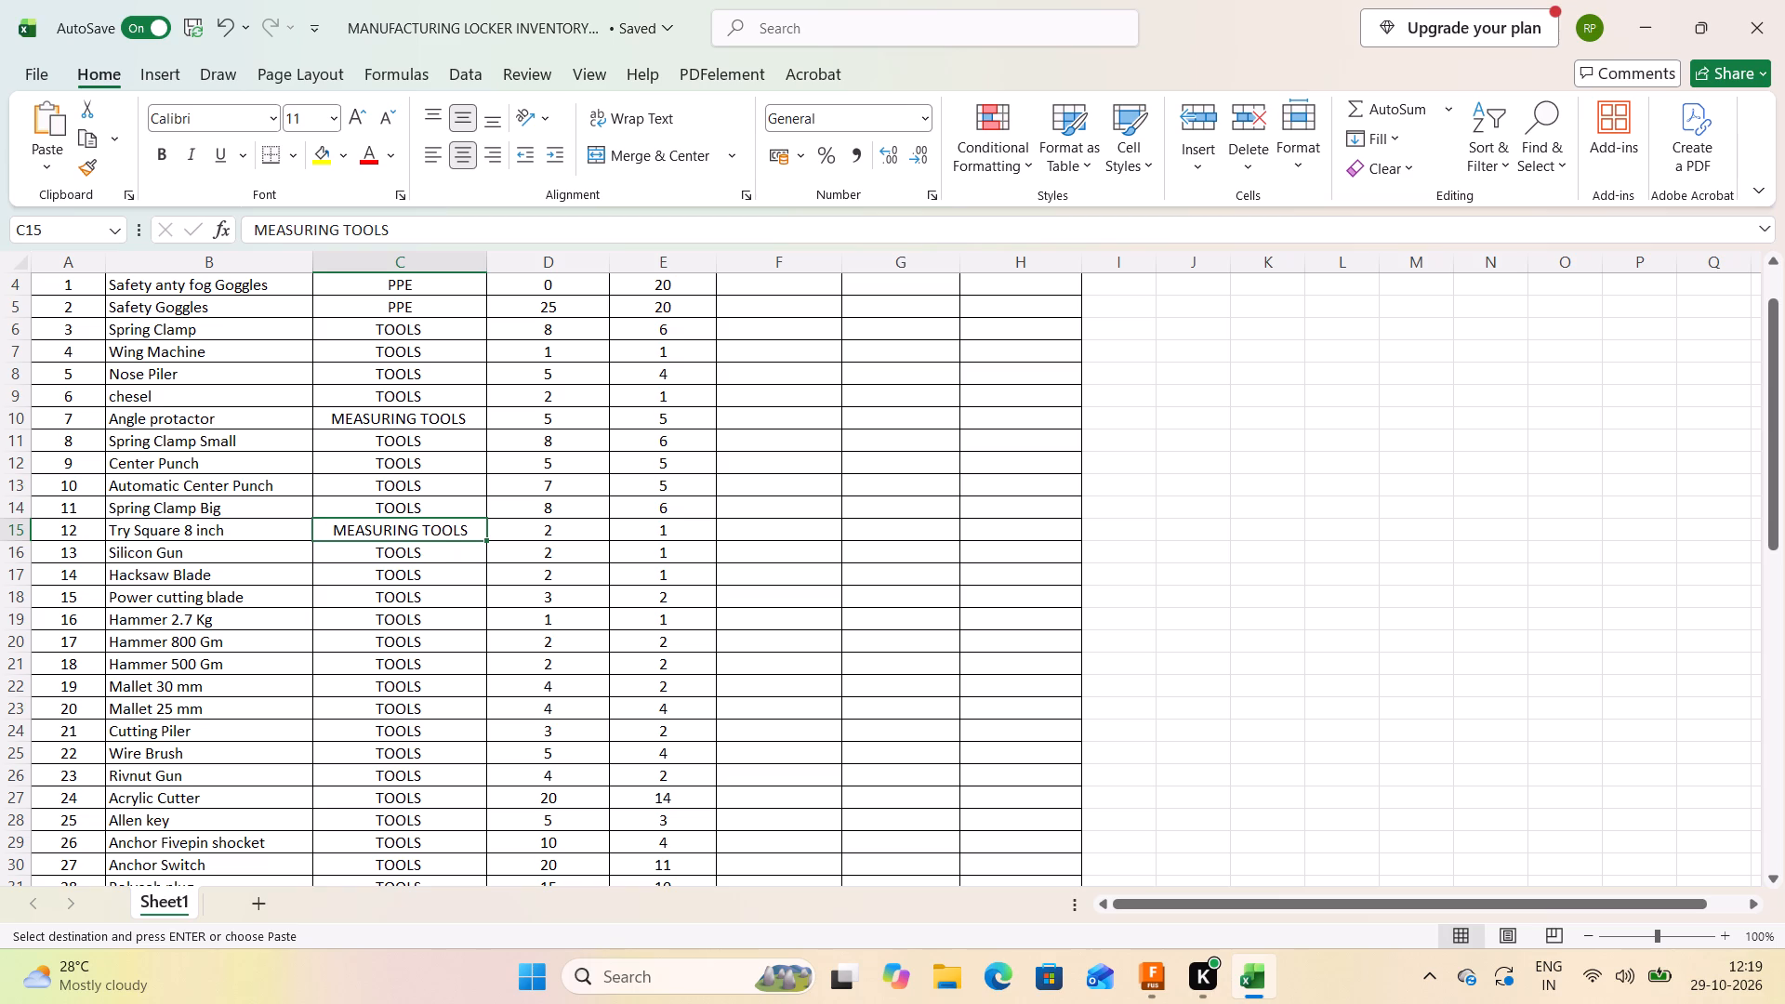
{"action": "key", "text": "ctrl+c"}
{"action": "scroll", "coordinate": [401, 579], "scroll_direction": "down", "scroll_amount": 8}
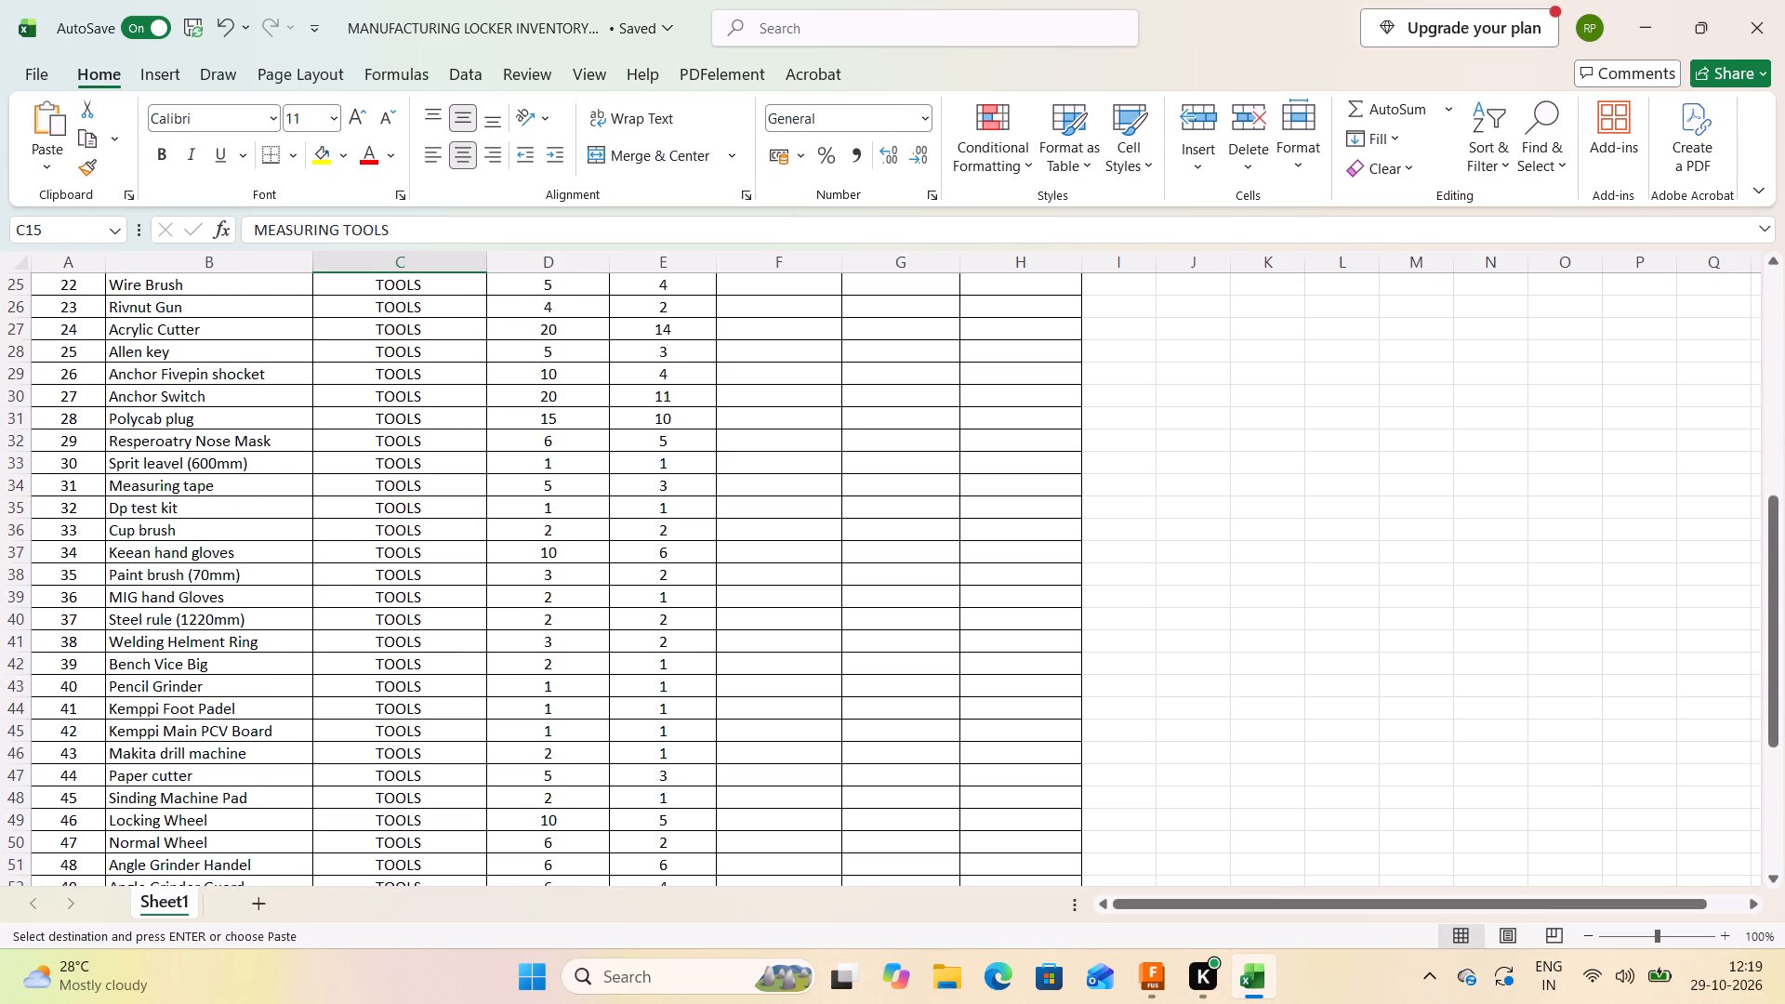
{"action": "scroll", "coordinate": [401, 579], "scroll_direction": "down", "scroll_amount": 1}
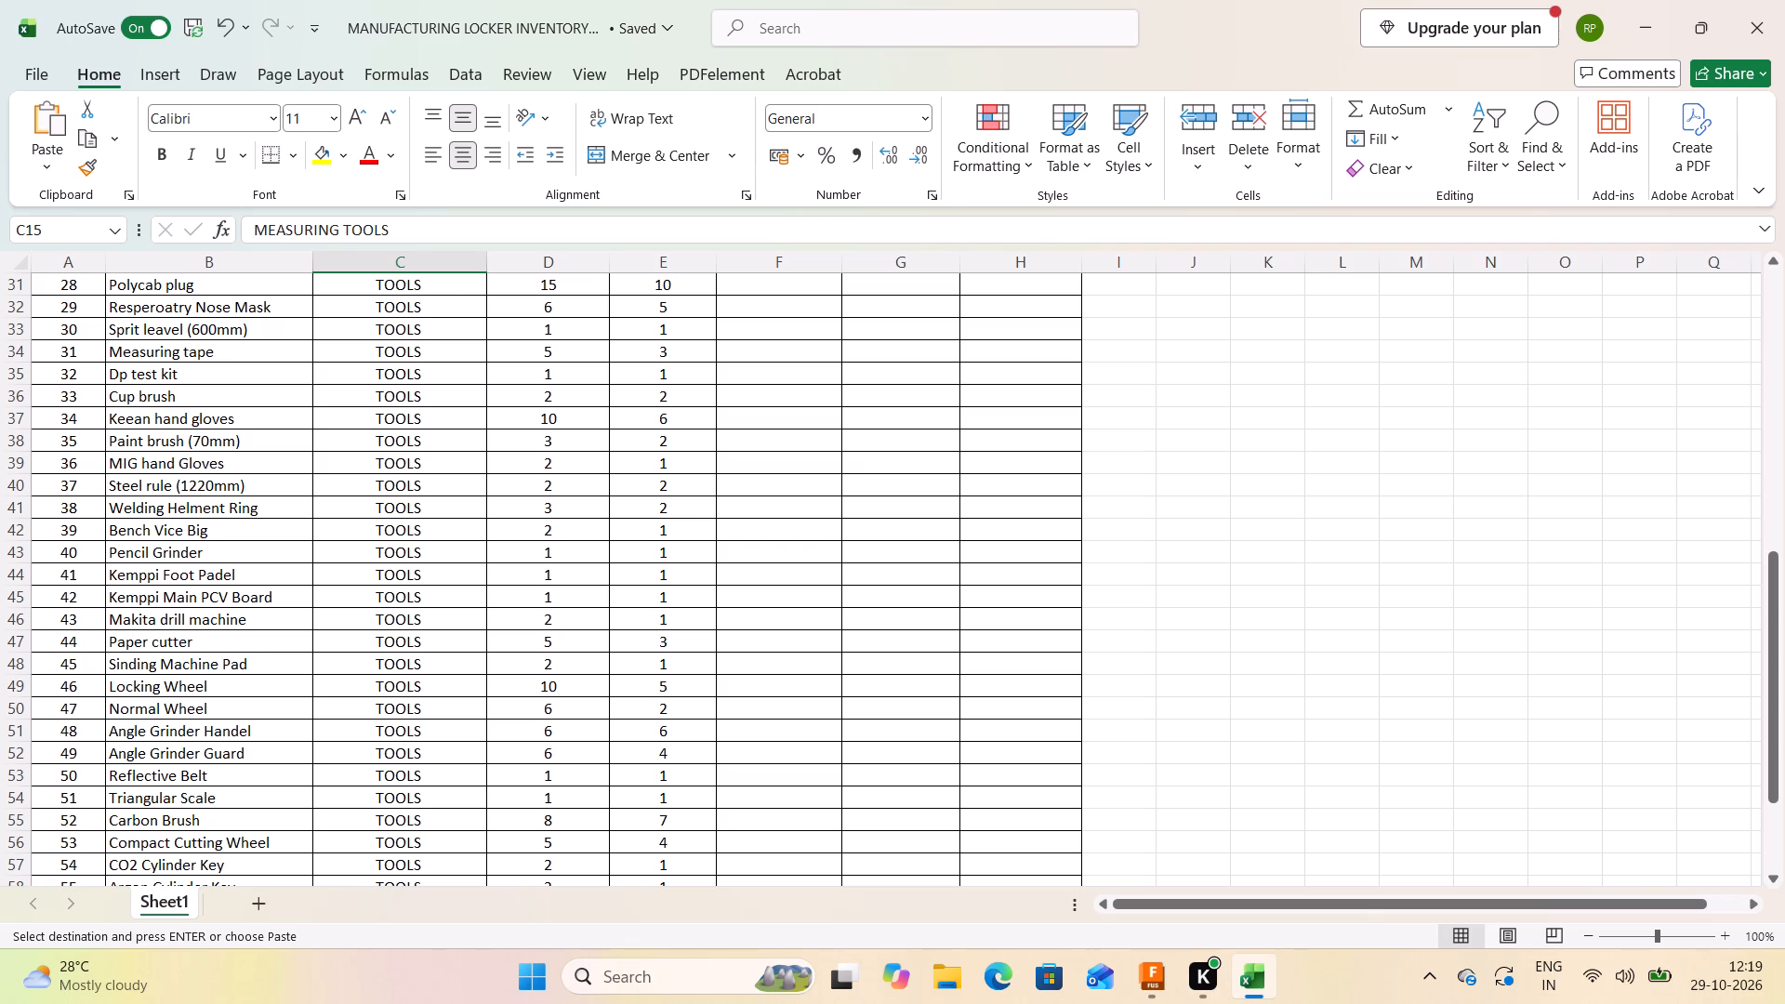
{"action": "left_click", "coordinate": [364, 493]}
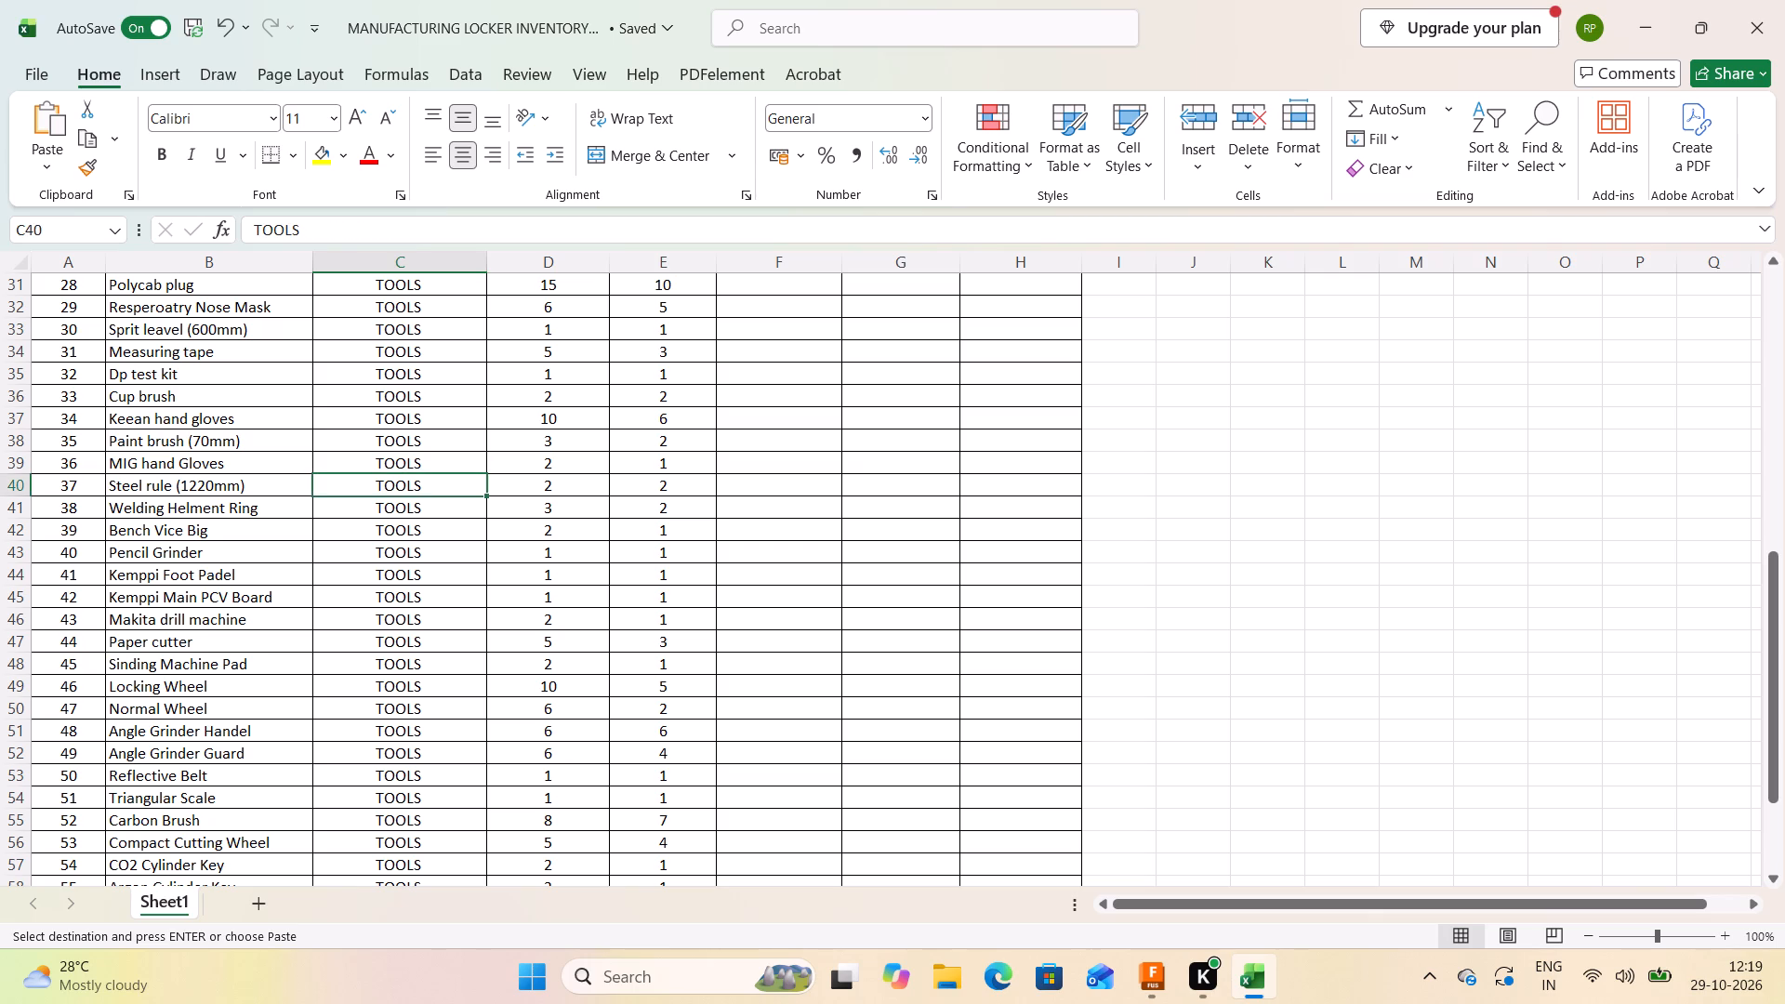
{"action": "key", "text": "ctrl+v"}
Apply the copied MEASURING TOOLS category to Measuring tape in C34, Sprit leavel (600mm) in C33 and Triangular Scale in C54.
{"action": "scroll", "coordinate": [349, 463], "scroll_direction": "up", "scroll_amount": 1}
{"action": "left_click", "coordinate": [389, 418]}
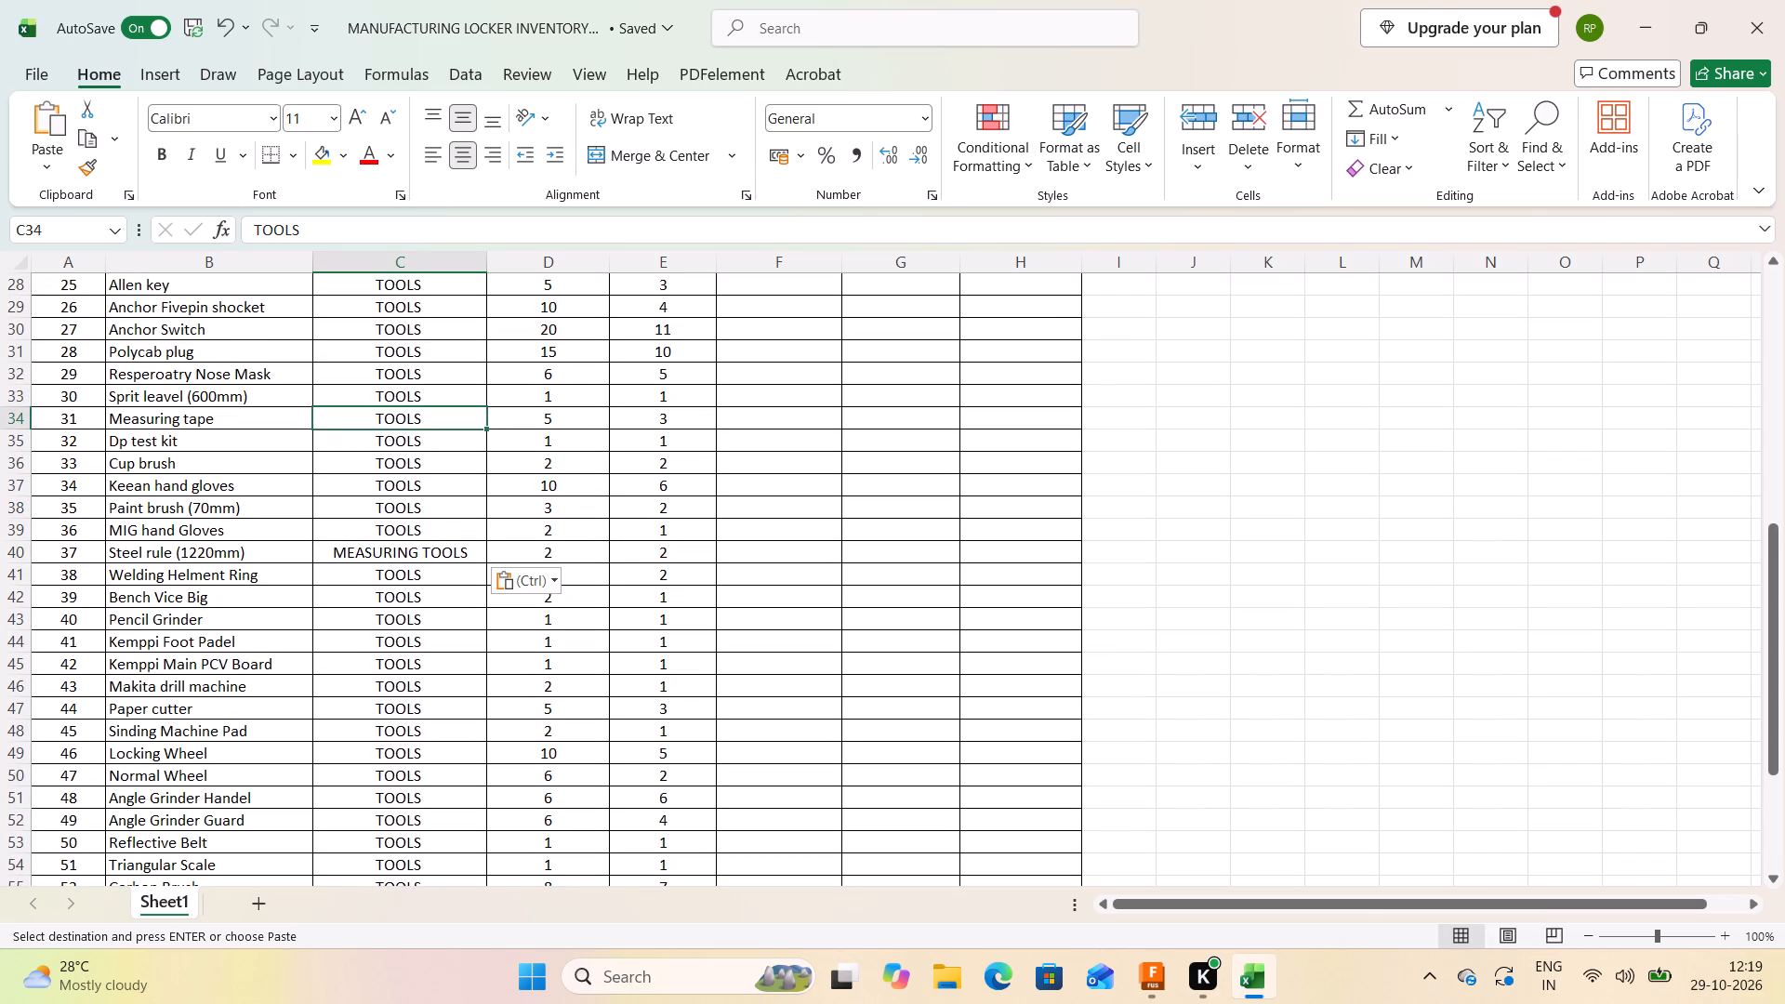
{"action": "key", "text": "ctrl+v"}
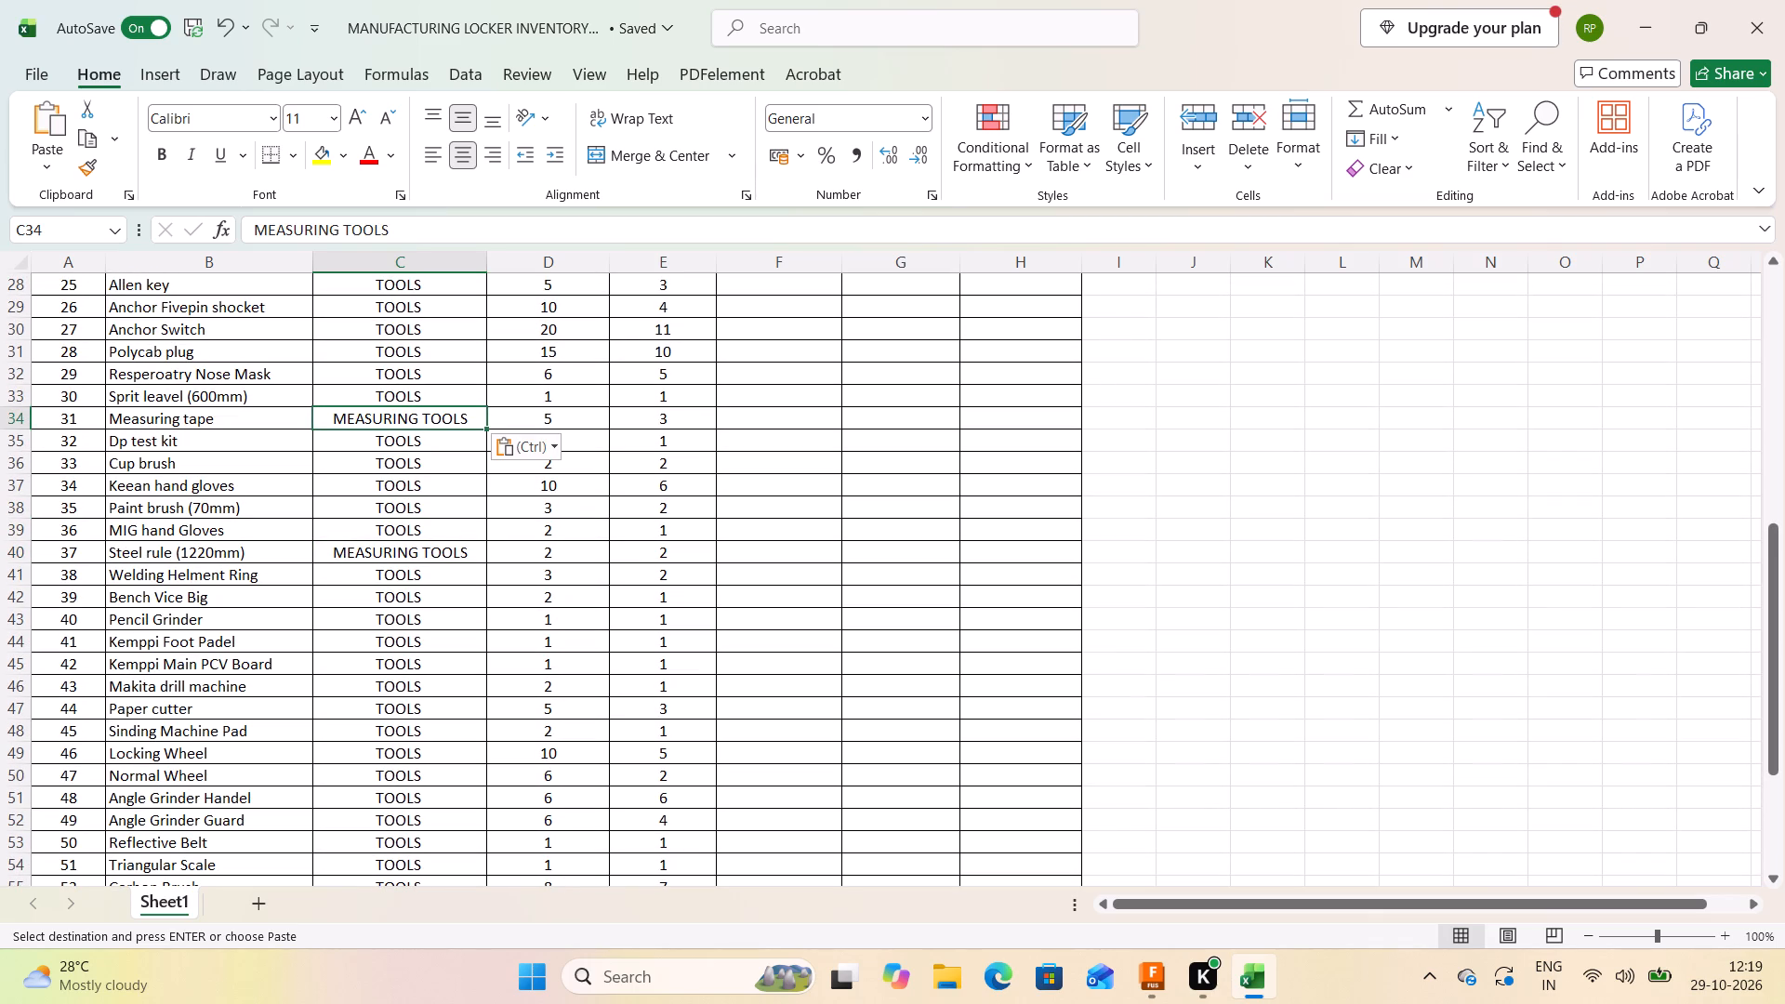
{"action": "left_click", "coordinate": [366, 397]}
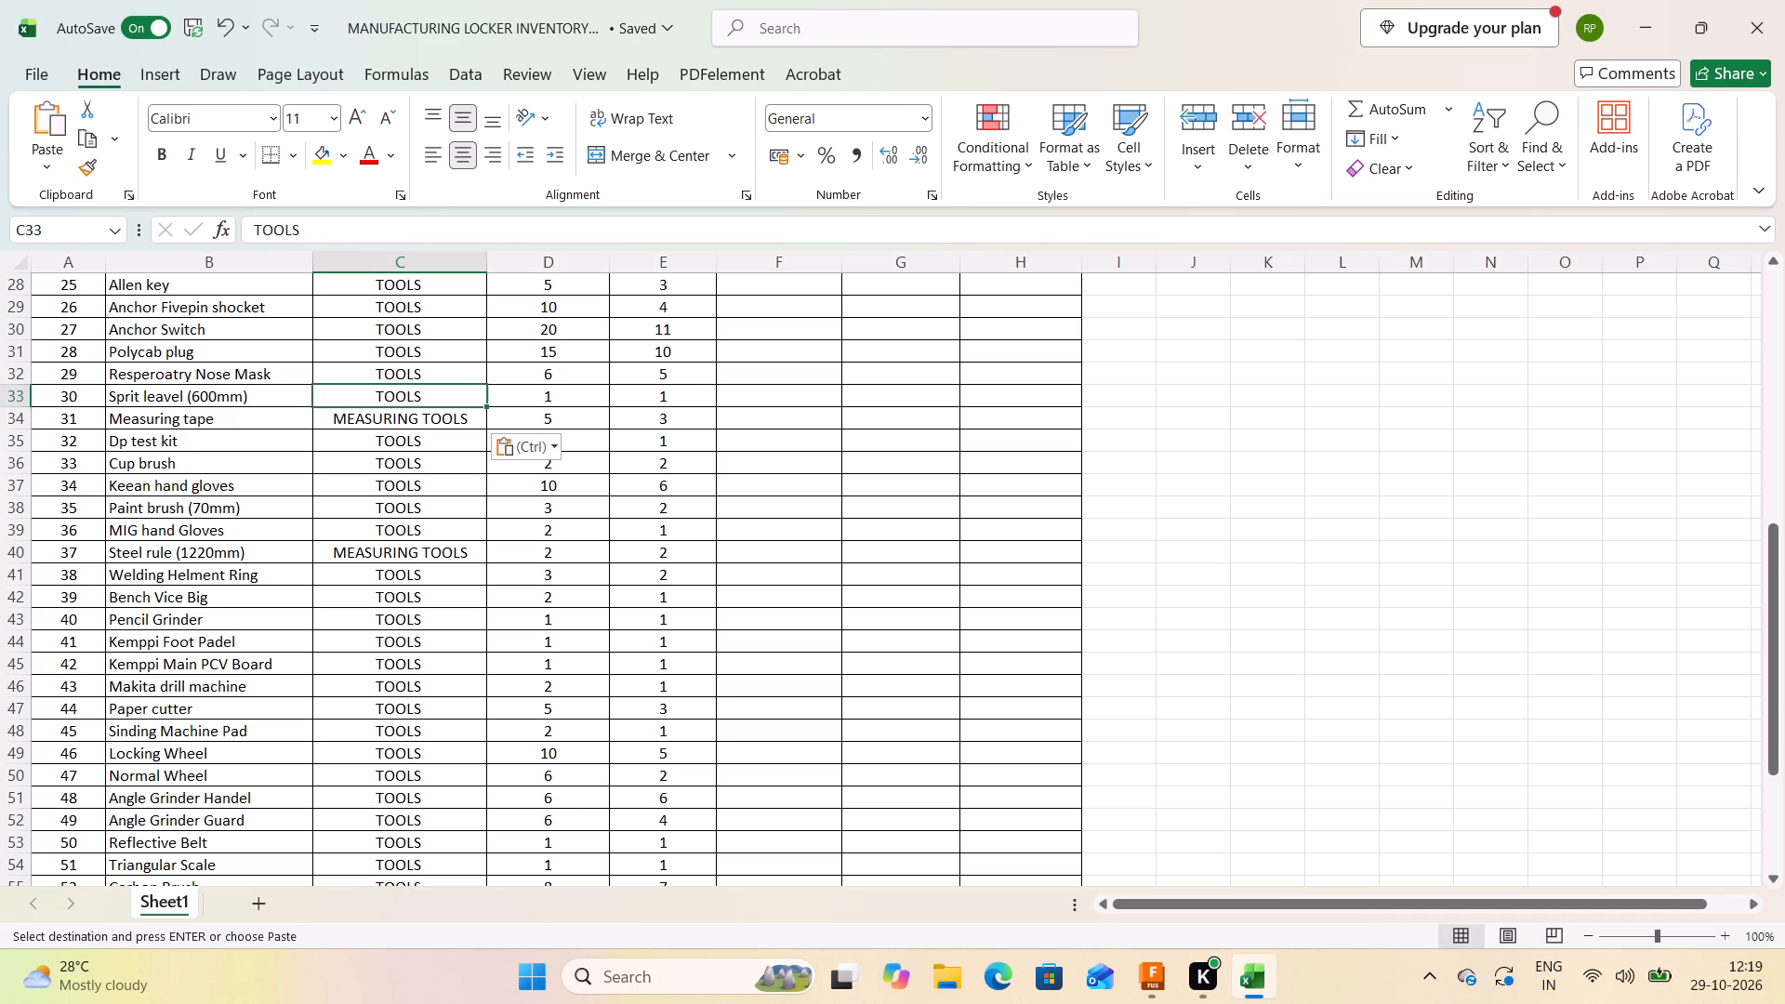
{"action": "key", "text": "ctrl+v"}
{"action": "scroll", "coordinate": [366, 392], "scroll_direction": "down", "scroll_amount": 2}
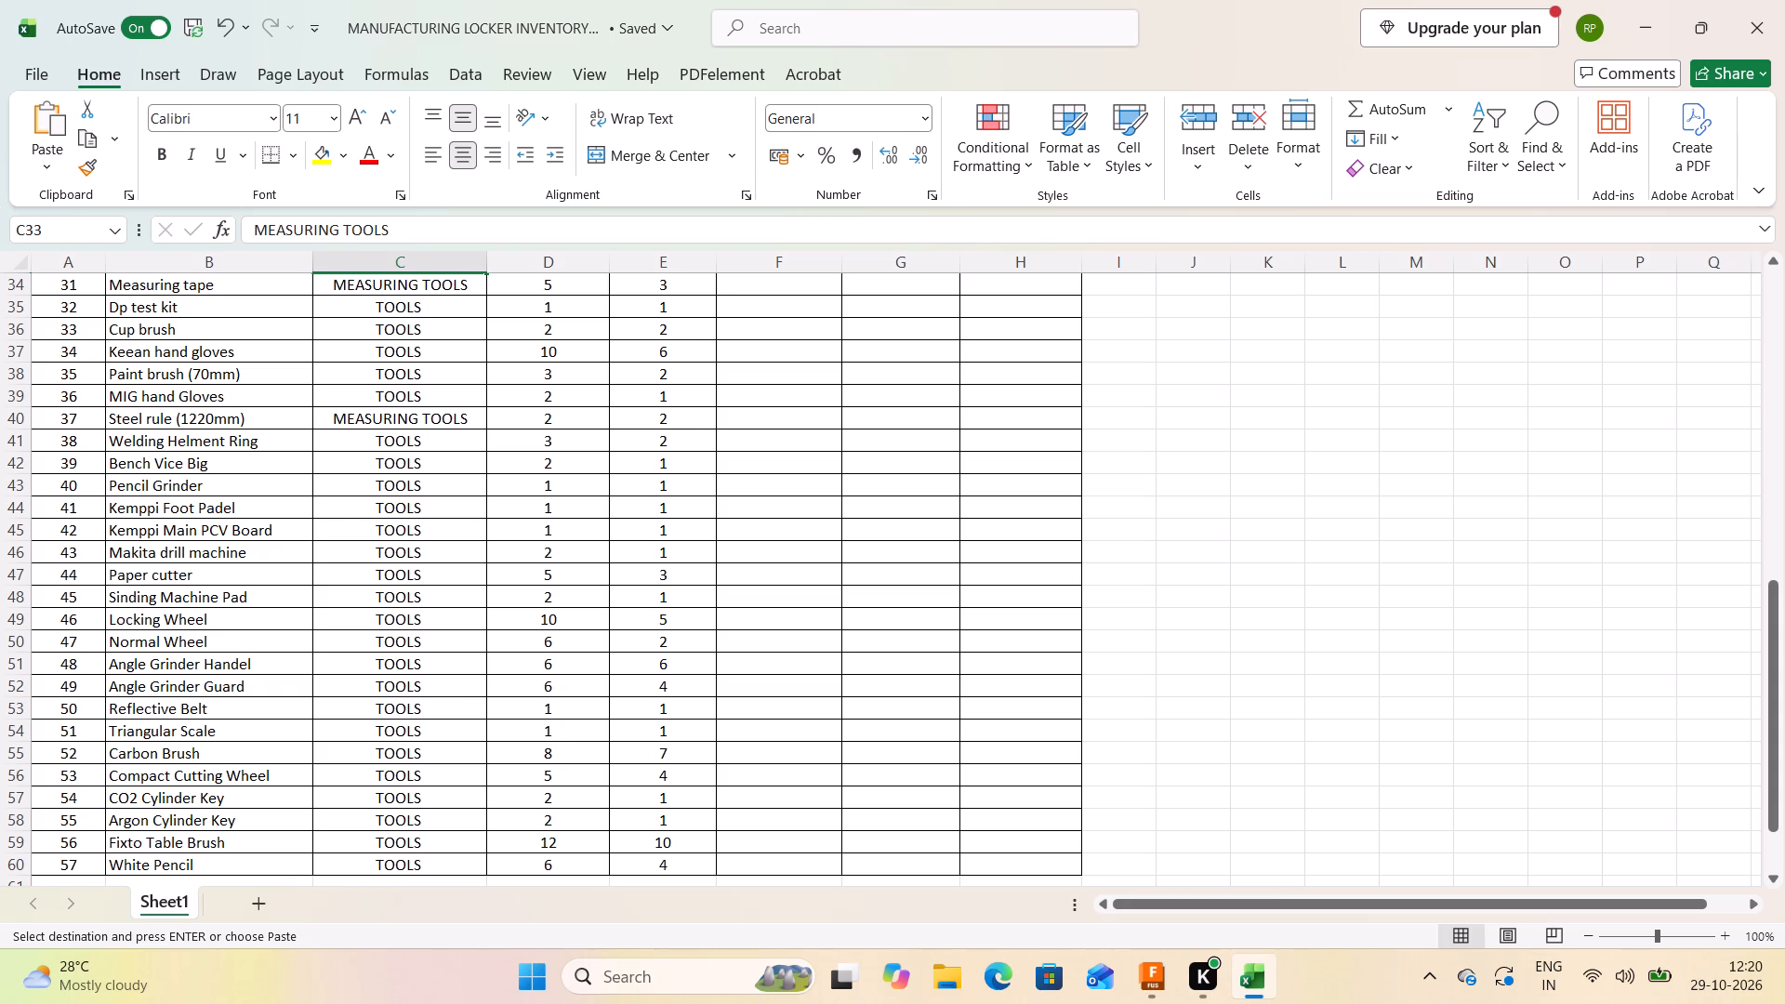
{"action": "left_click", "coordinate": [355, 725]}
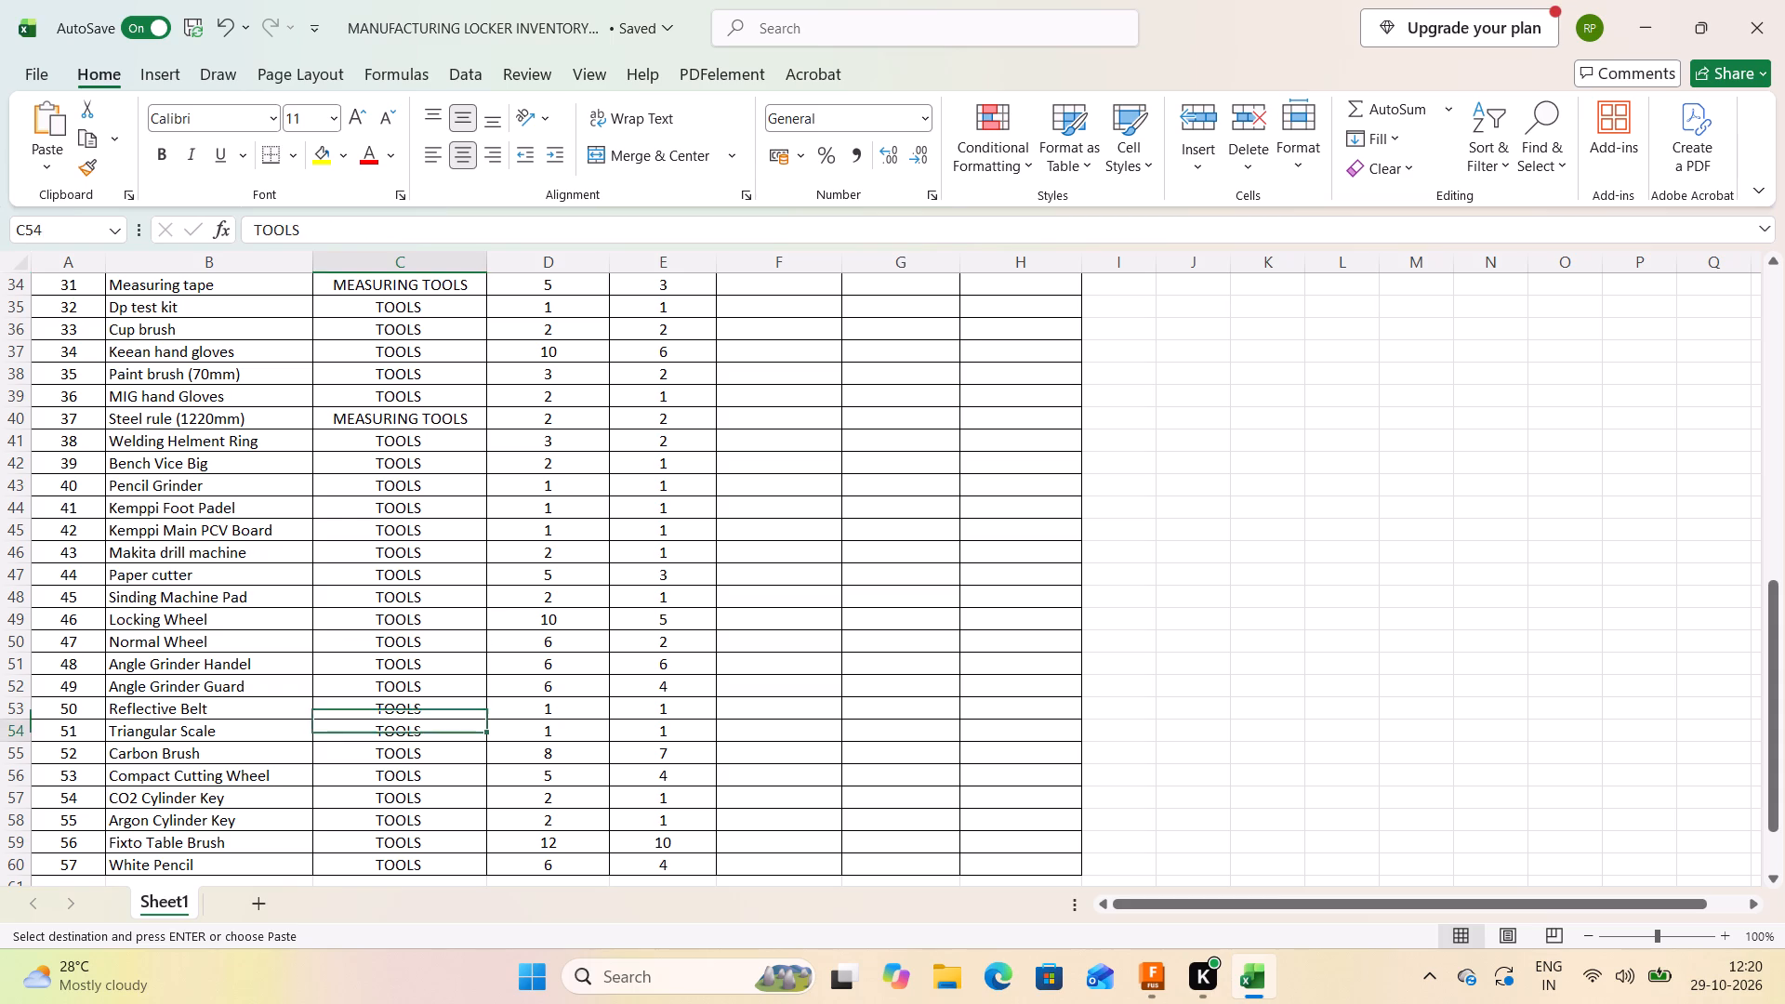
{"action": "key", "text": "ctrl+v"}
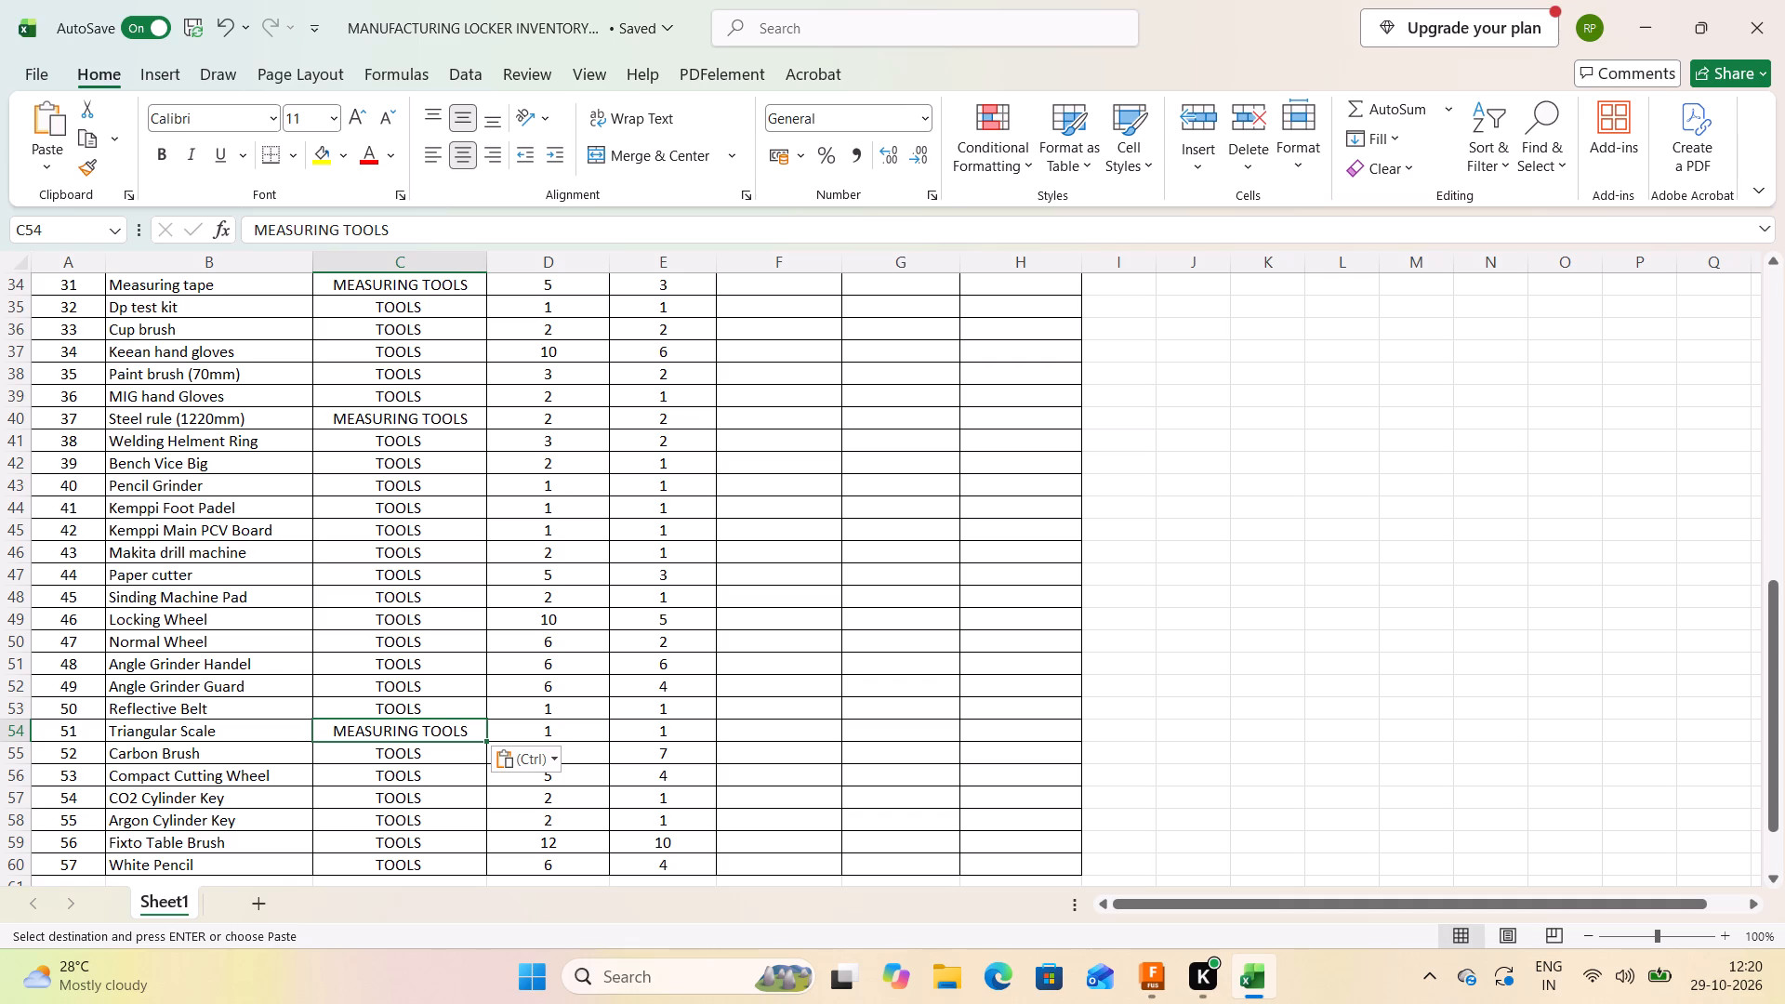
Copy the PPE category from Safety Goggles in C5 and find the protective items further down the list that need it.
{"action": "scroll", "coordinate": [403, 679], "scroll_direction": "down", "scroll_amount": 4}
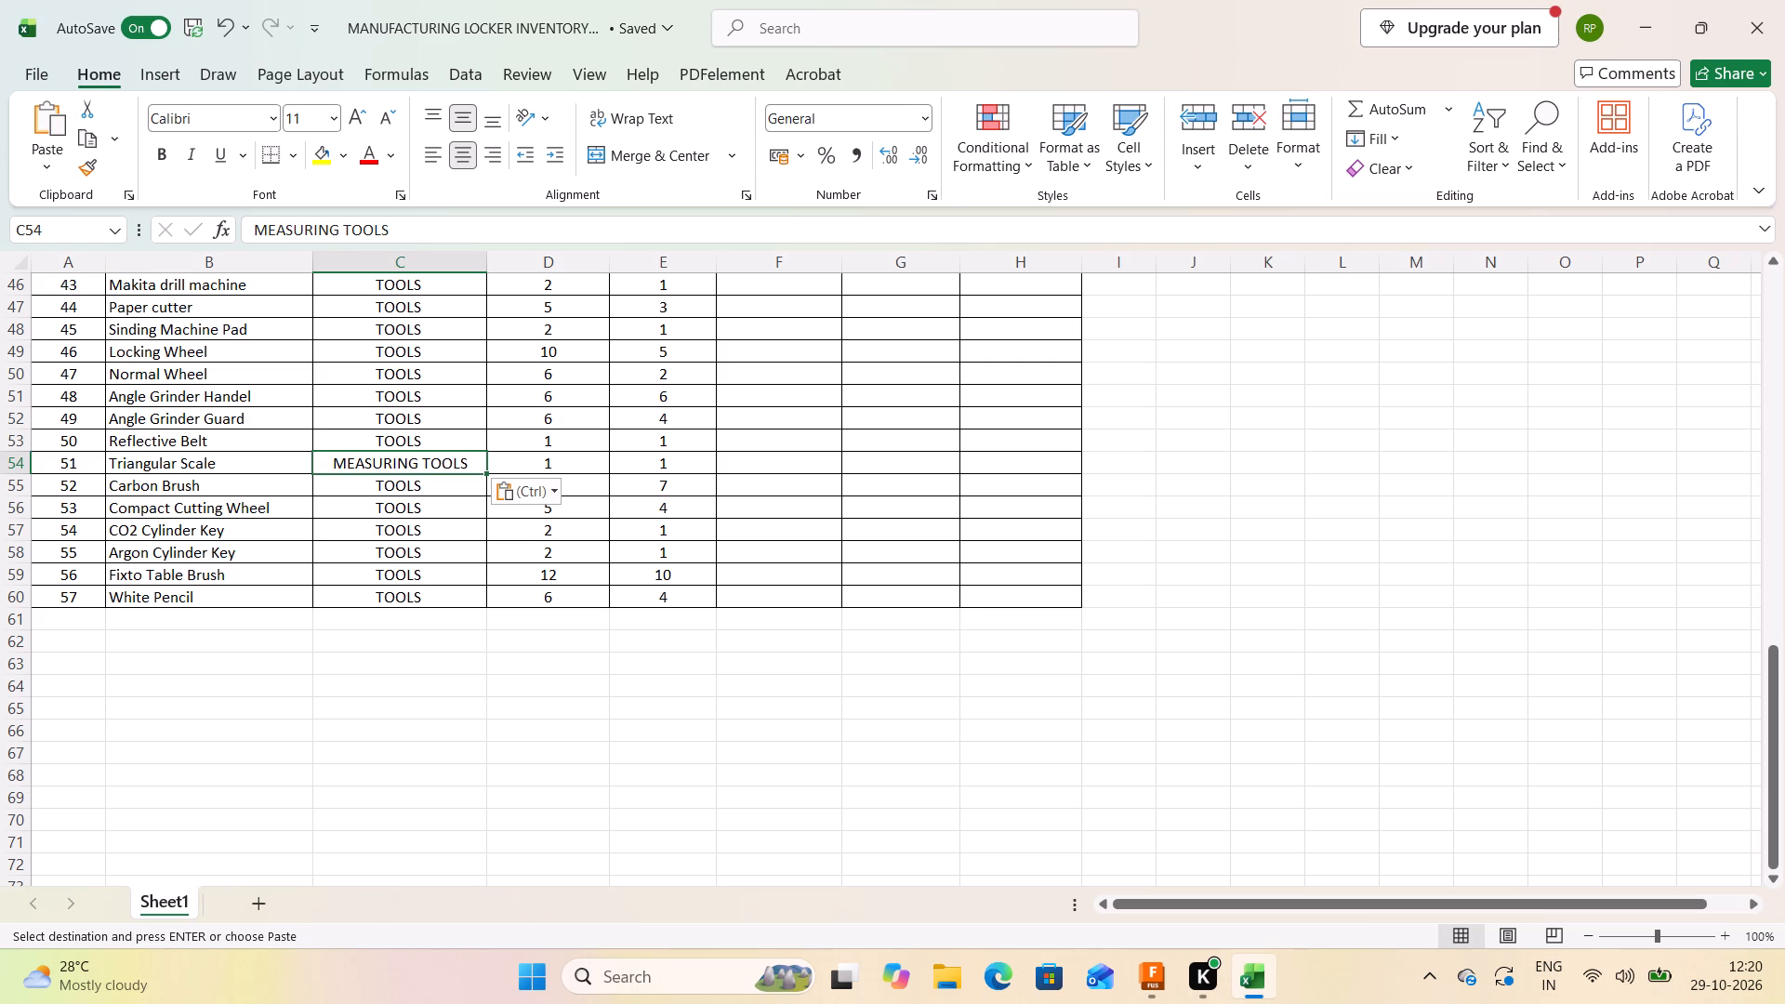
{"action": "scroll", "coordinate": [344, 509], "scroll_direction": "up", "scroll_amount": 11}
{"action": "scroll", "coordinate": [426, 414], "scroll_direction": "up", "scroll_amount": 4}
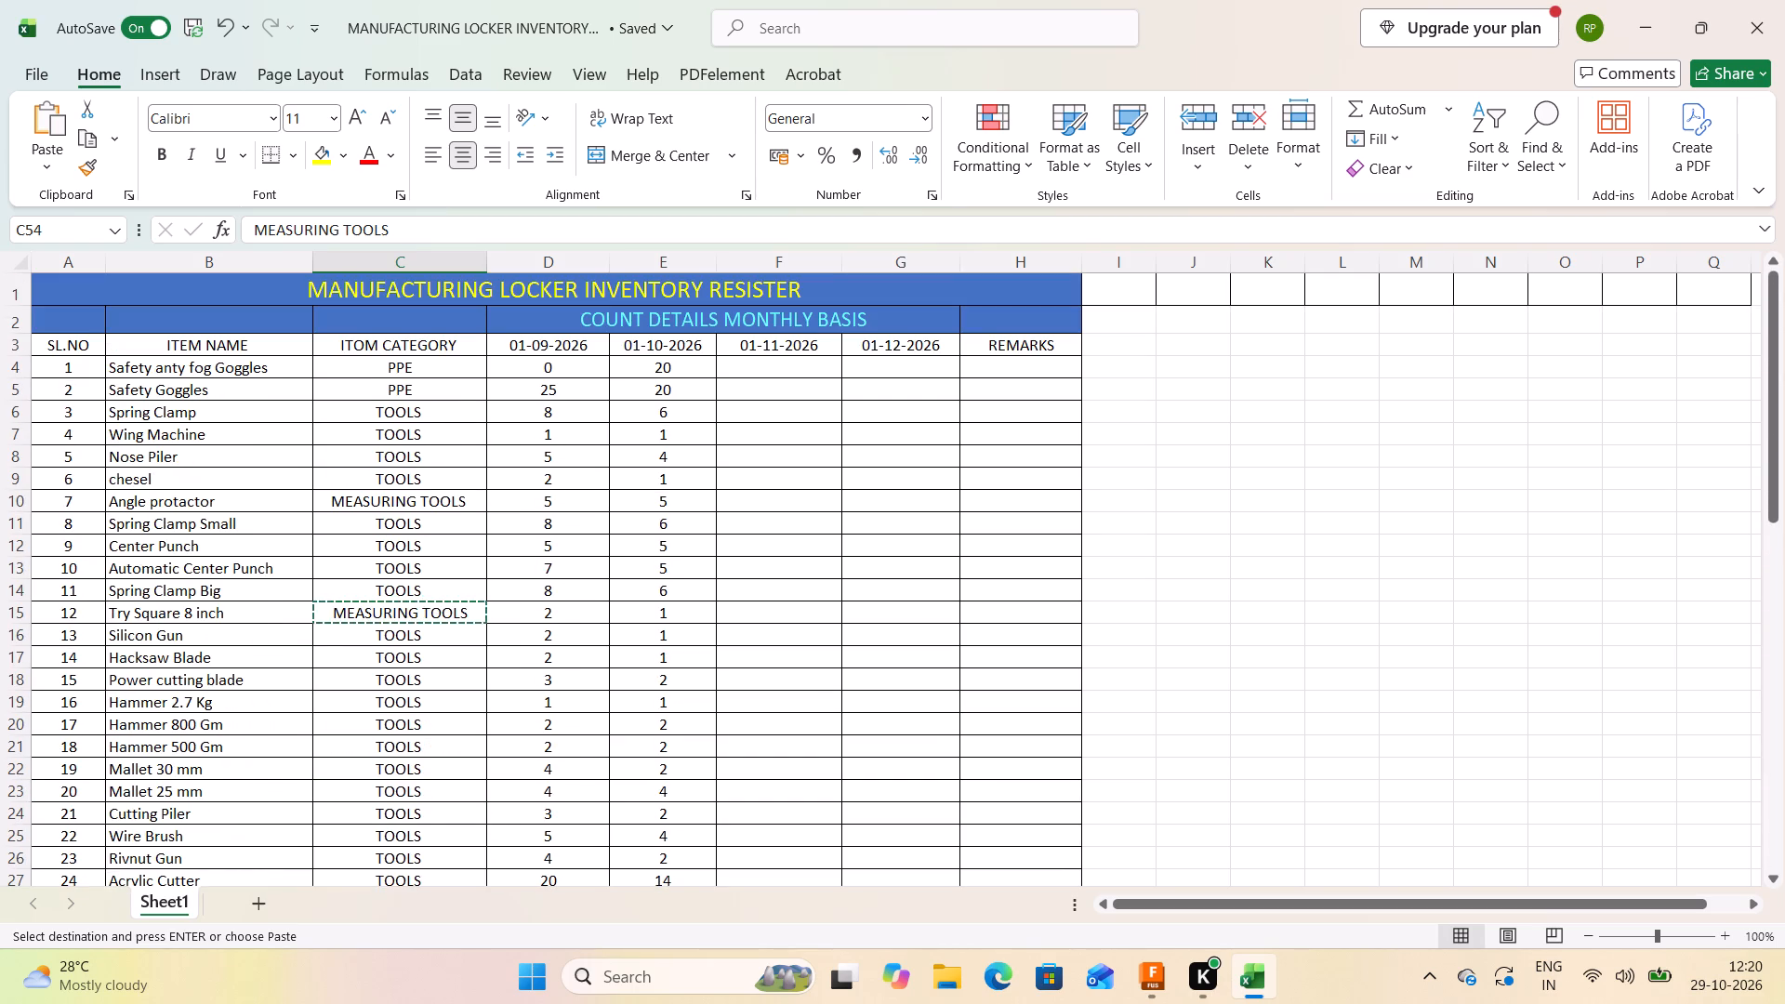
{"action": "left_click", "coordinate": [416, 387]}
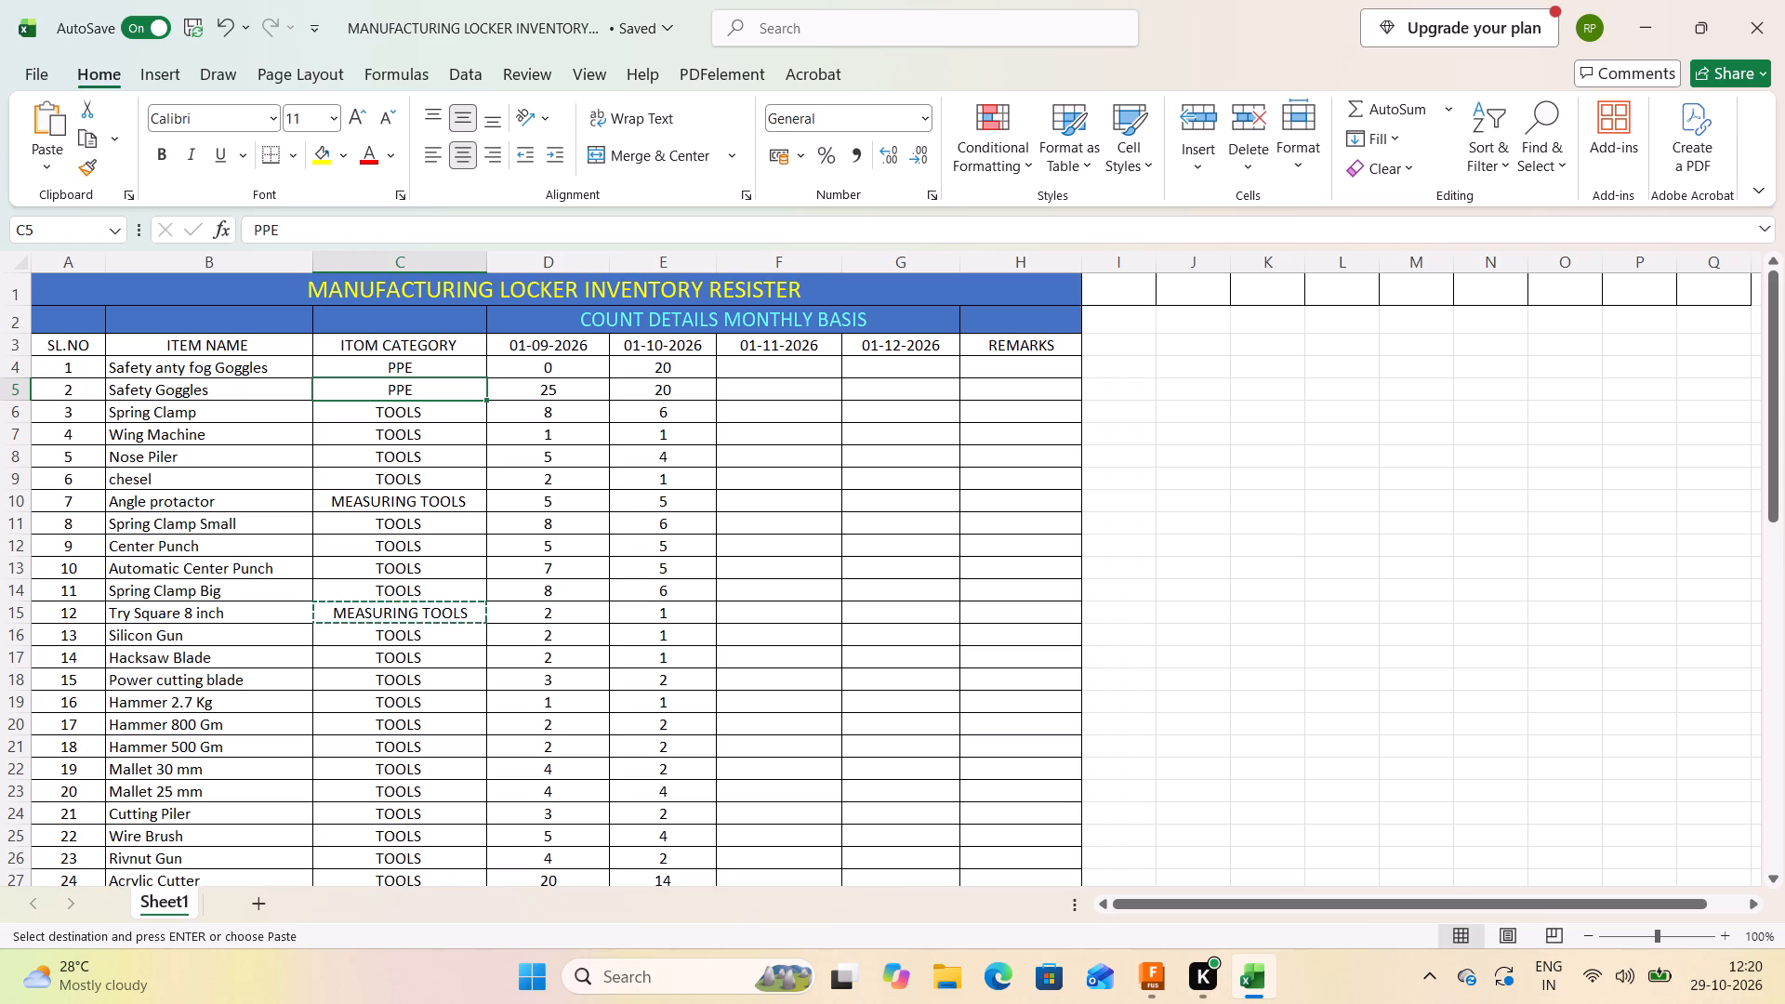
{"action": "key", "text": "ctrl+c"}
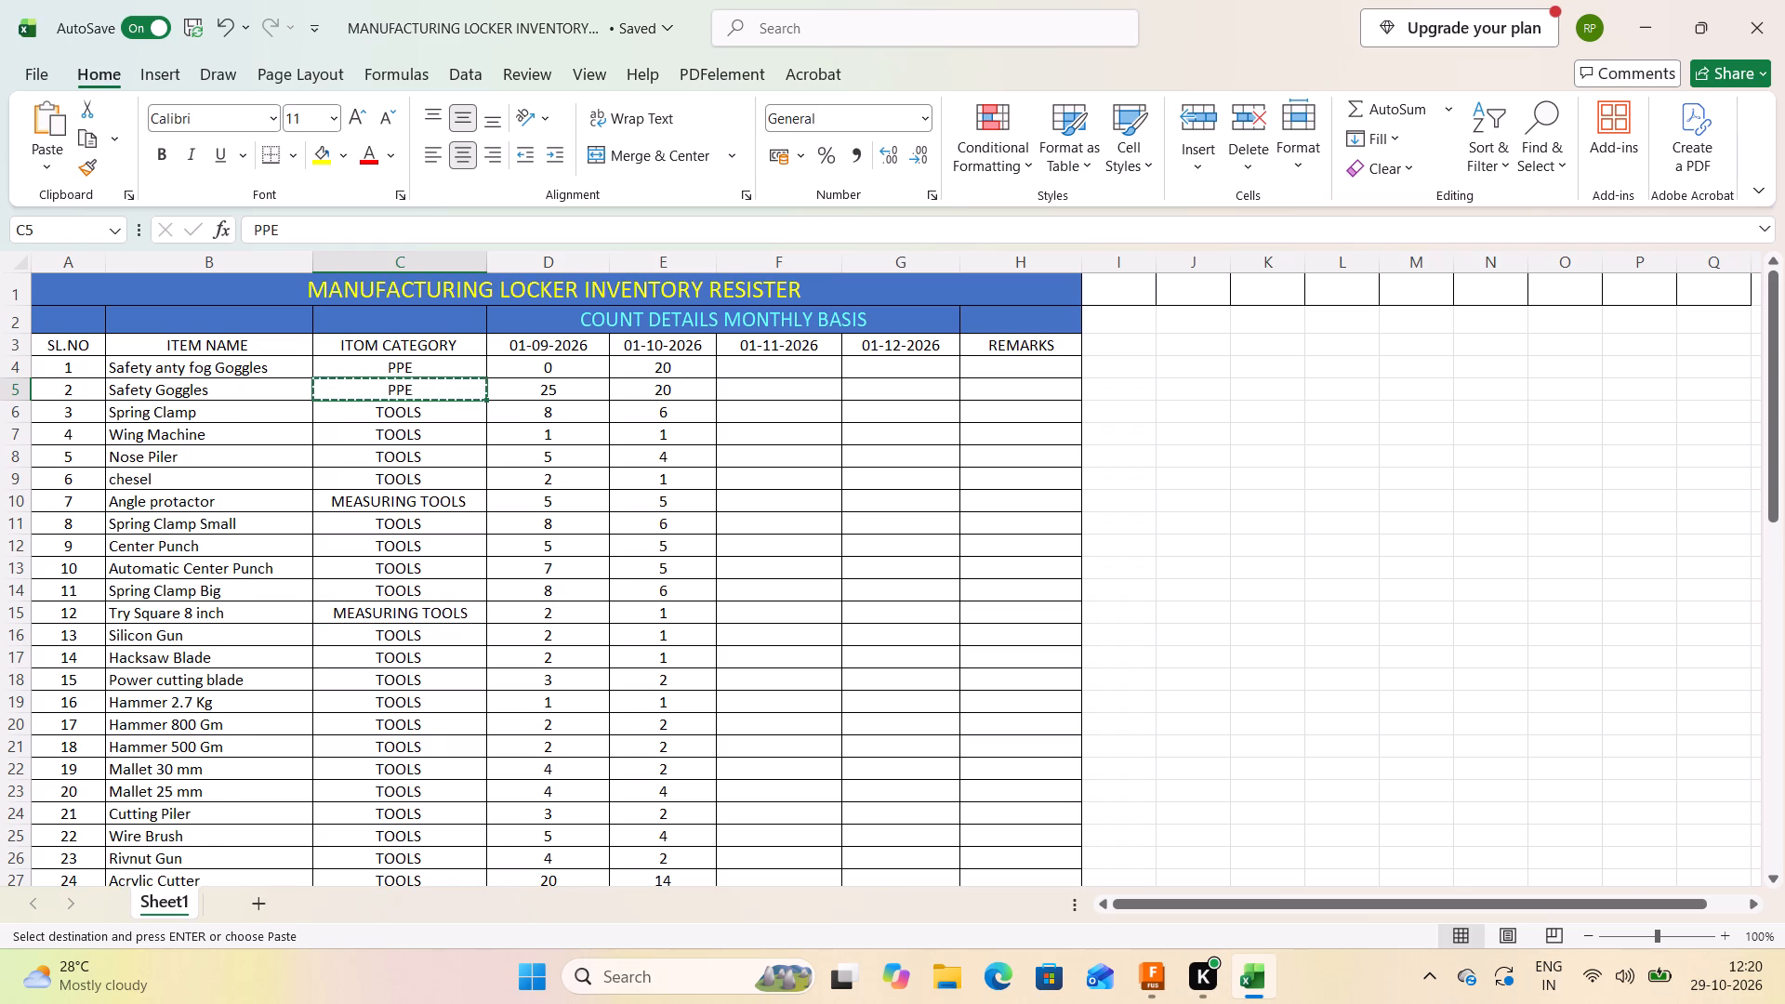
{"action": "scroll", "coordinate": [587, 464], "scroll_direction": "down", "scroll_amount": 10}
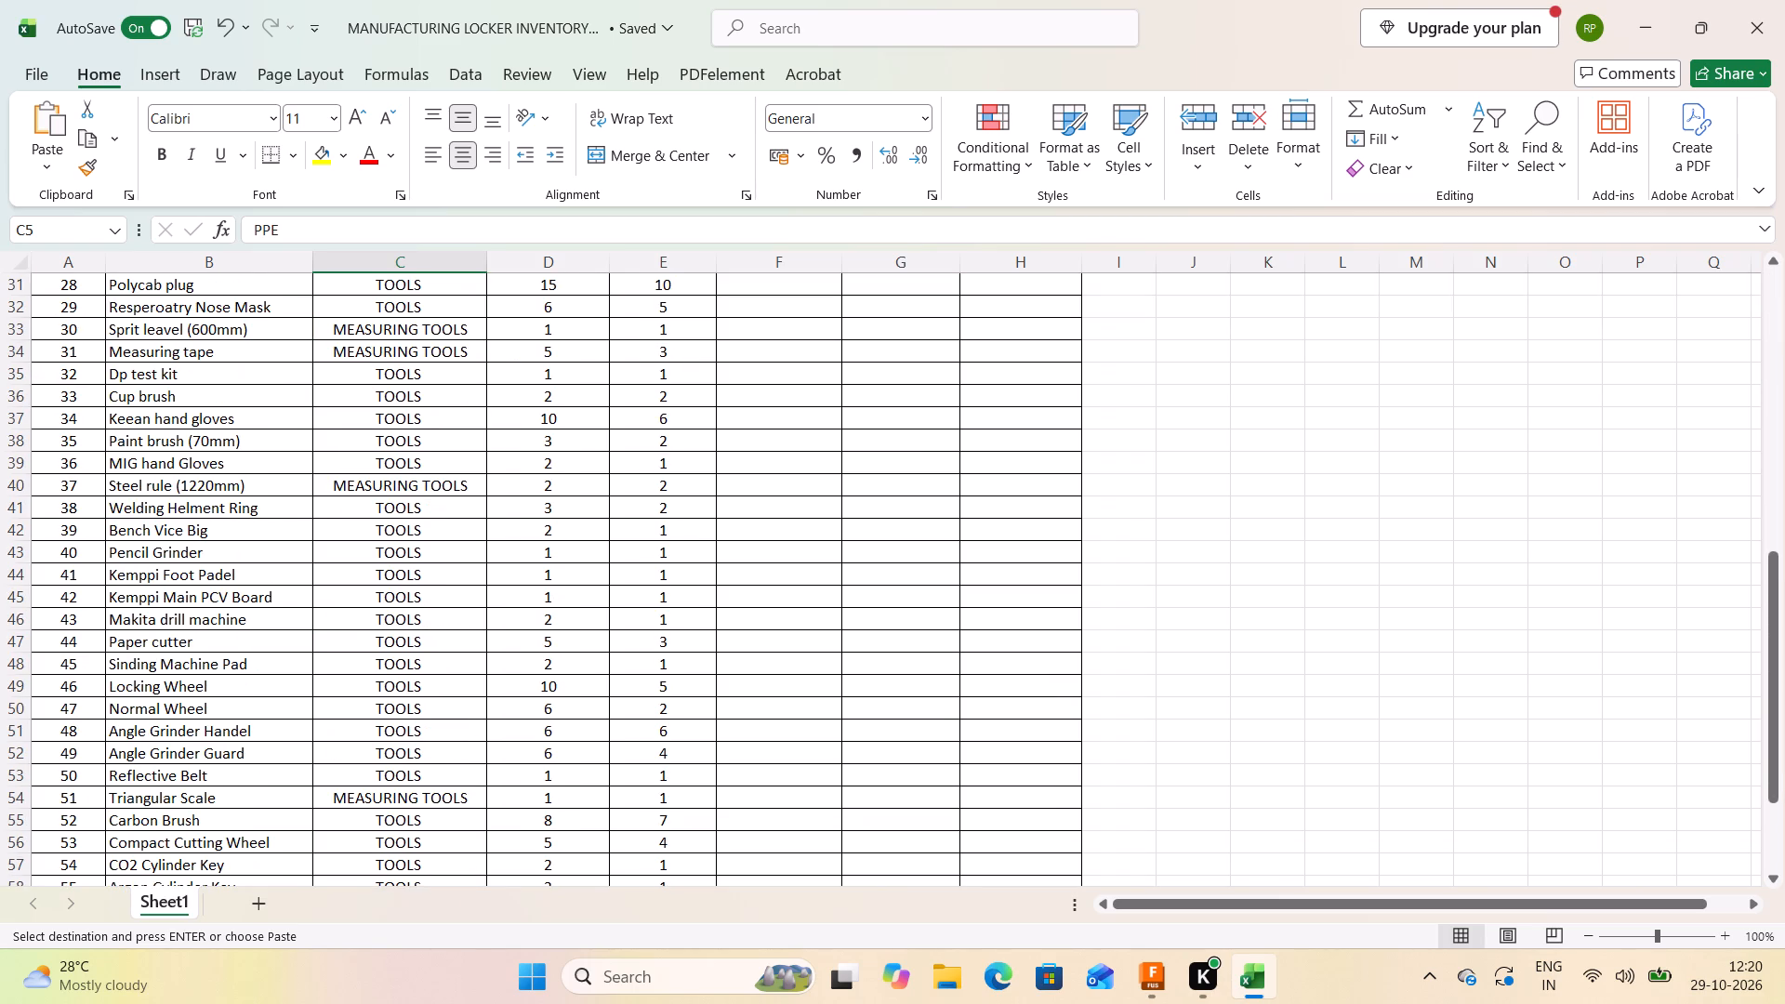
{"action": "scroll", "coordinate": [193, 510], "scroll_direction": "down", "scroll_amount": 6}
{"action": "scroll", "coordinate": [192, 510], "scroll_direction": "up", "scroll_amount": 2}
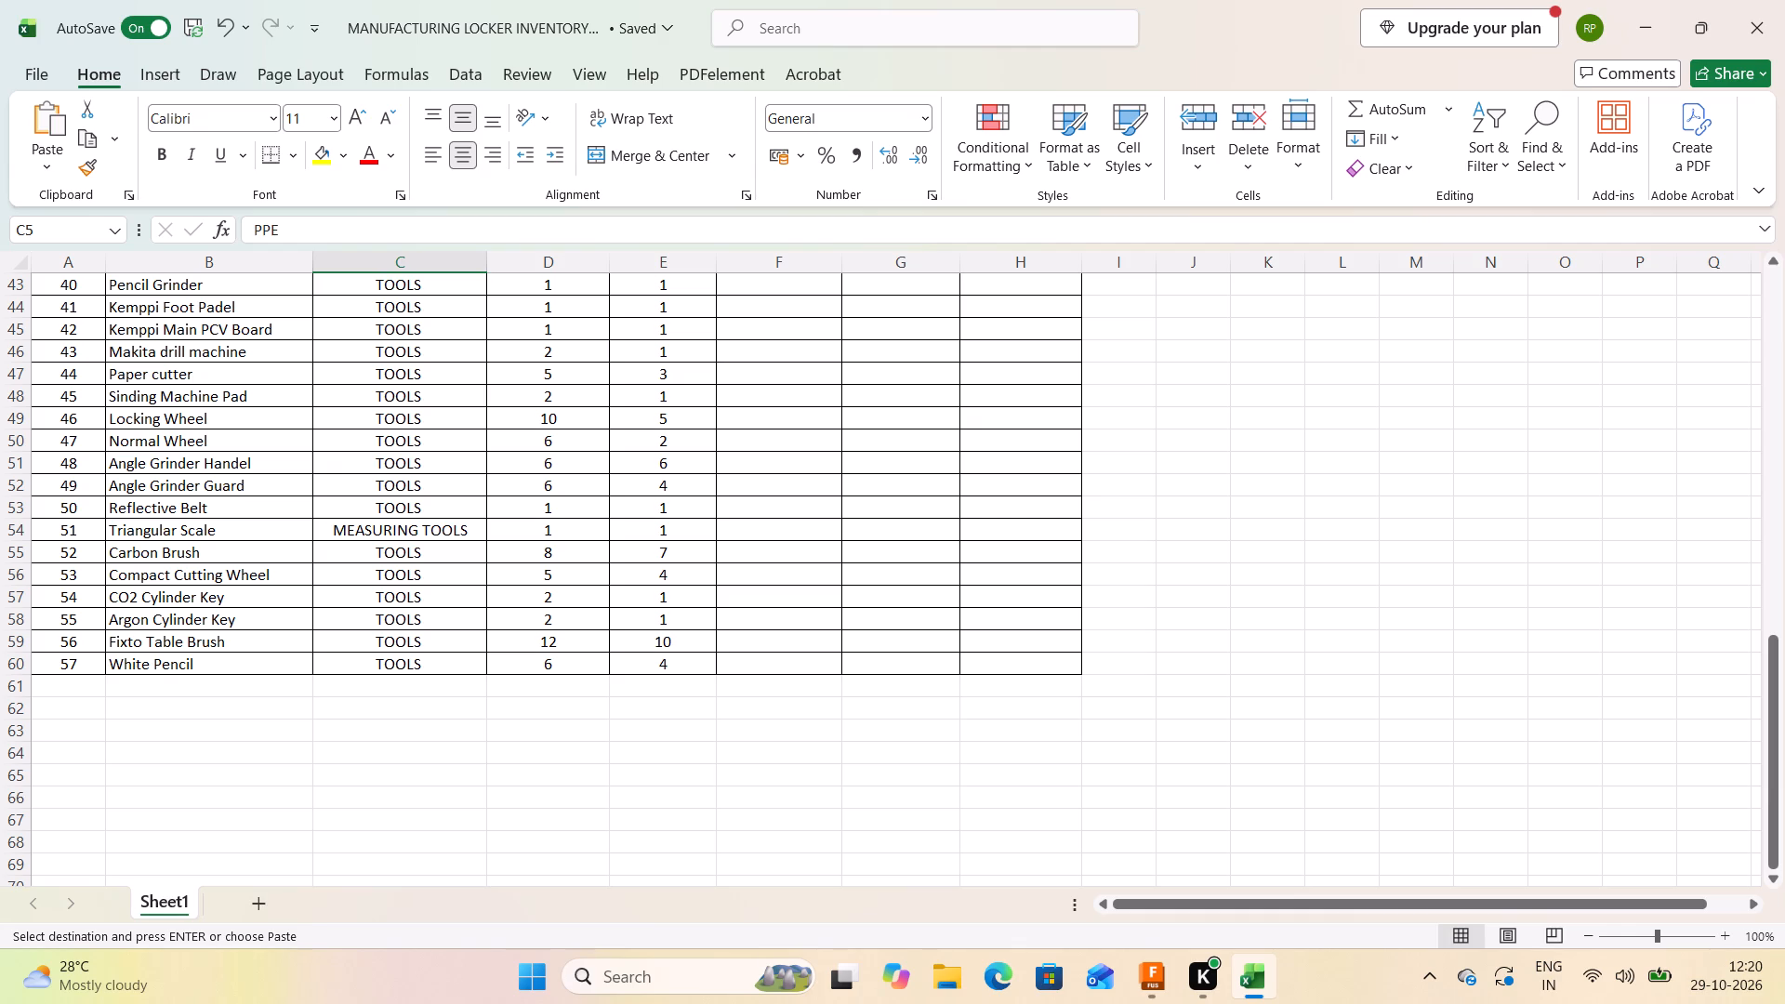
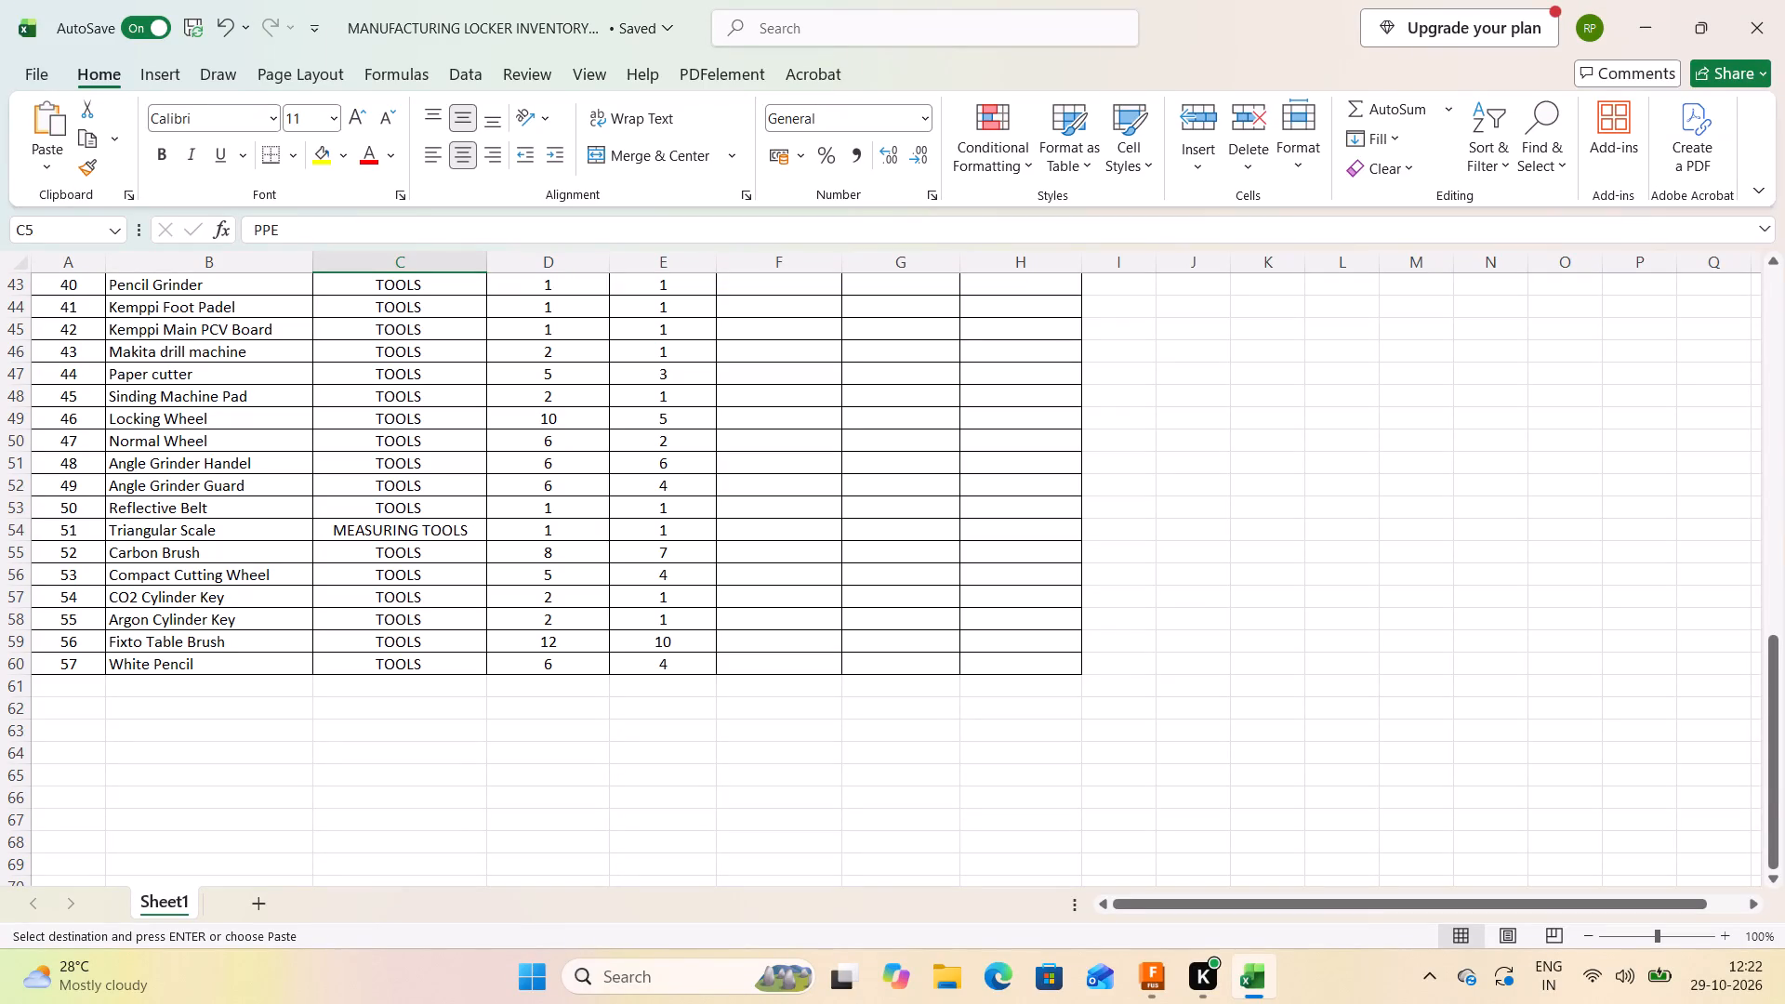
Apply the copied PPE category to Resperoatry Nose Mask in C32.
{"action": "scroll", "coordinate": [237, 661], "scroll_direction": "down", "scroll_amount": 3}
{"action": "scroll", "coordinate": [237, 661], "scroll_direction": "up", "scroll_amount": 5}
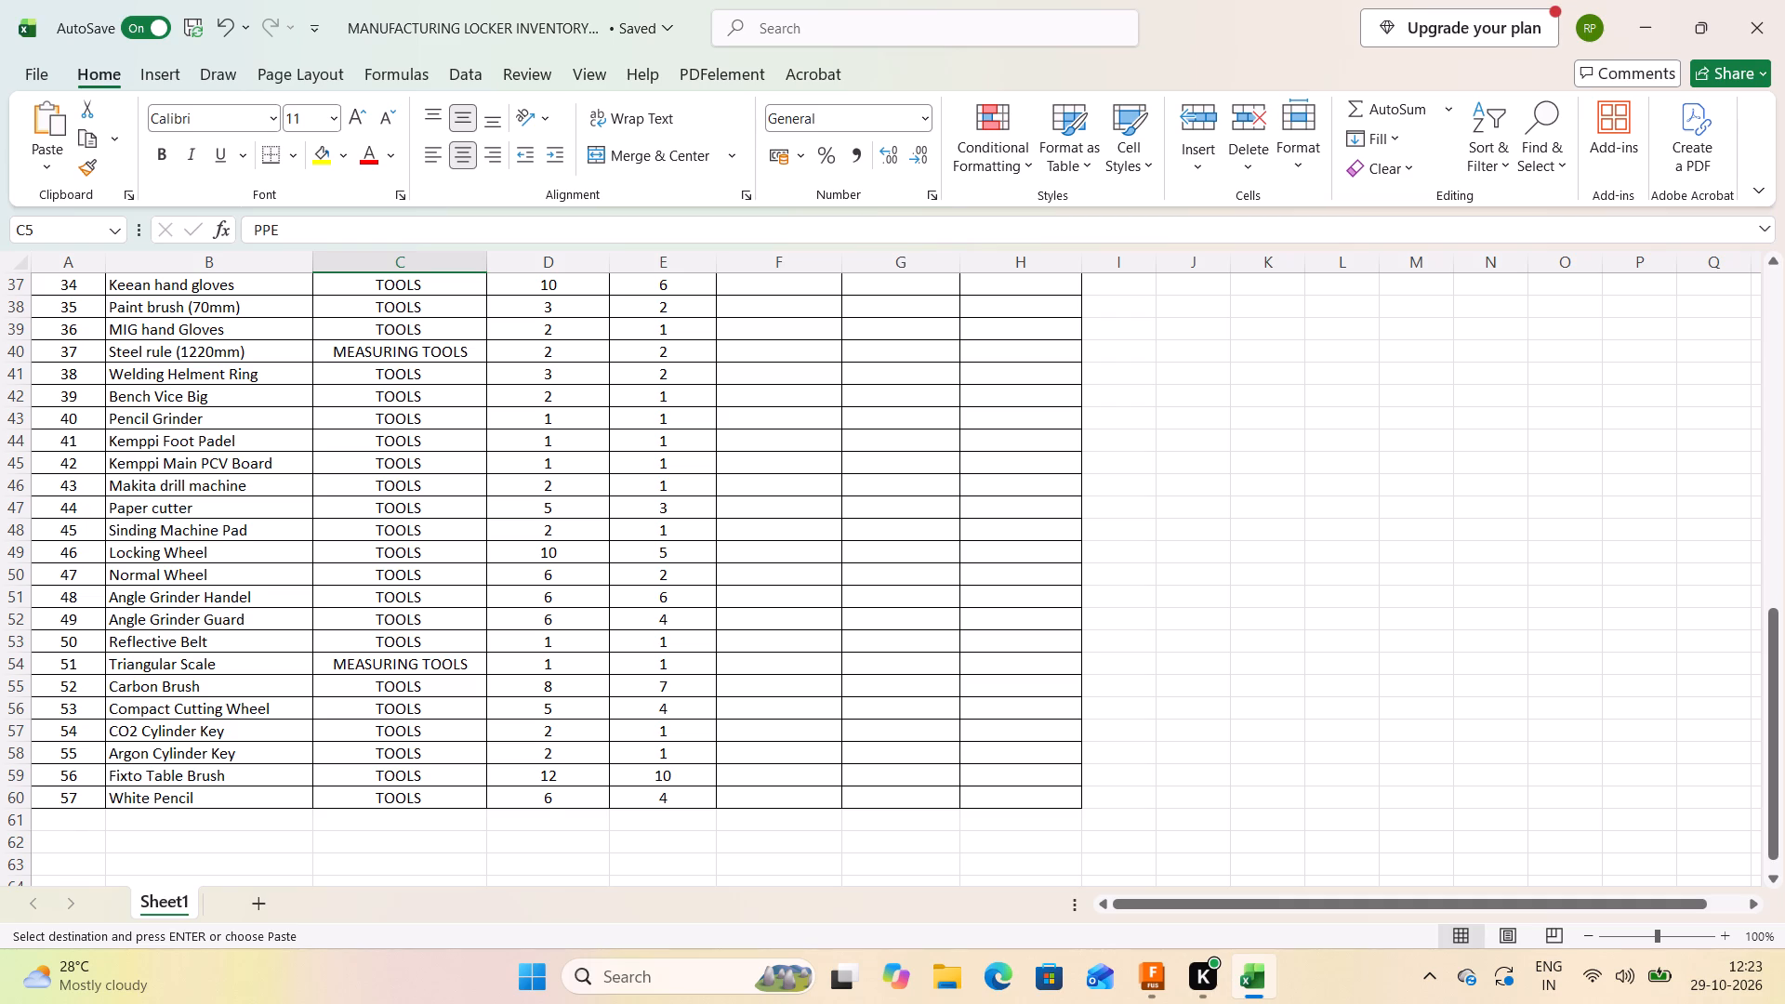
{"action": "scroll", "coordinate": [231, 378], "scroll_direction": "up", "scroll_amount": 2}
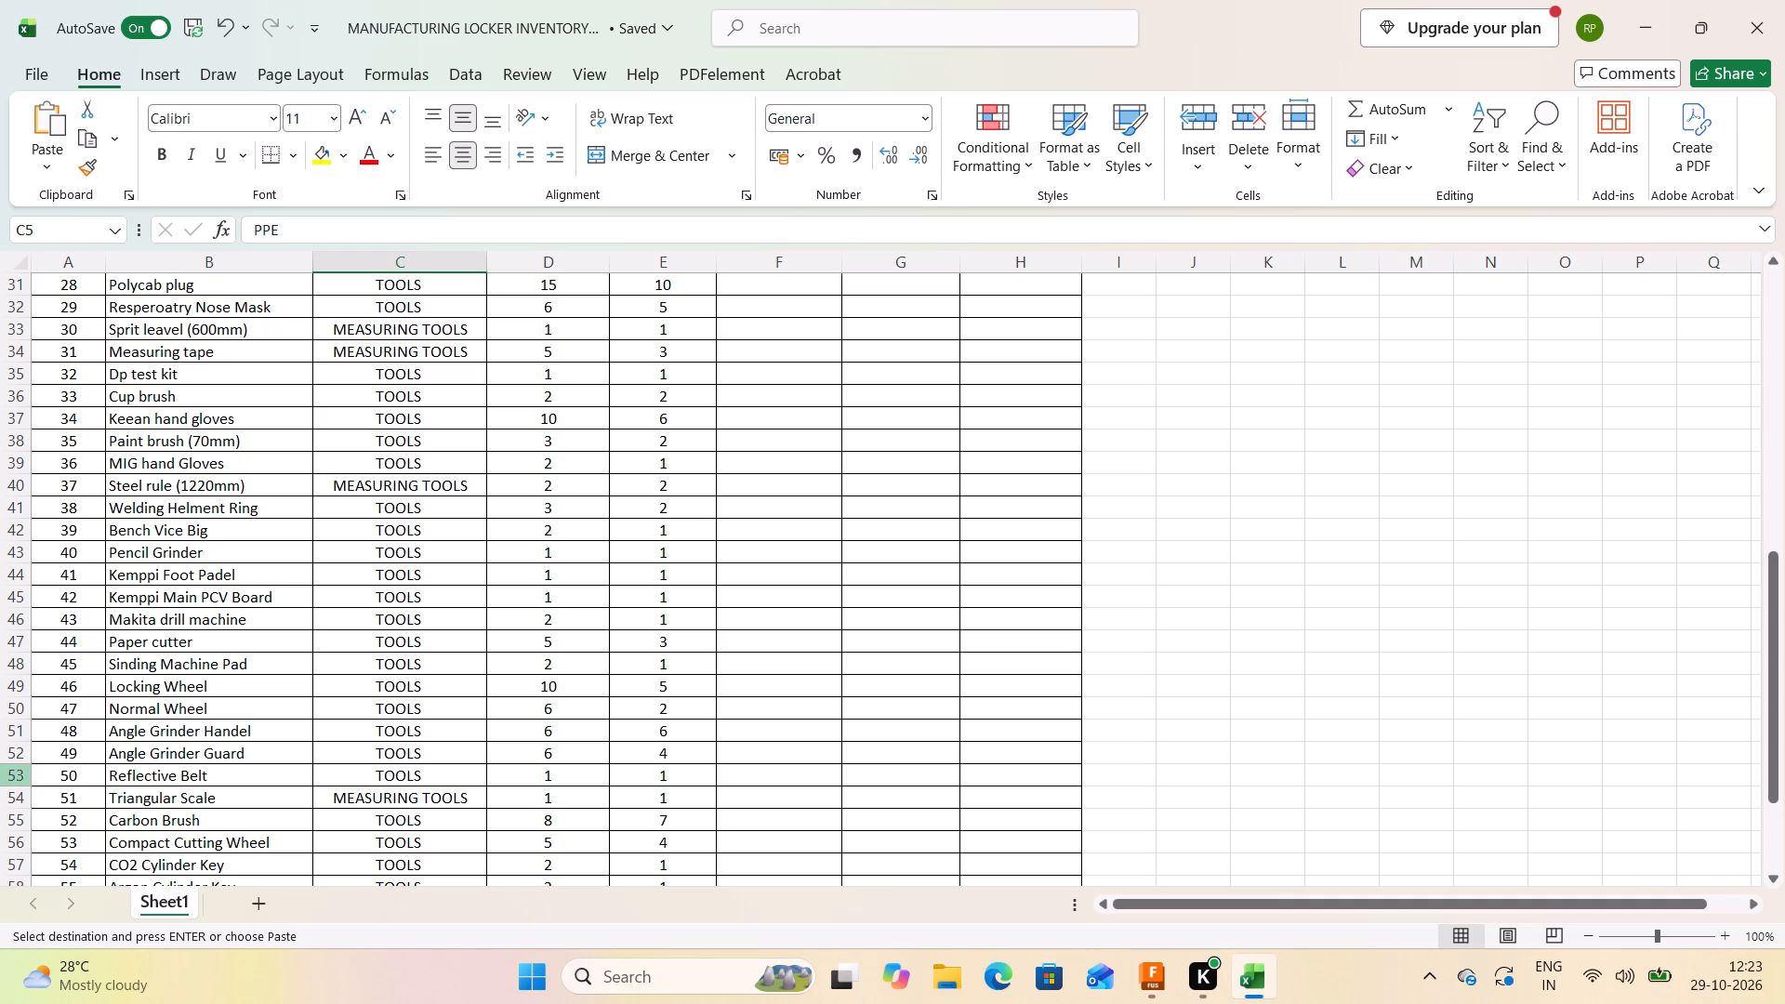
{"action": "scroll", "coordinate": [171, 312], "scroll_direction": "up", "scroll_amount": 1}
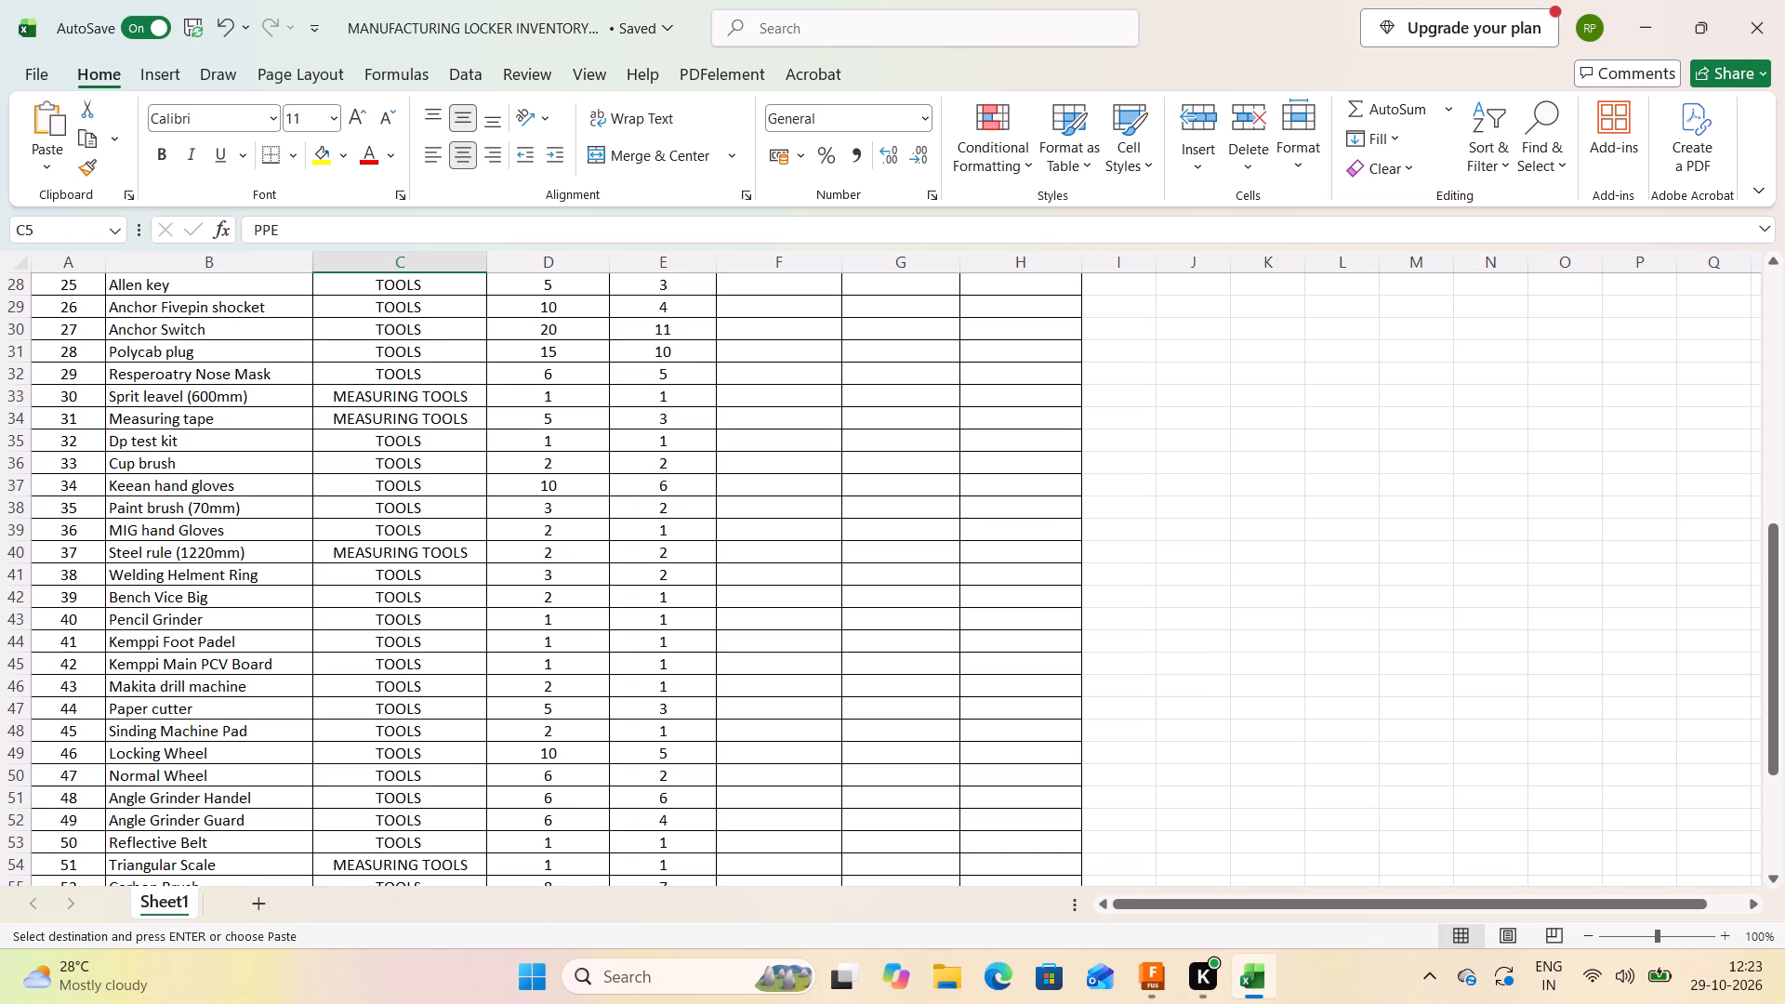
{"action": "left_click", "coordinate": [348, 373]}
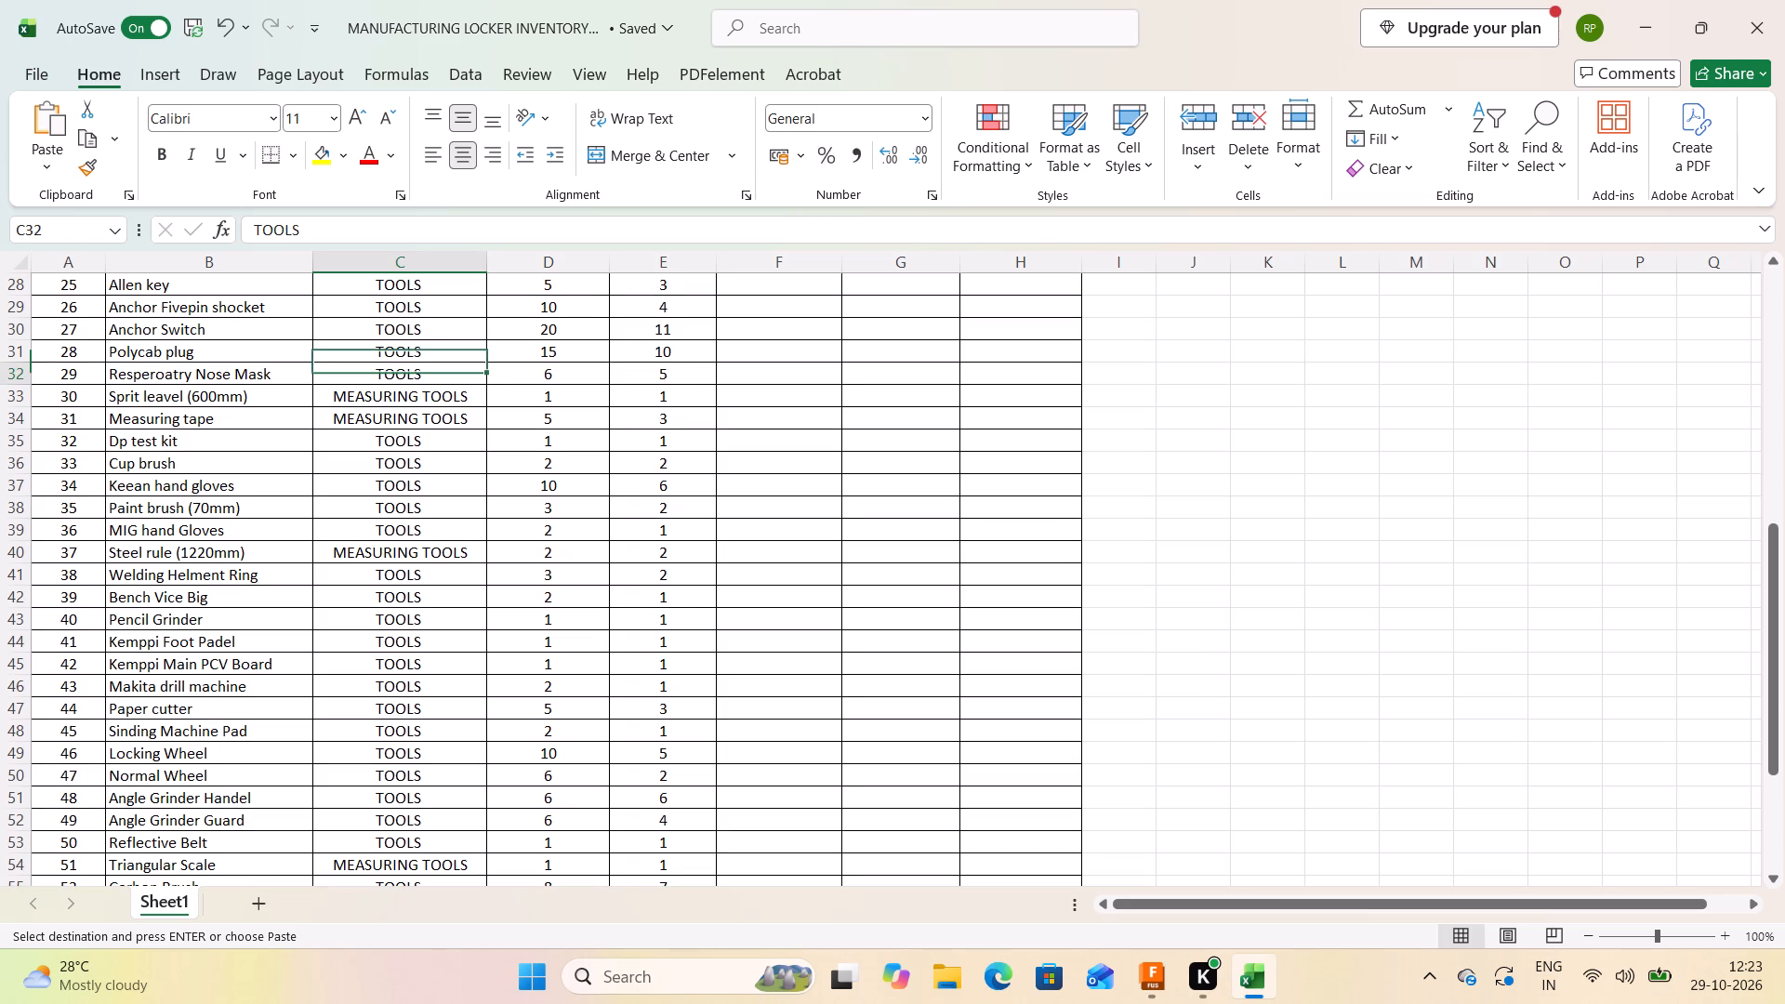
{"action": "key", "text": "ctrl+v"}
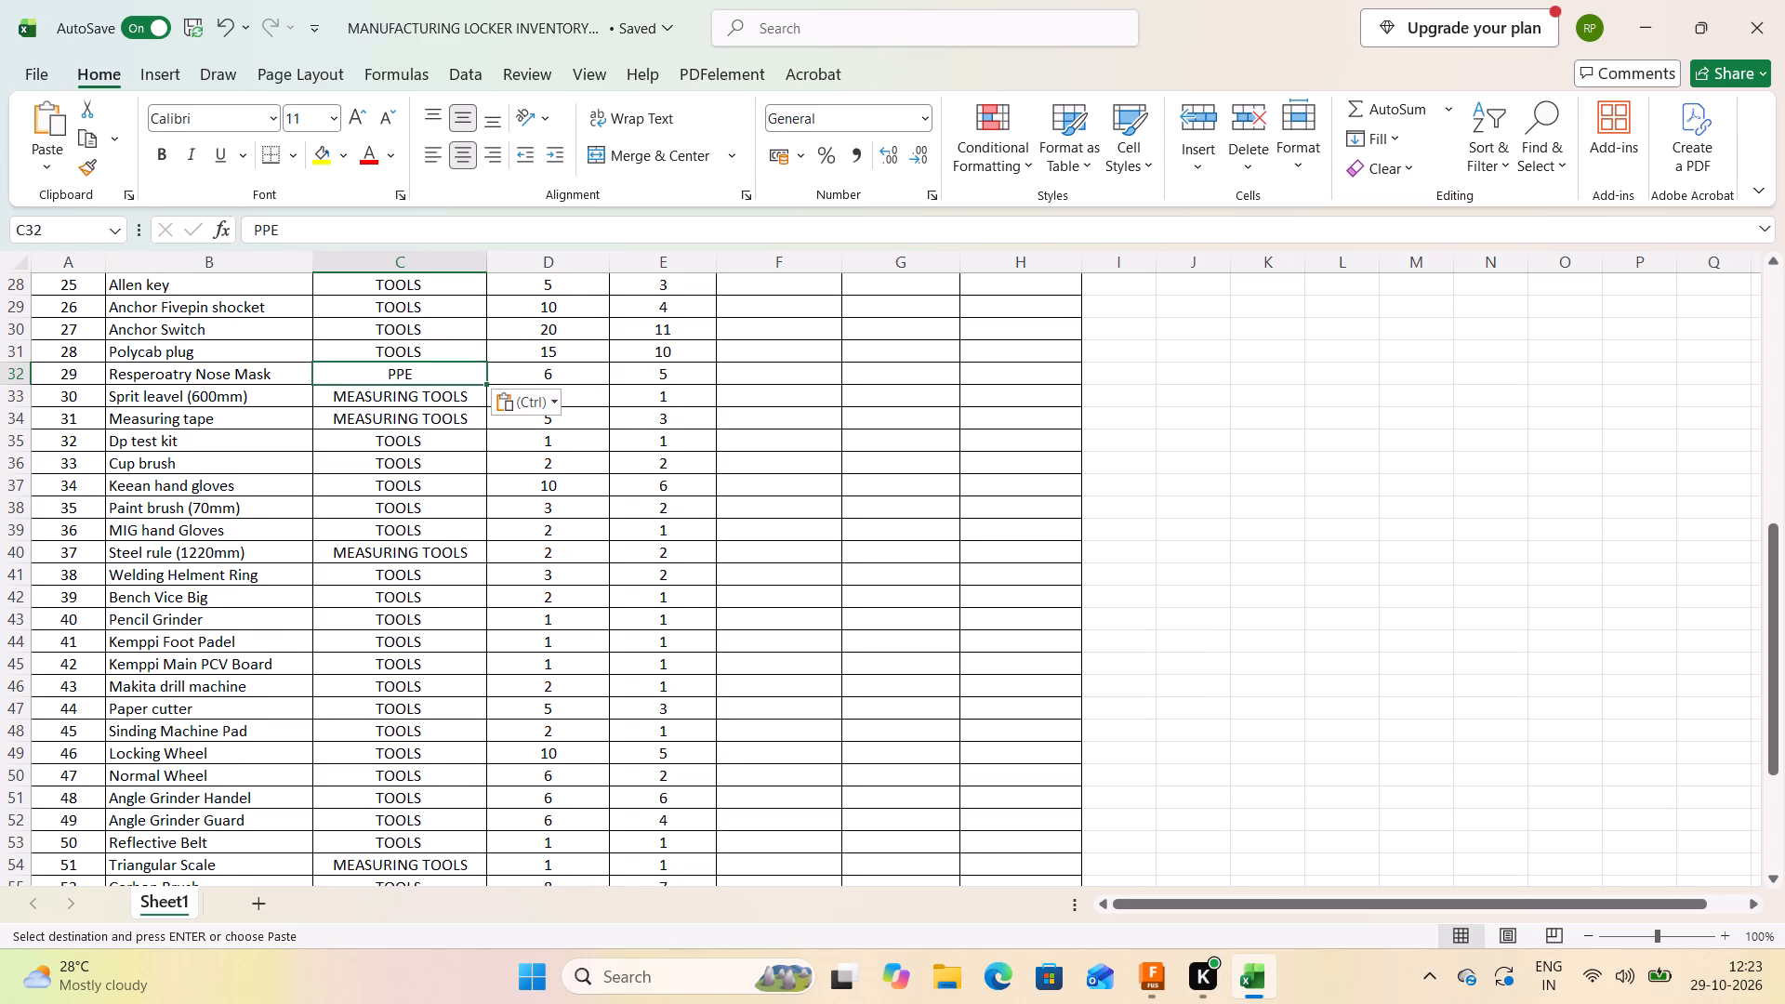
Review the item list for remaining protective gear and apply the copied PPE category to Welding Helment Ring in C41.
{"action": "scroll", "coordinate": [295, 585], "scroll_direction": "up", "scroll_amount": 6}
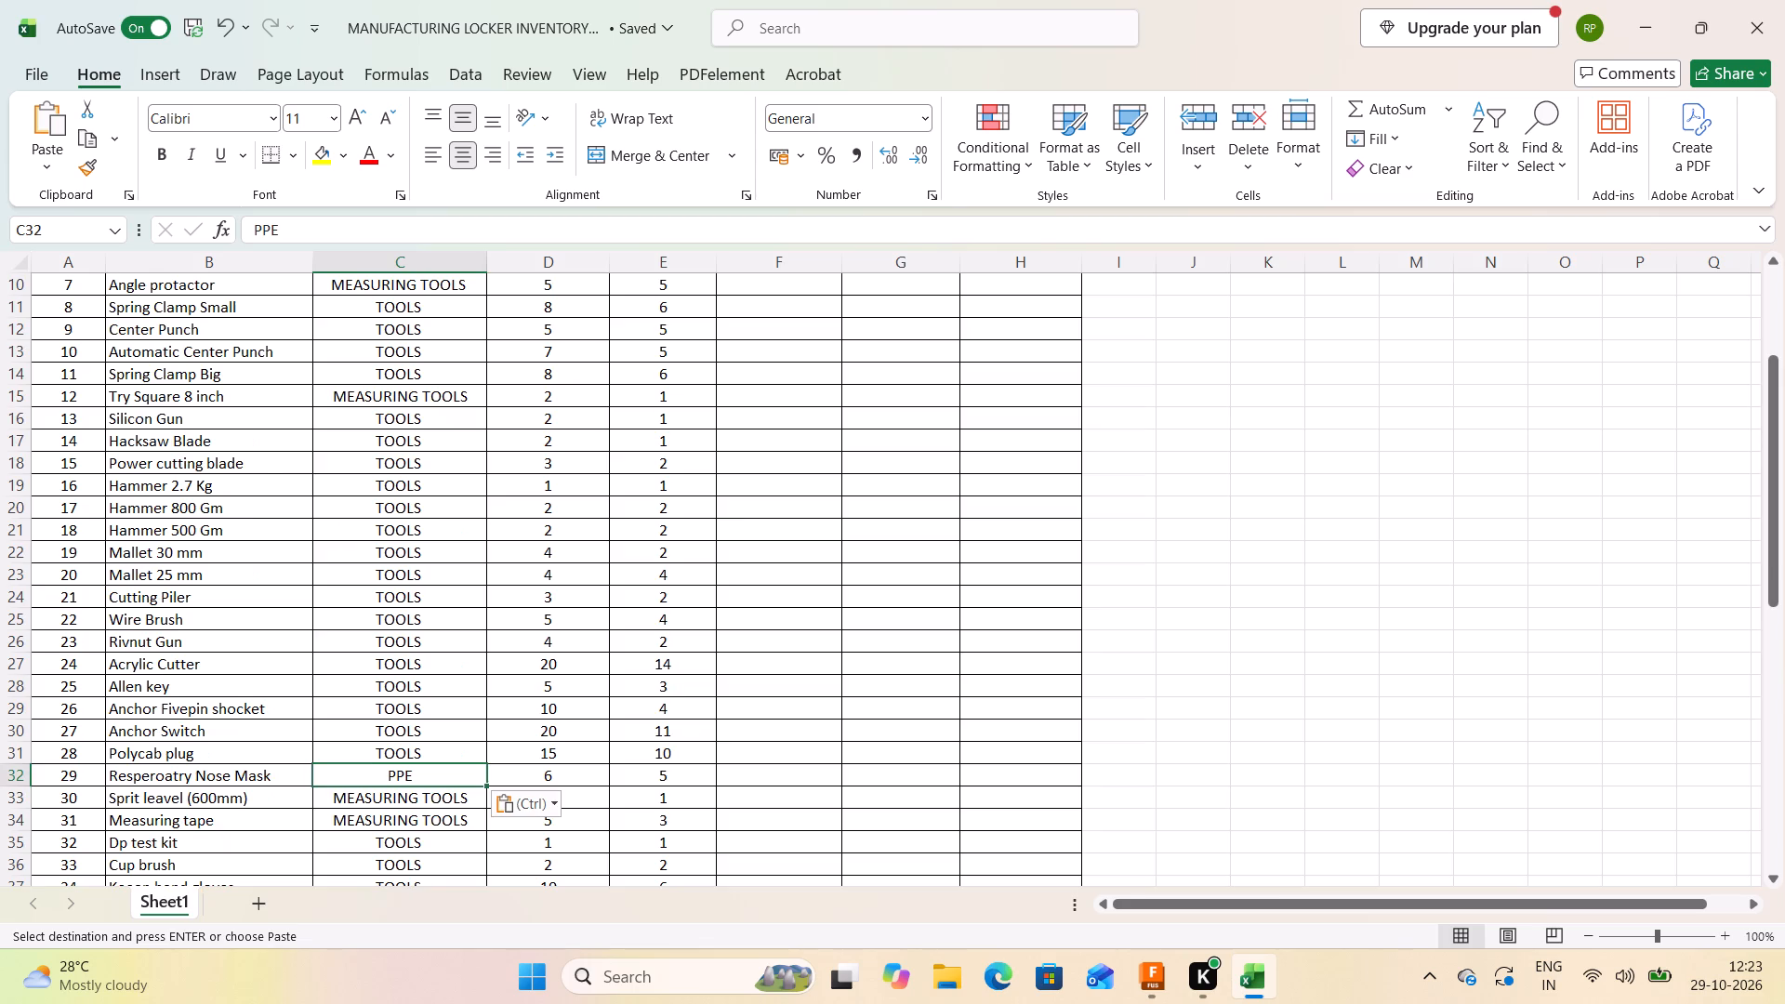
{"action": "scroll", "coordinate": [300, 581], "scroll_direction": "up", "scroll_amount": 2}
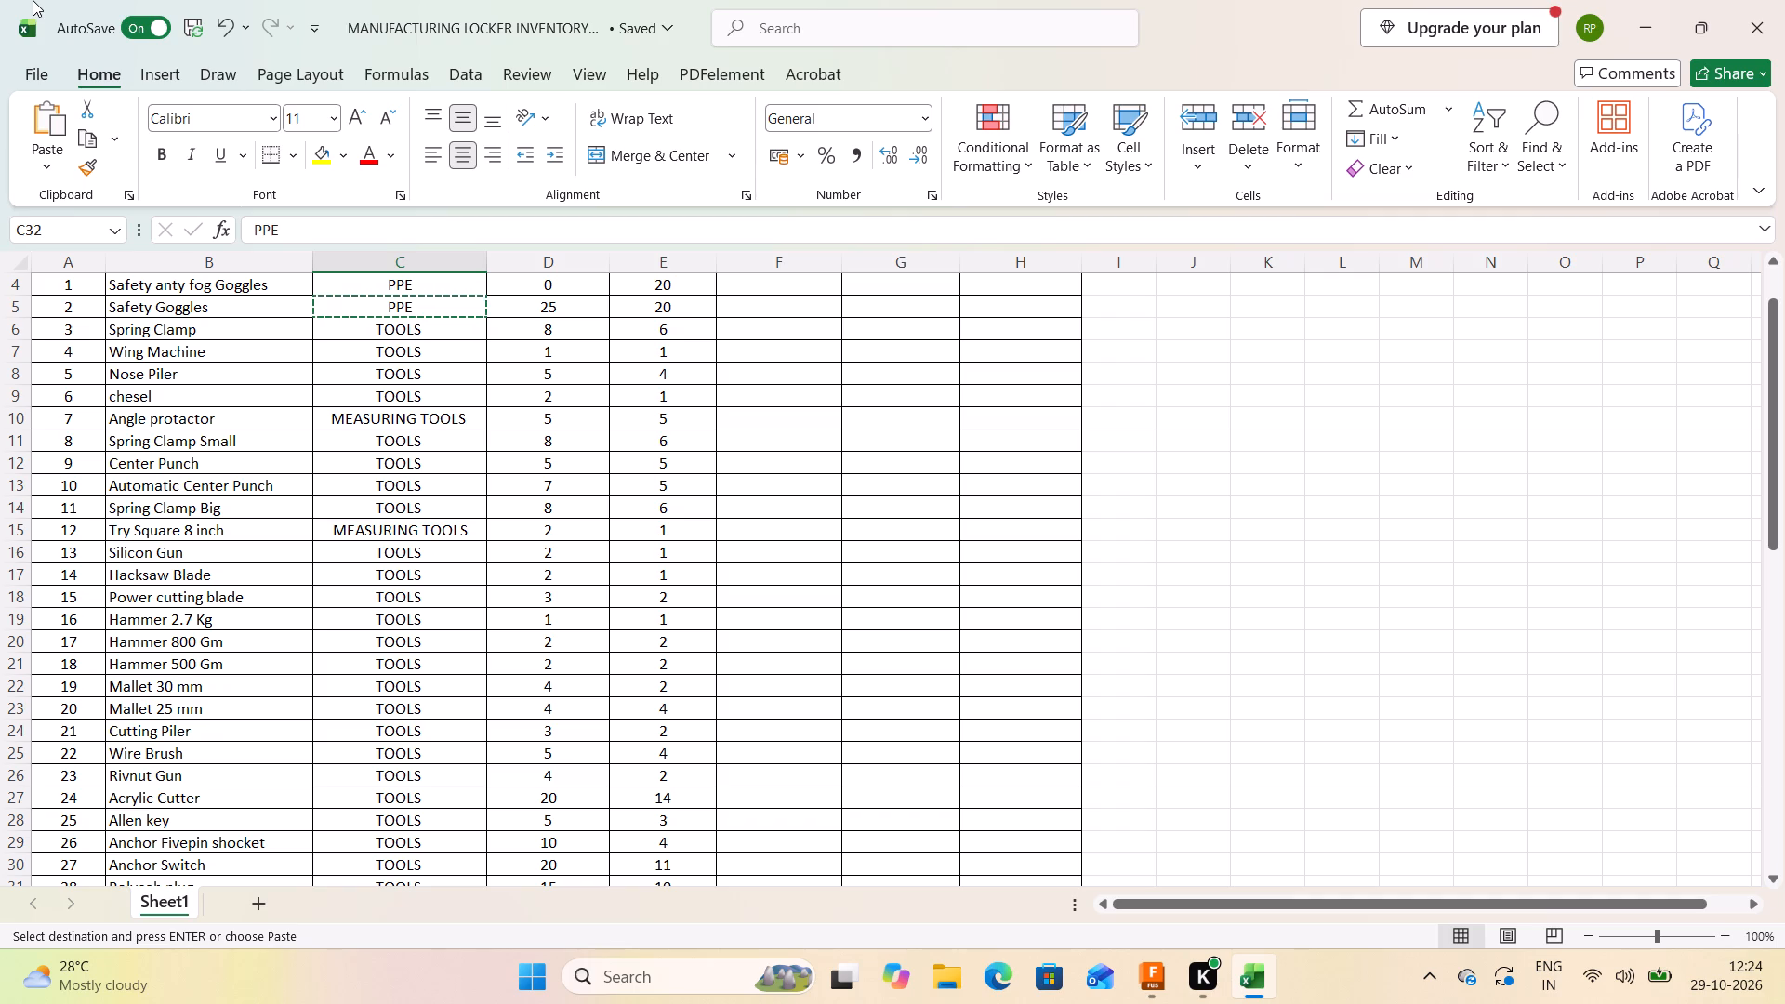
{"action": "scroll", "coordinate": [292, 591], "scroll_direction": "down", "scroll_amount": 2}
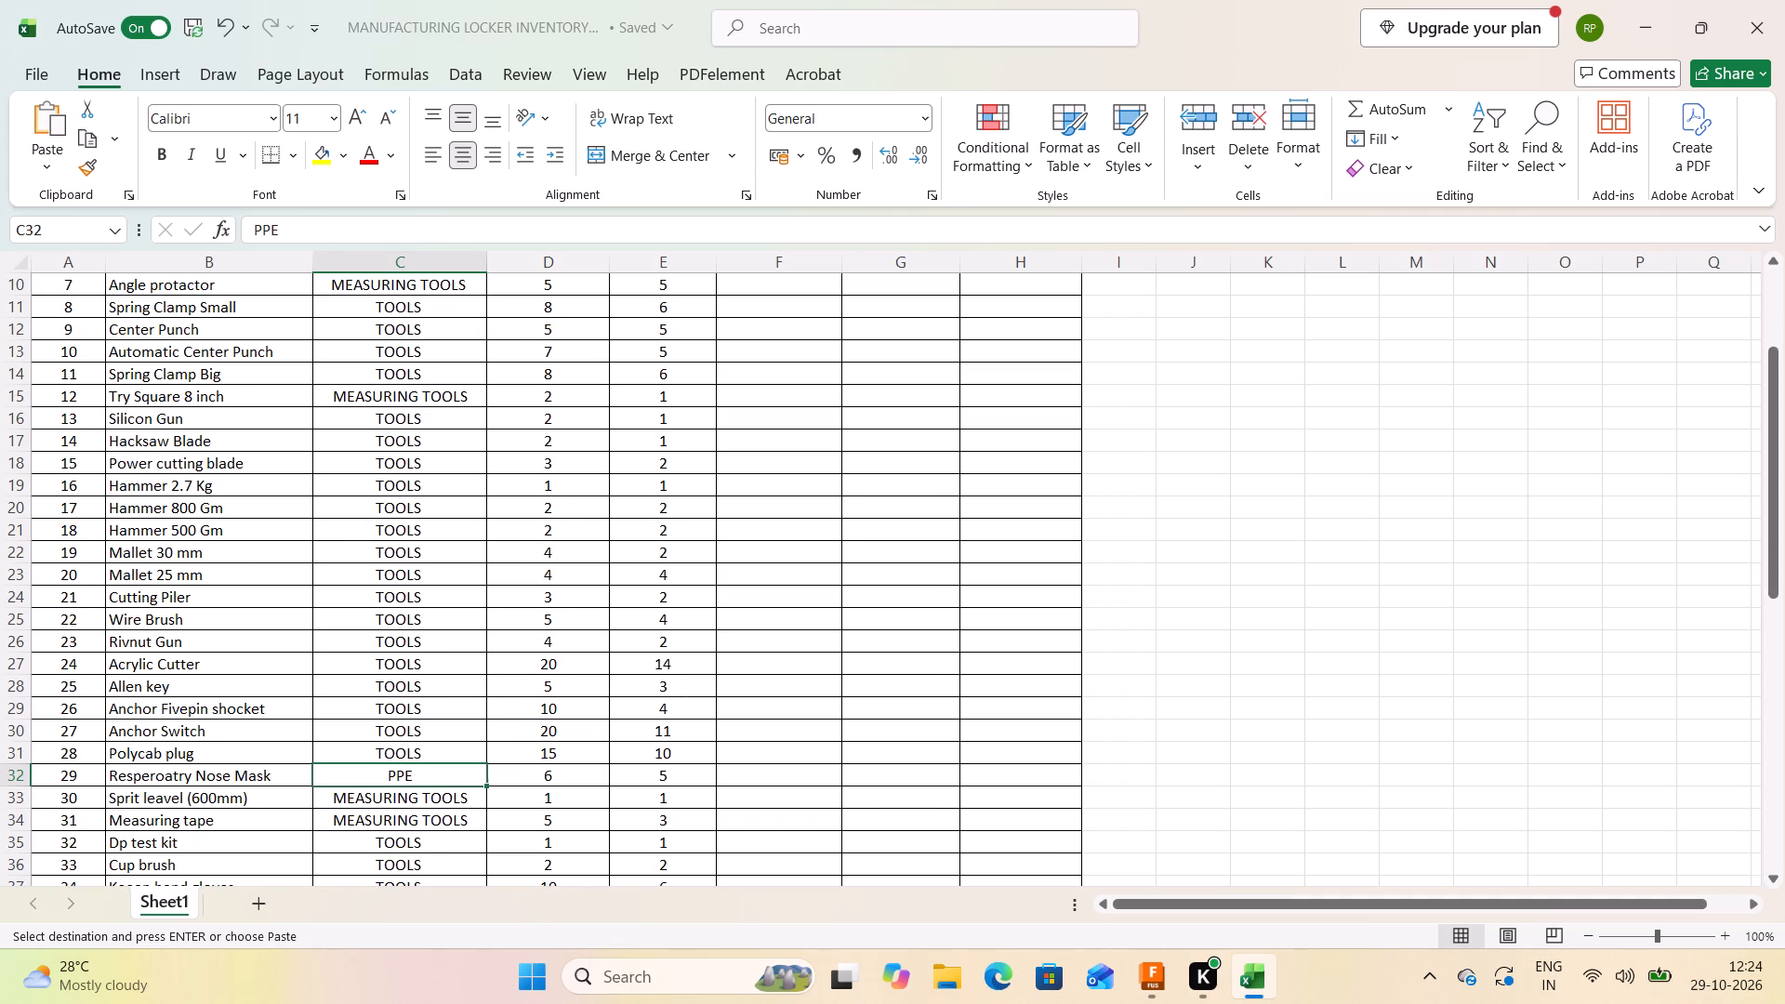
{"action": "scroll", "coordinate": [140, 654], "scroll_direction": "down", "scroll_amount": 2}
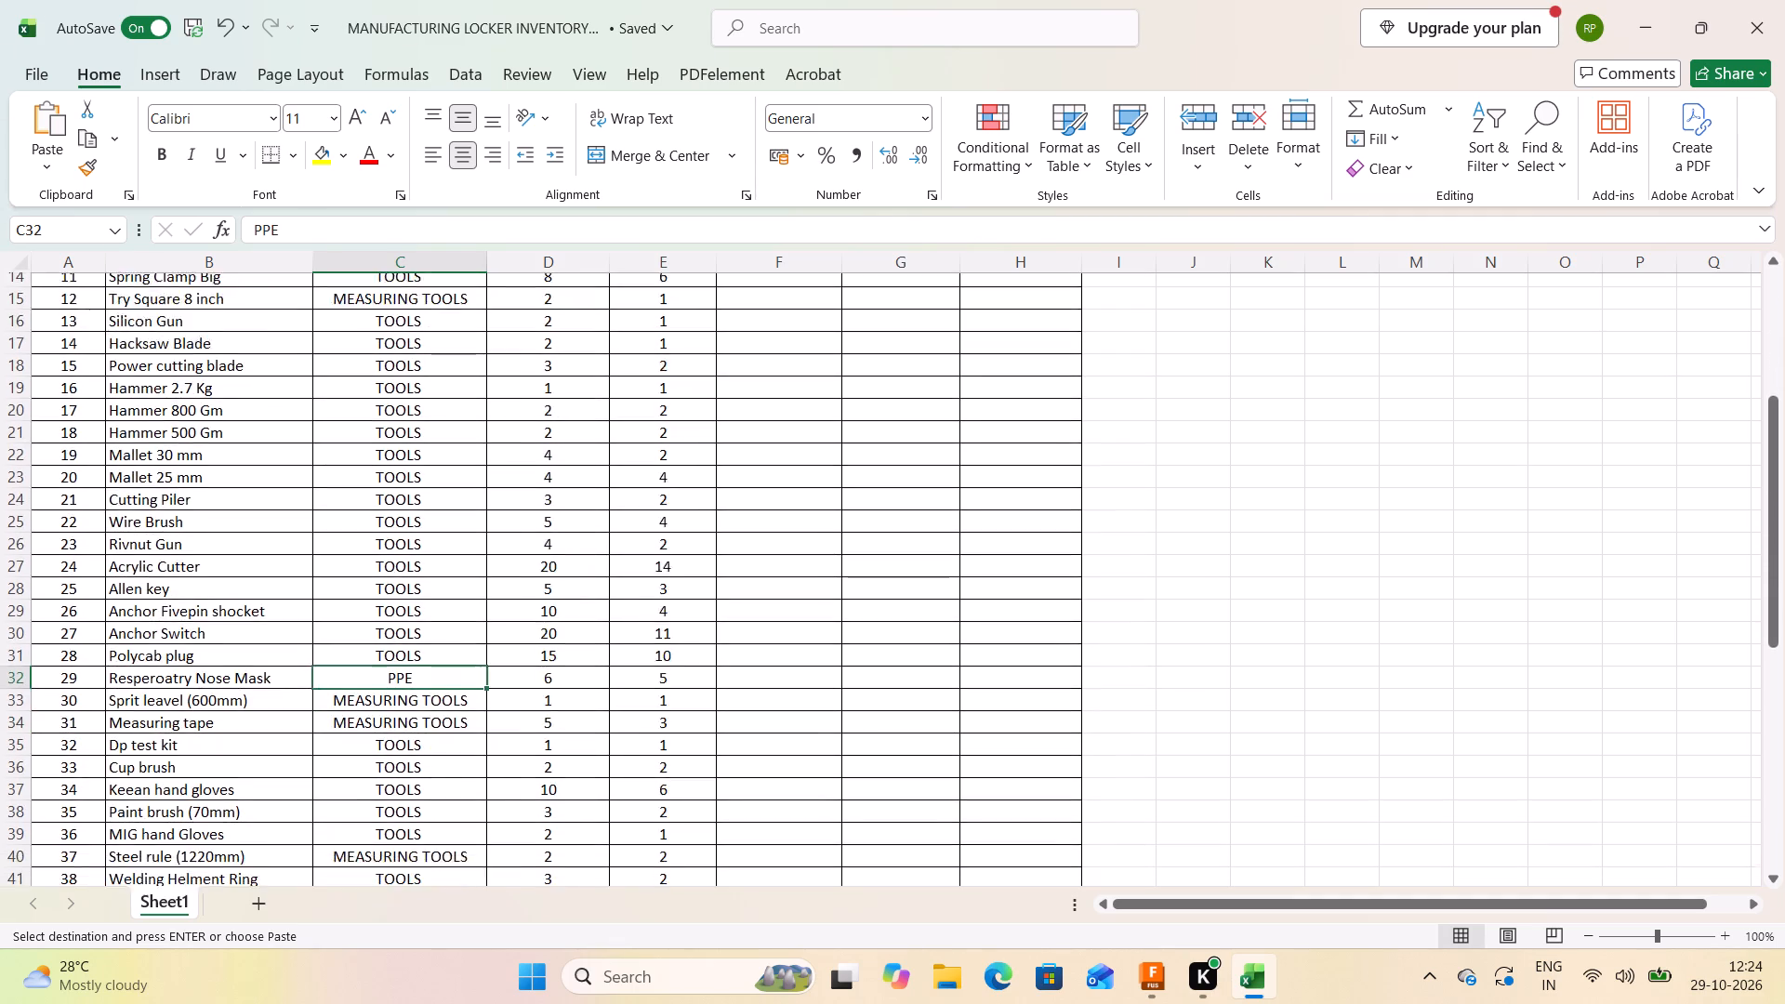
{"action": "scroll", "coordinate": [186, 679], "scroll_direction": "down", "scroll_amount": 1}
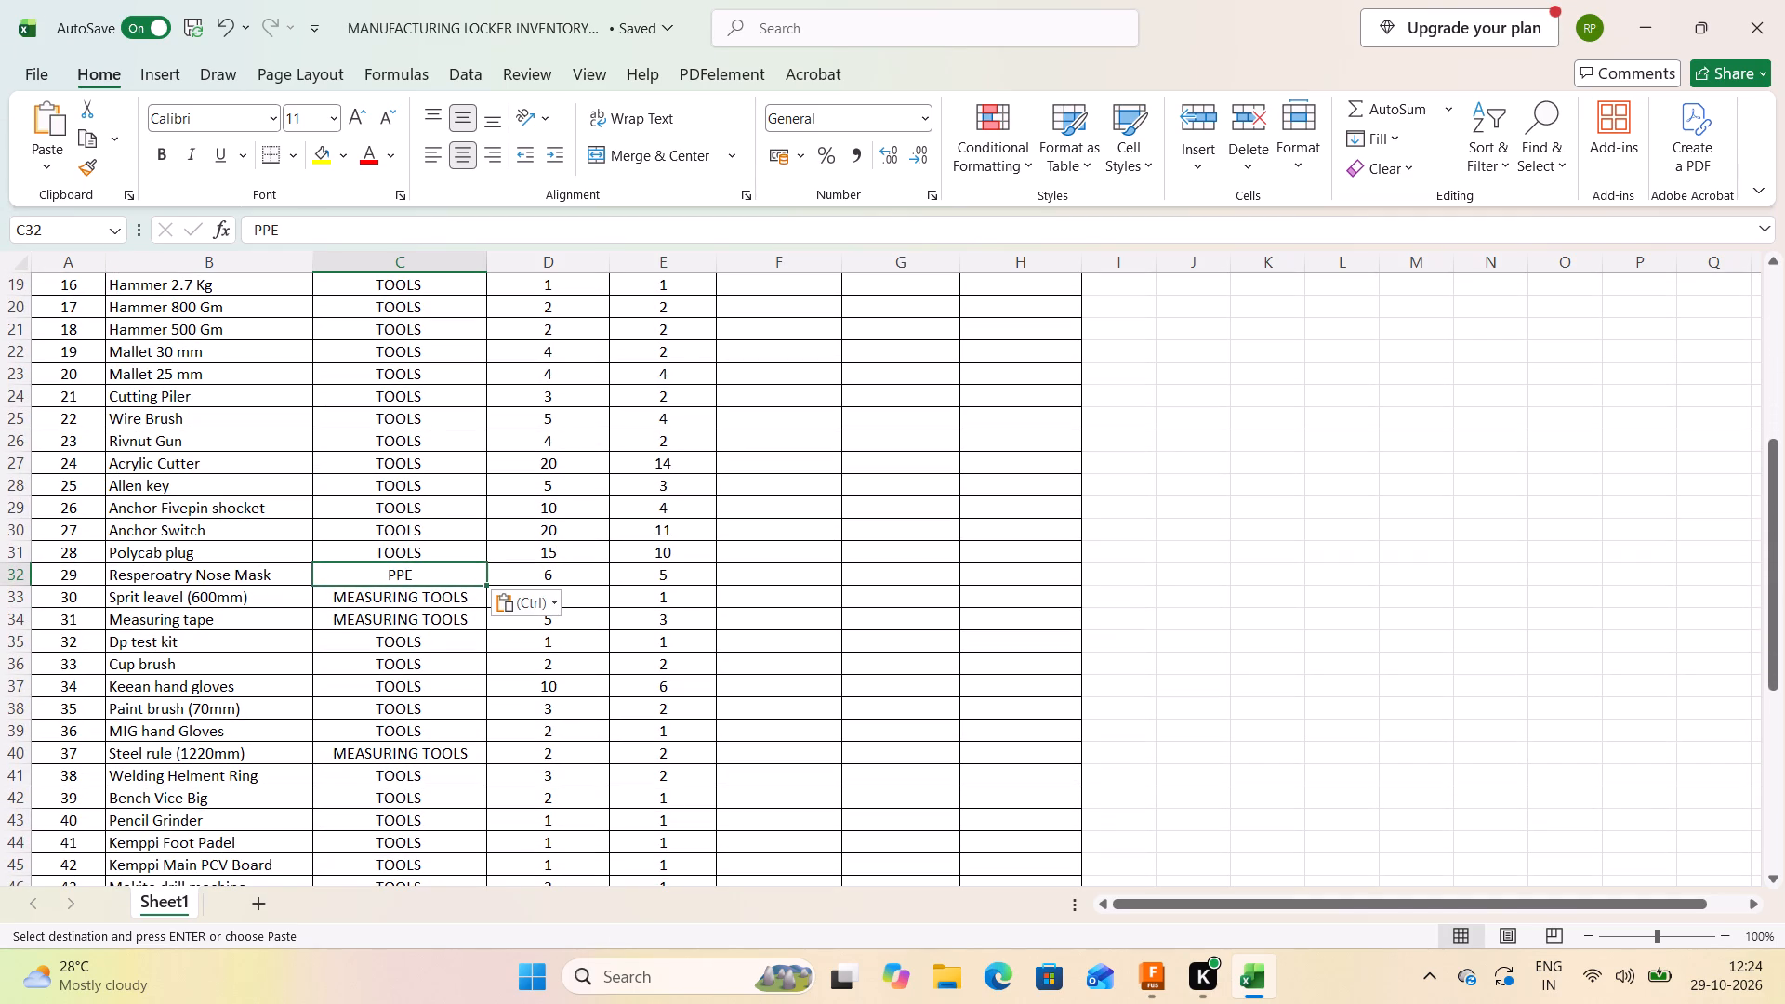
{"action": "scroll", "coordinate": [227, 708], "scroll_direction": "down", "scroll_amount": 6}
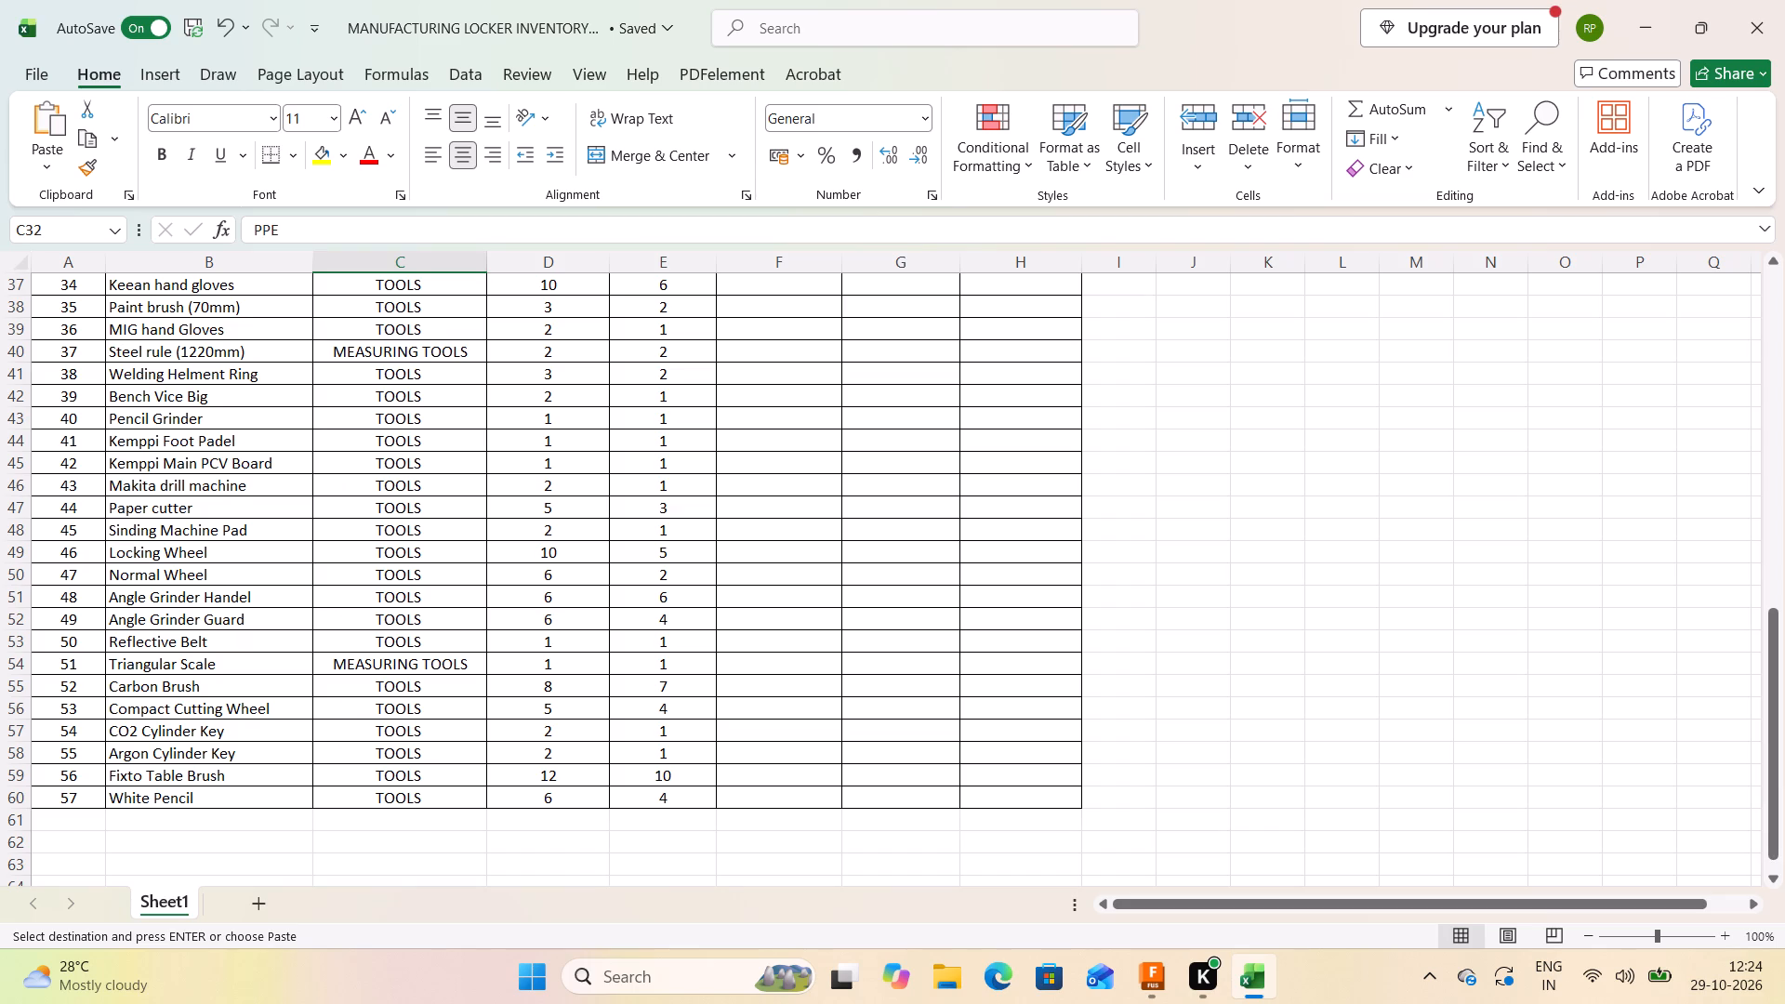
{"action": "left_click", "coordinate": [364, 379]}
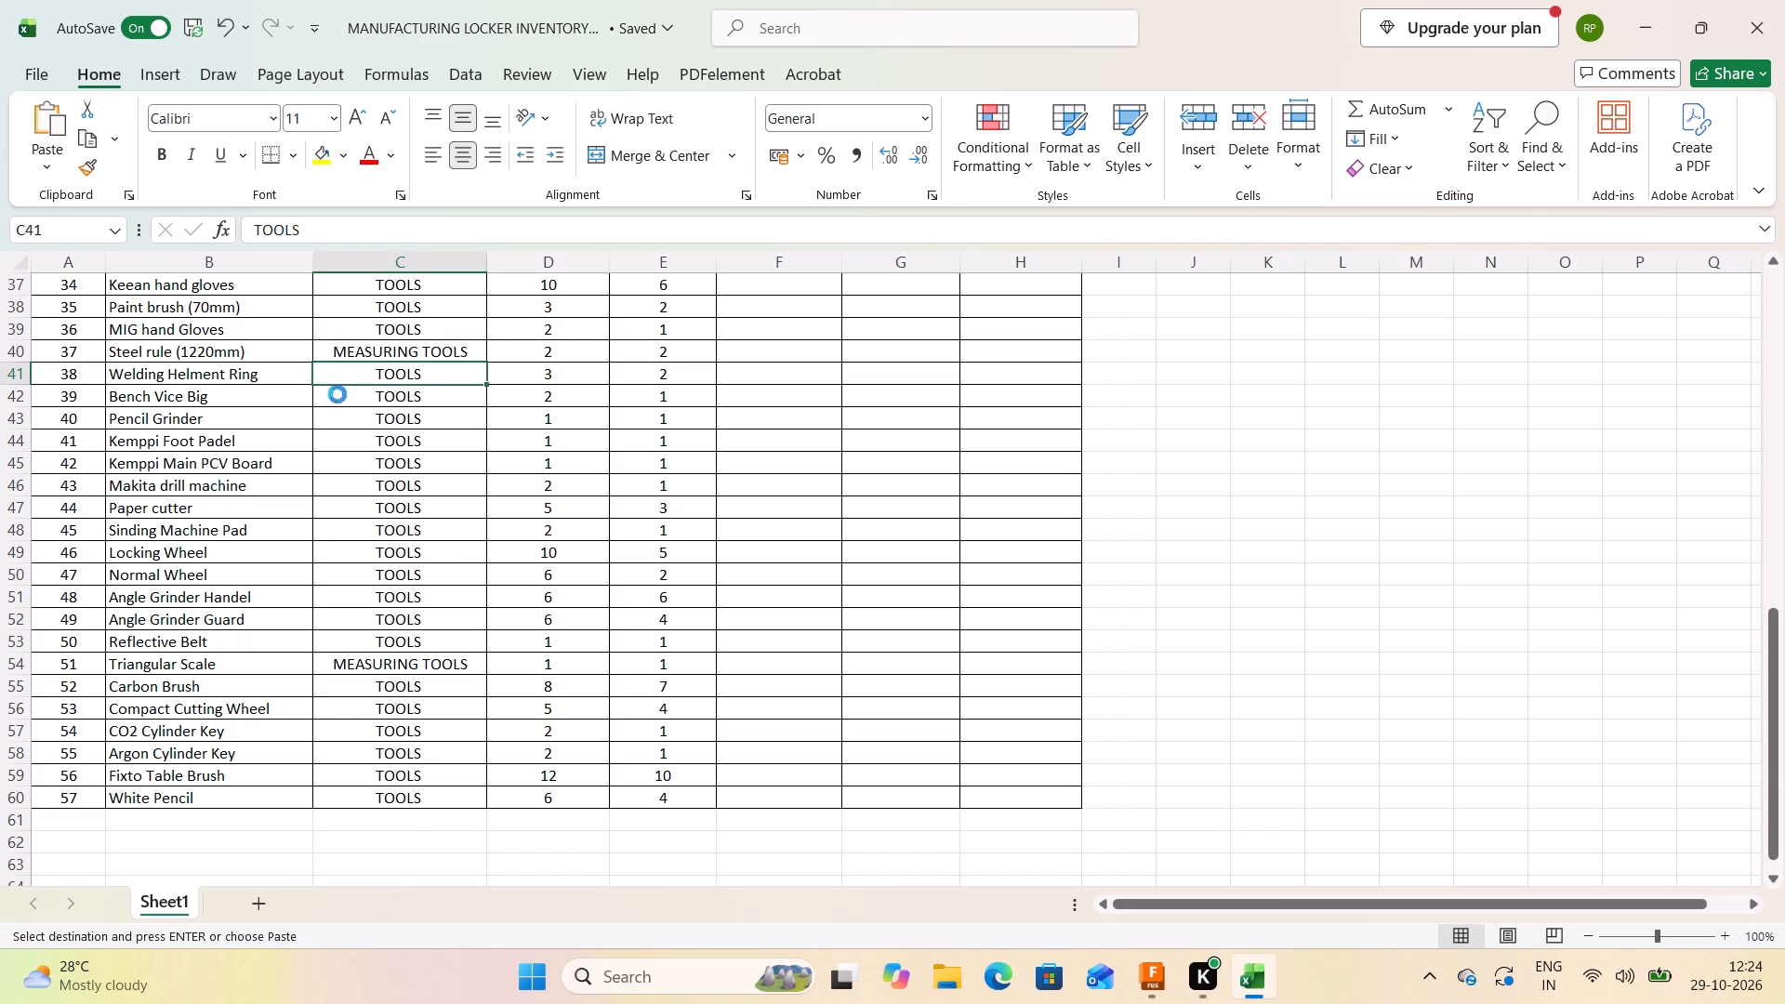
{"action": "key", "text": "ctrl+v"}
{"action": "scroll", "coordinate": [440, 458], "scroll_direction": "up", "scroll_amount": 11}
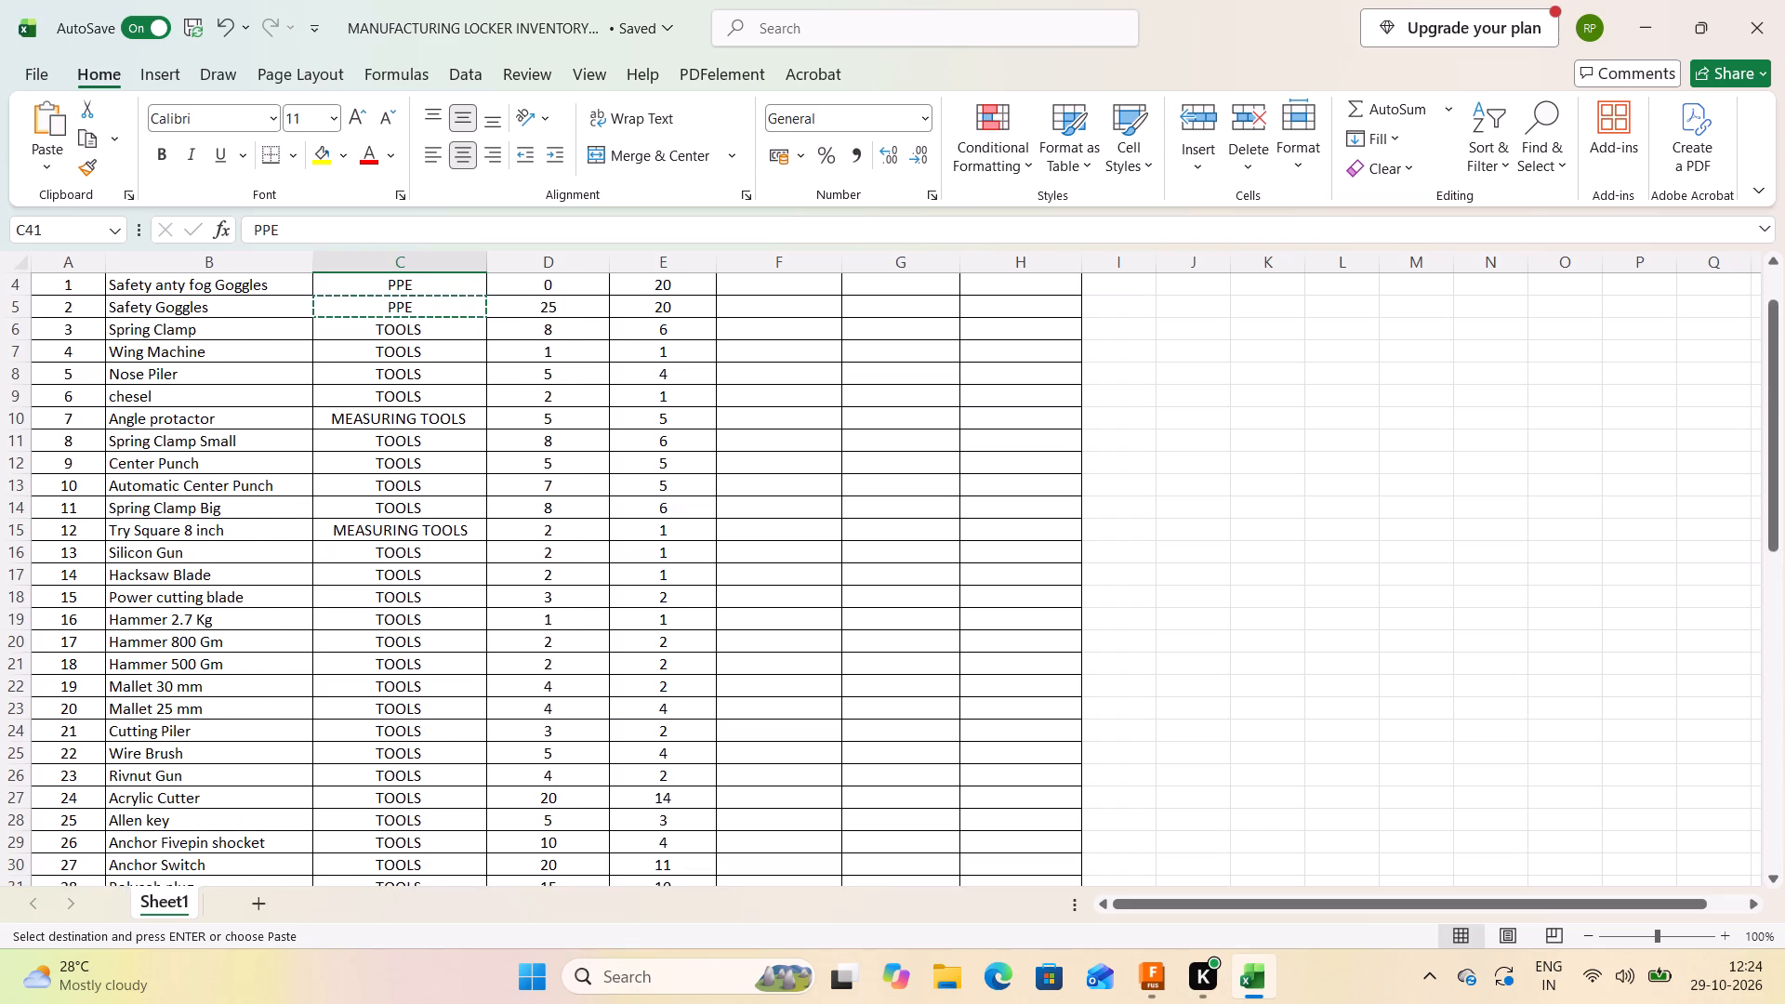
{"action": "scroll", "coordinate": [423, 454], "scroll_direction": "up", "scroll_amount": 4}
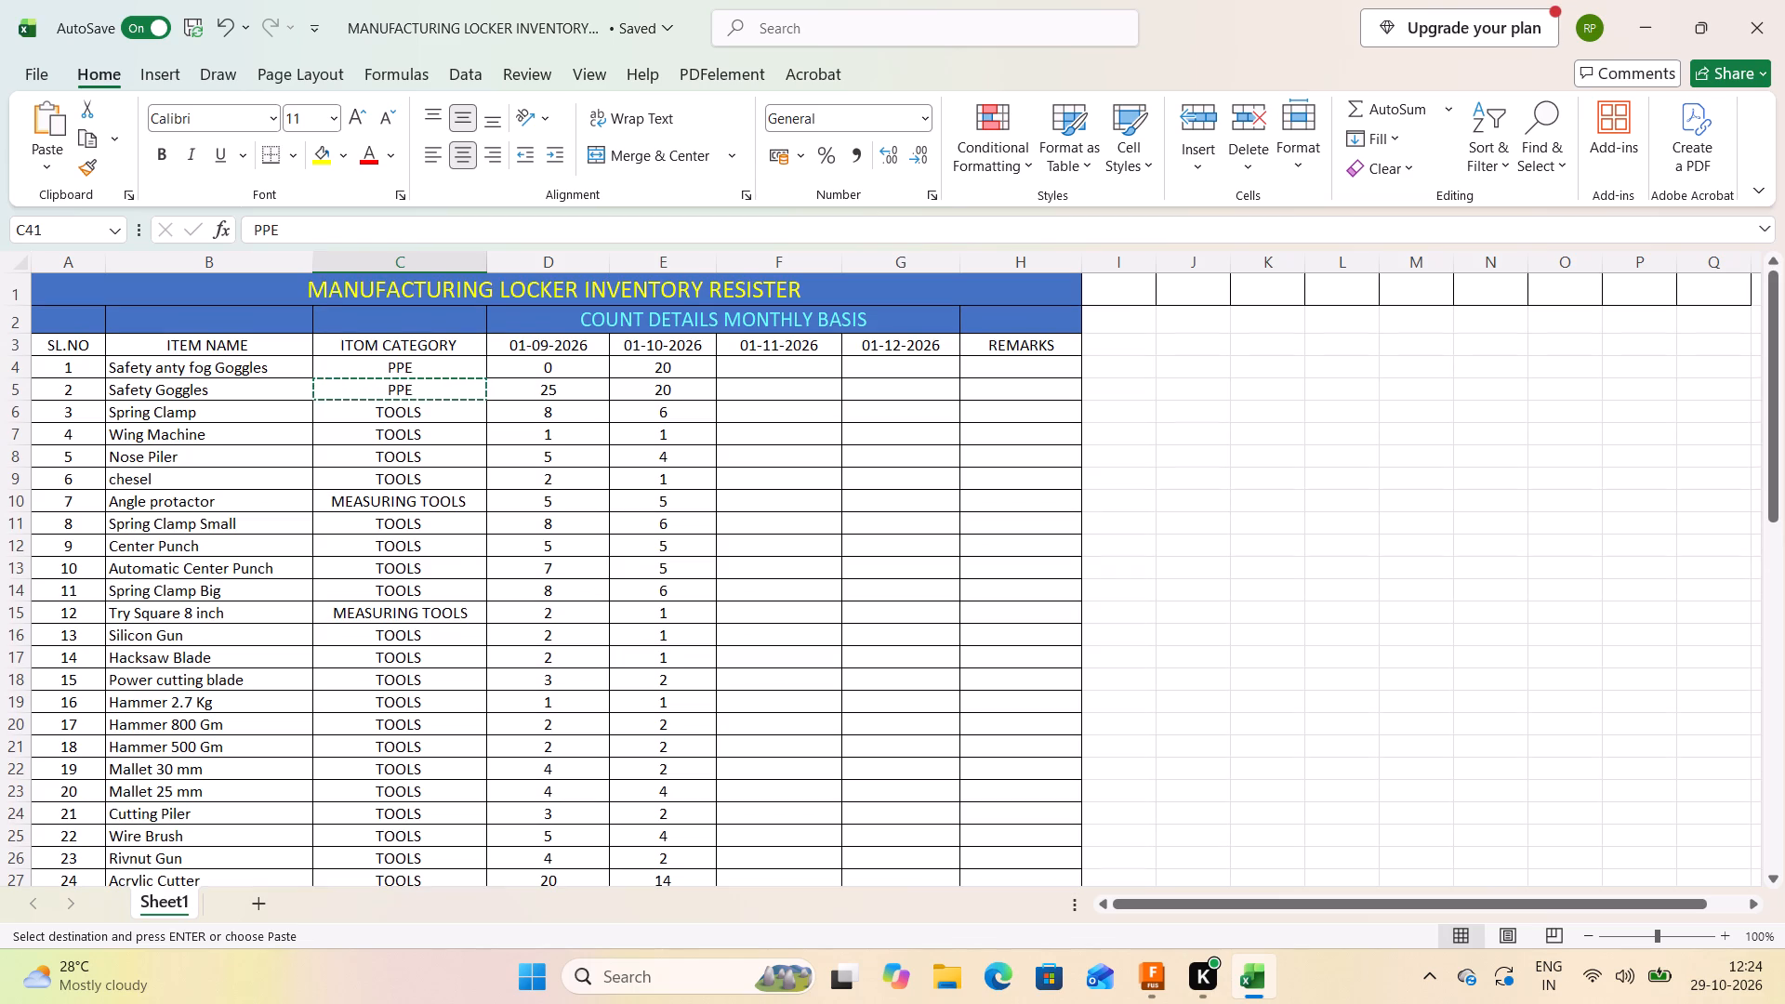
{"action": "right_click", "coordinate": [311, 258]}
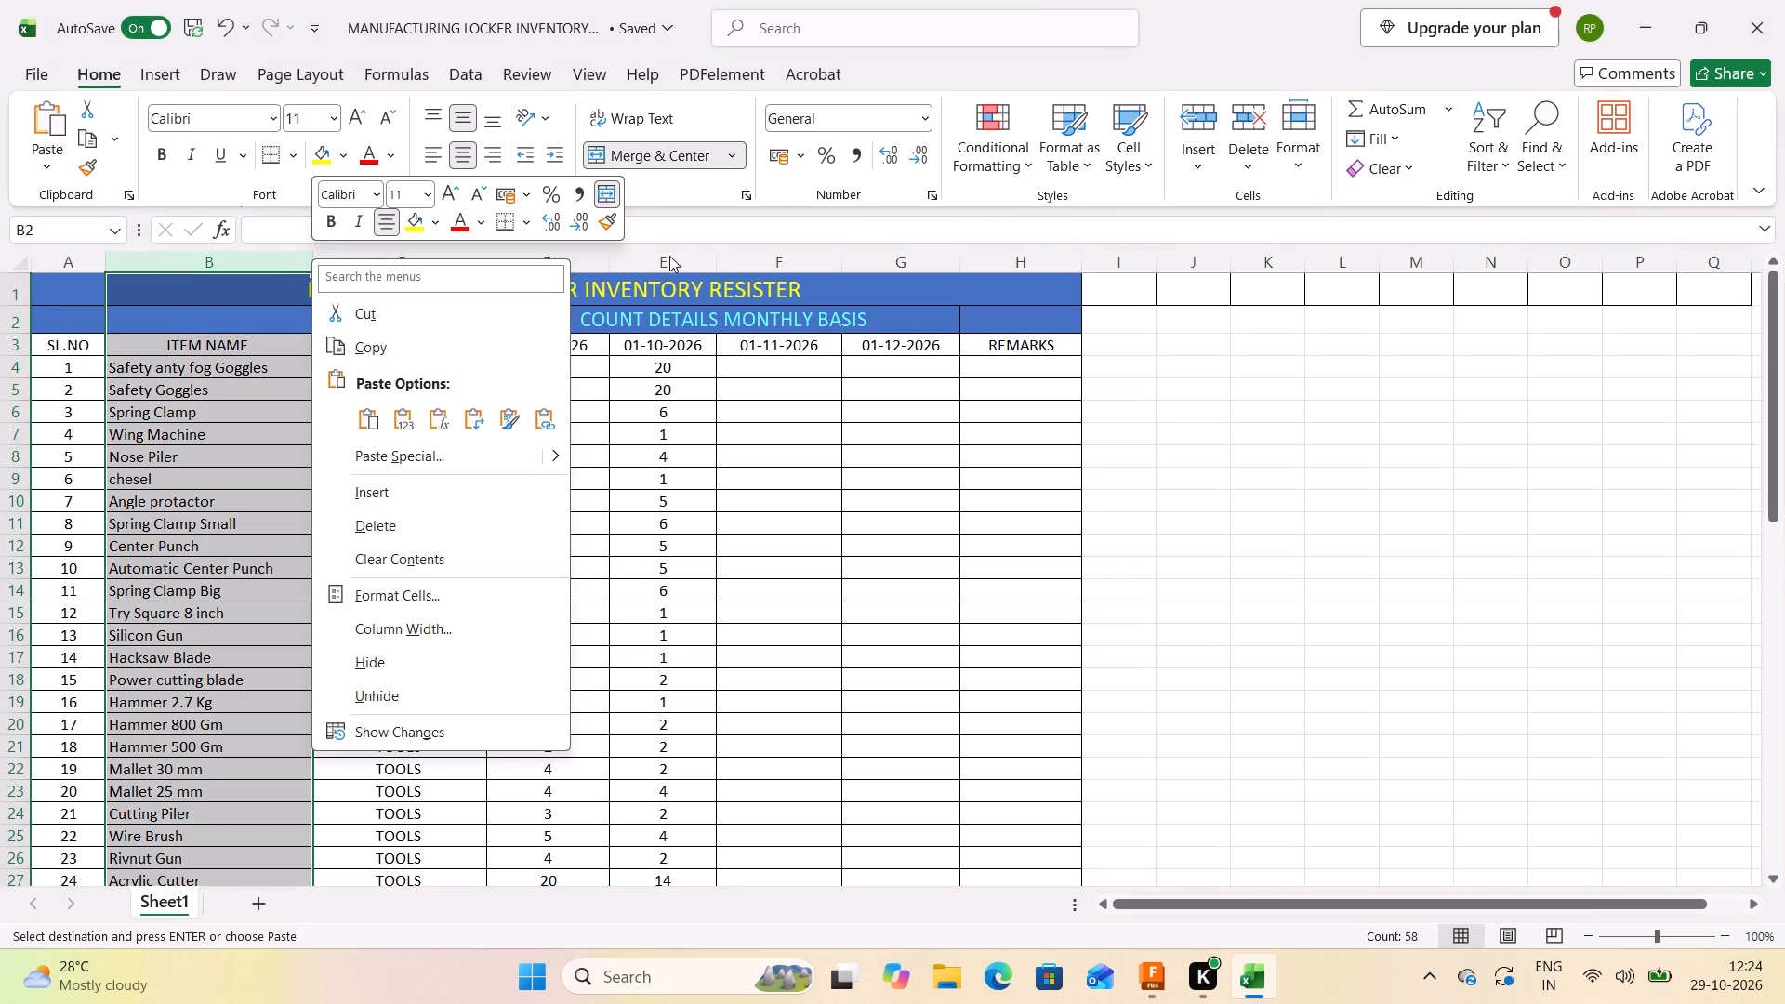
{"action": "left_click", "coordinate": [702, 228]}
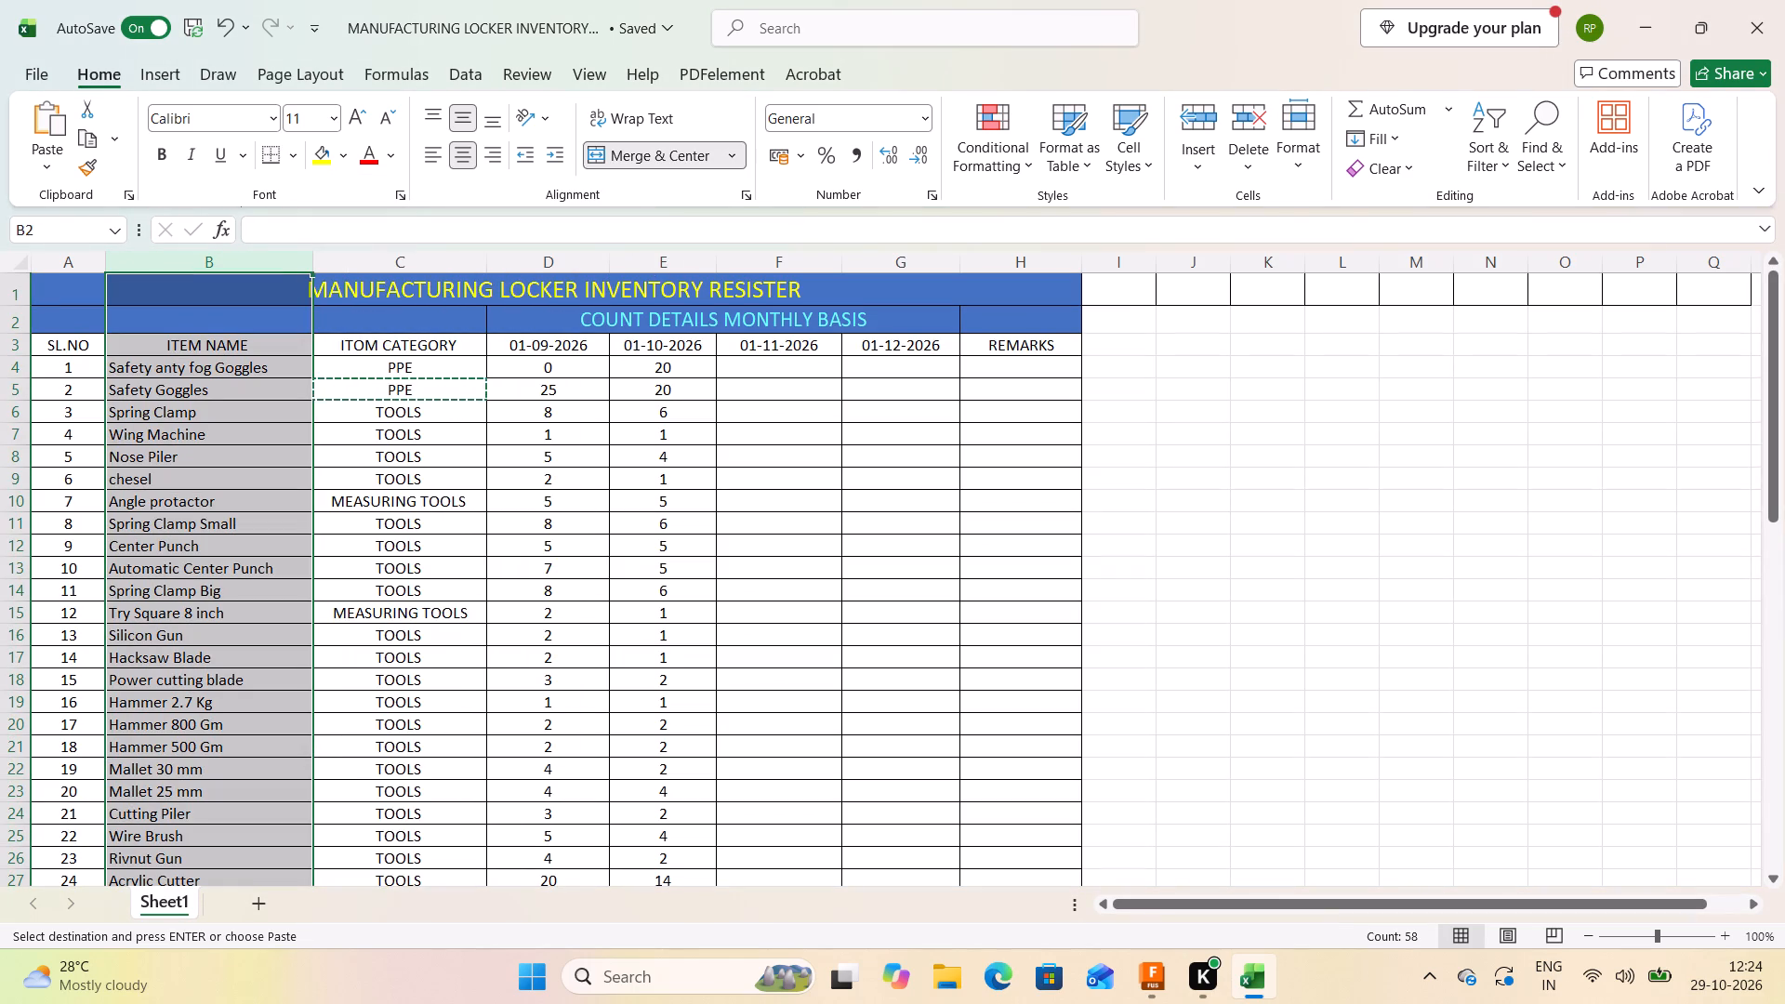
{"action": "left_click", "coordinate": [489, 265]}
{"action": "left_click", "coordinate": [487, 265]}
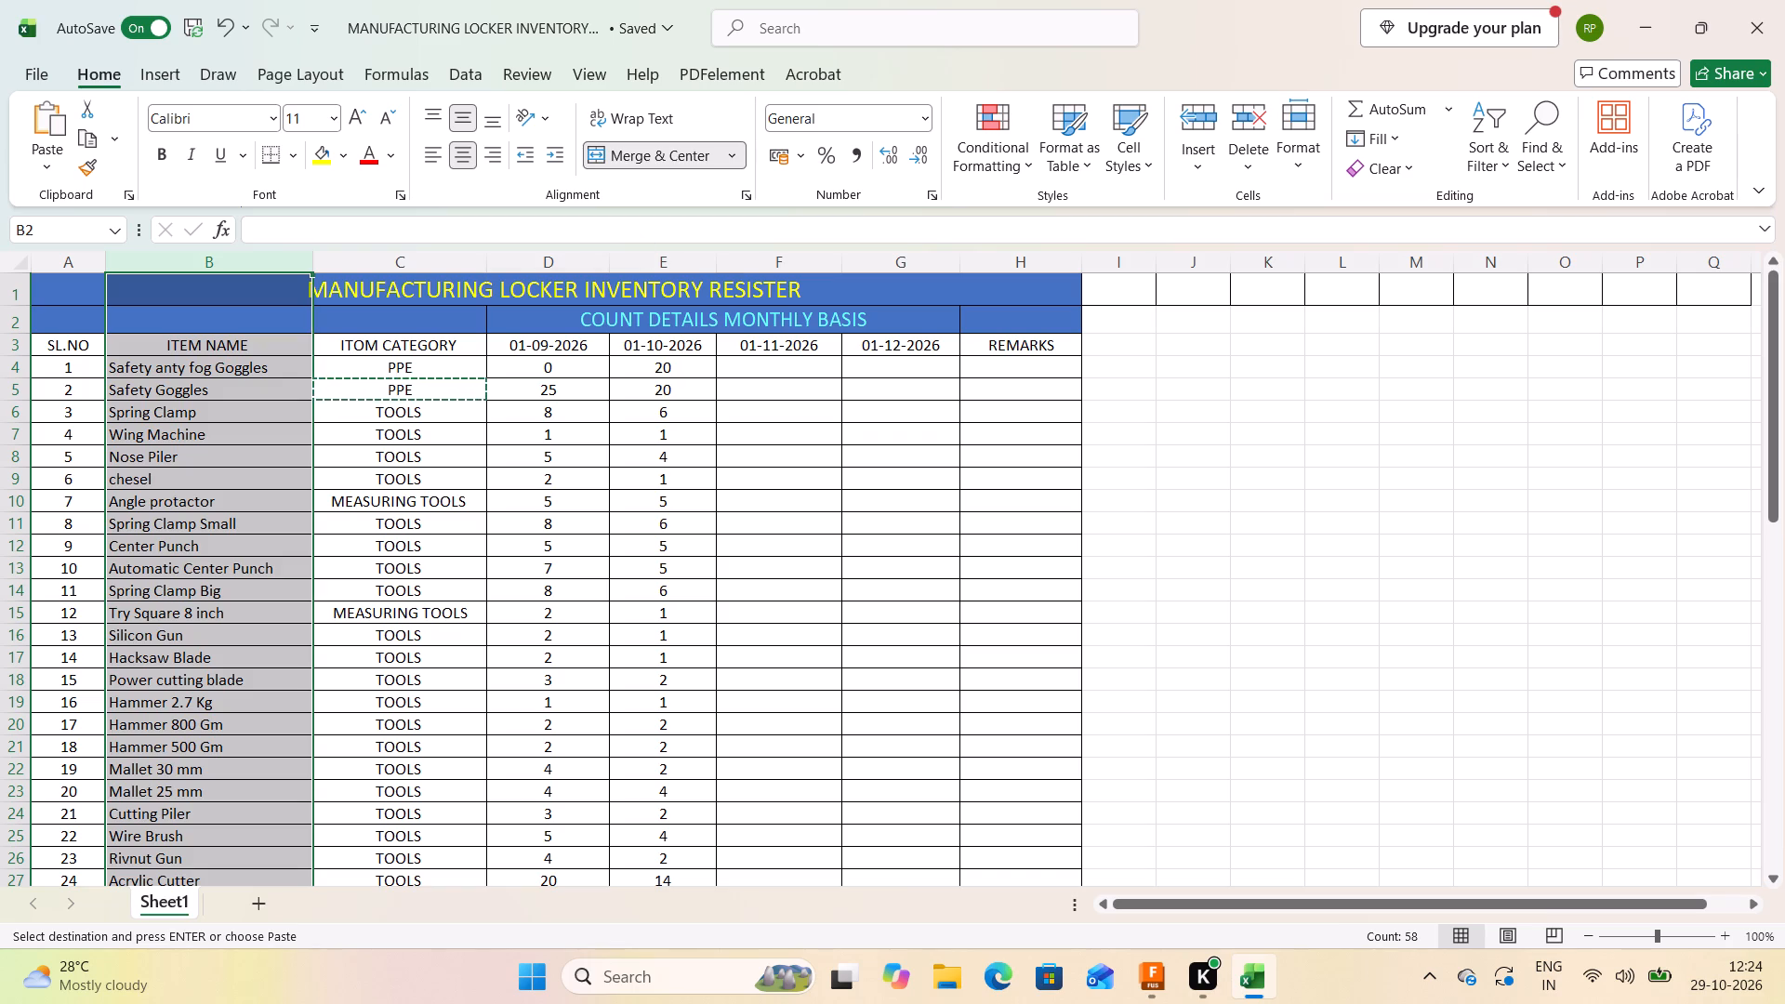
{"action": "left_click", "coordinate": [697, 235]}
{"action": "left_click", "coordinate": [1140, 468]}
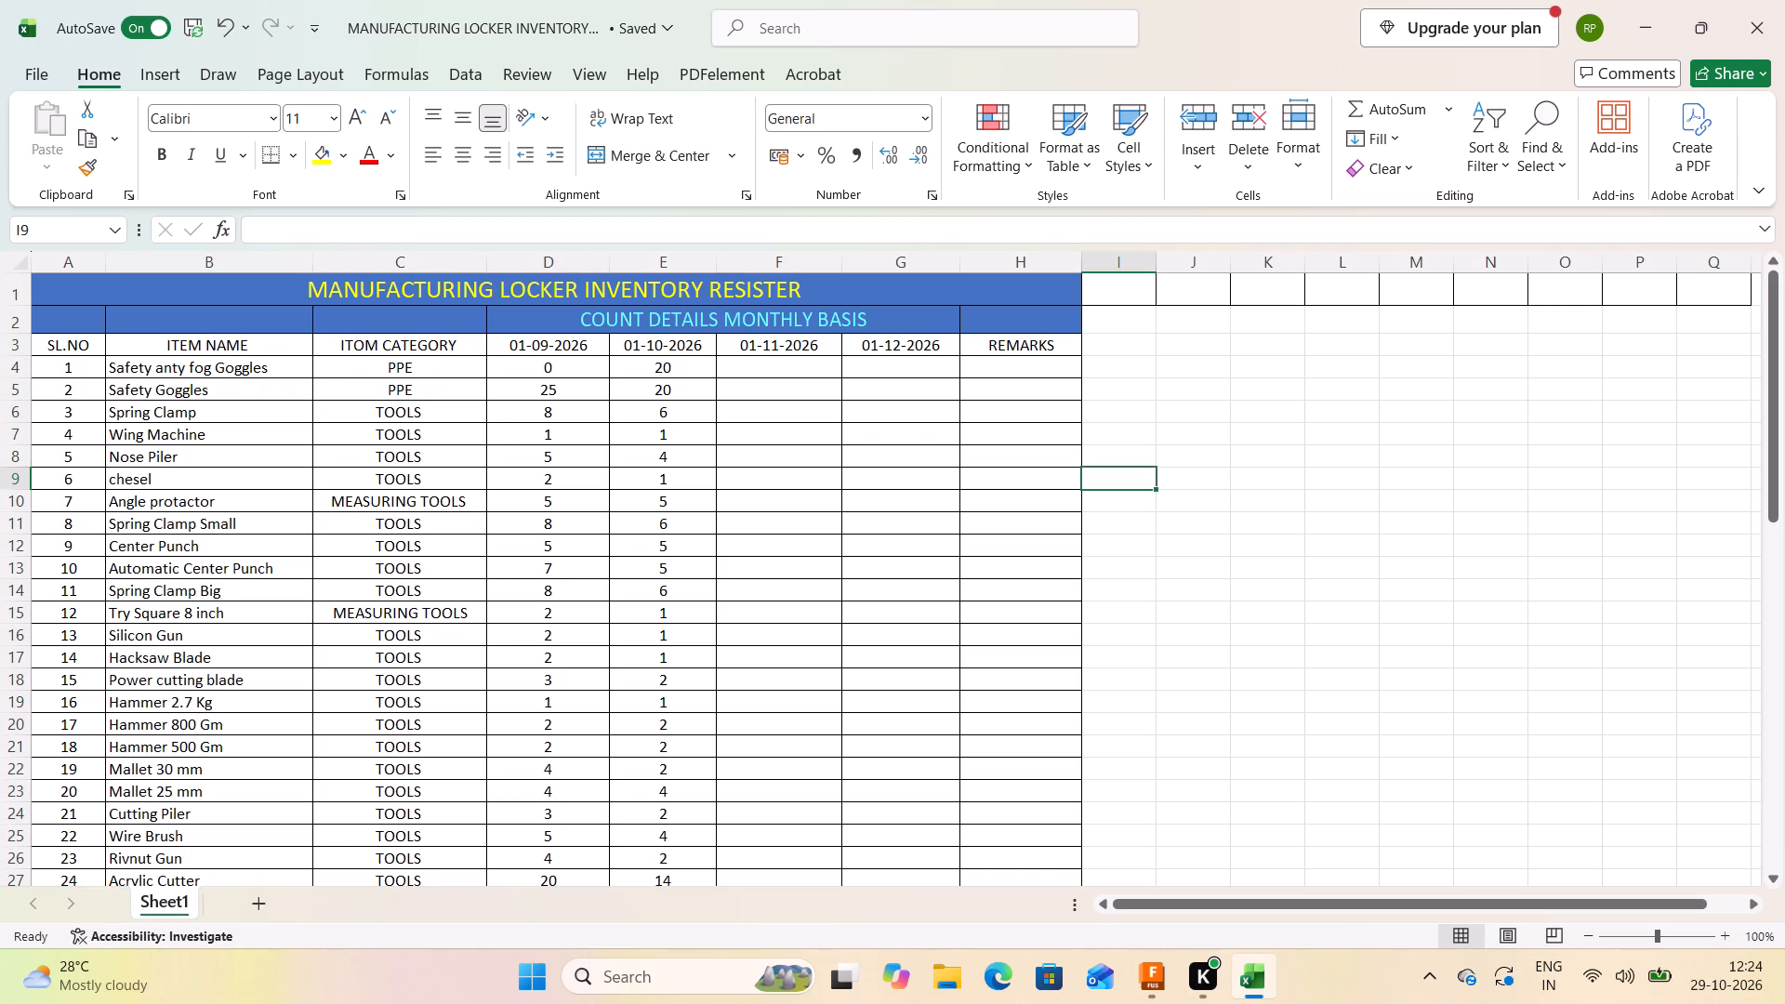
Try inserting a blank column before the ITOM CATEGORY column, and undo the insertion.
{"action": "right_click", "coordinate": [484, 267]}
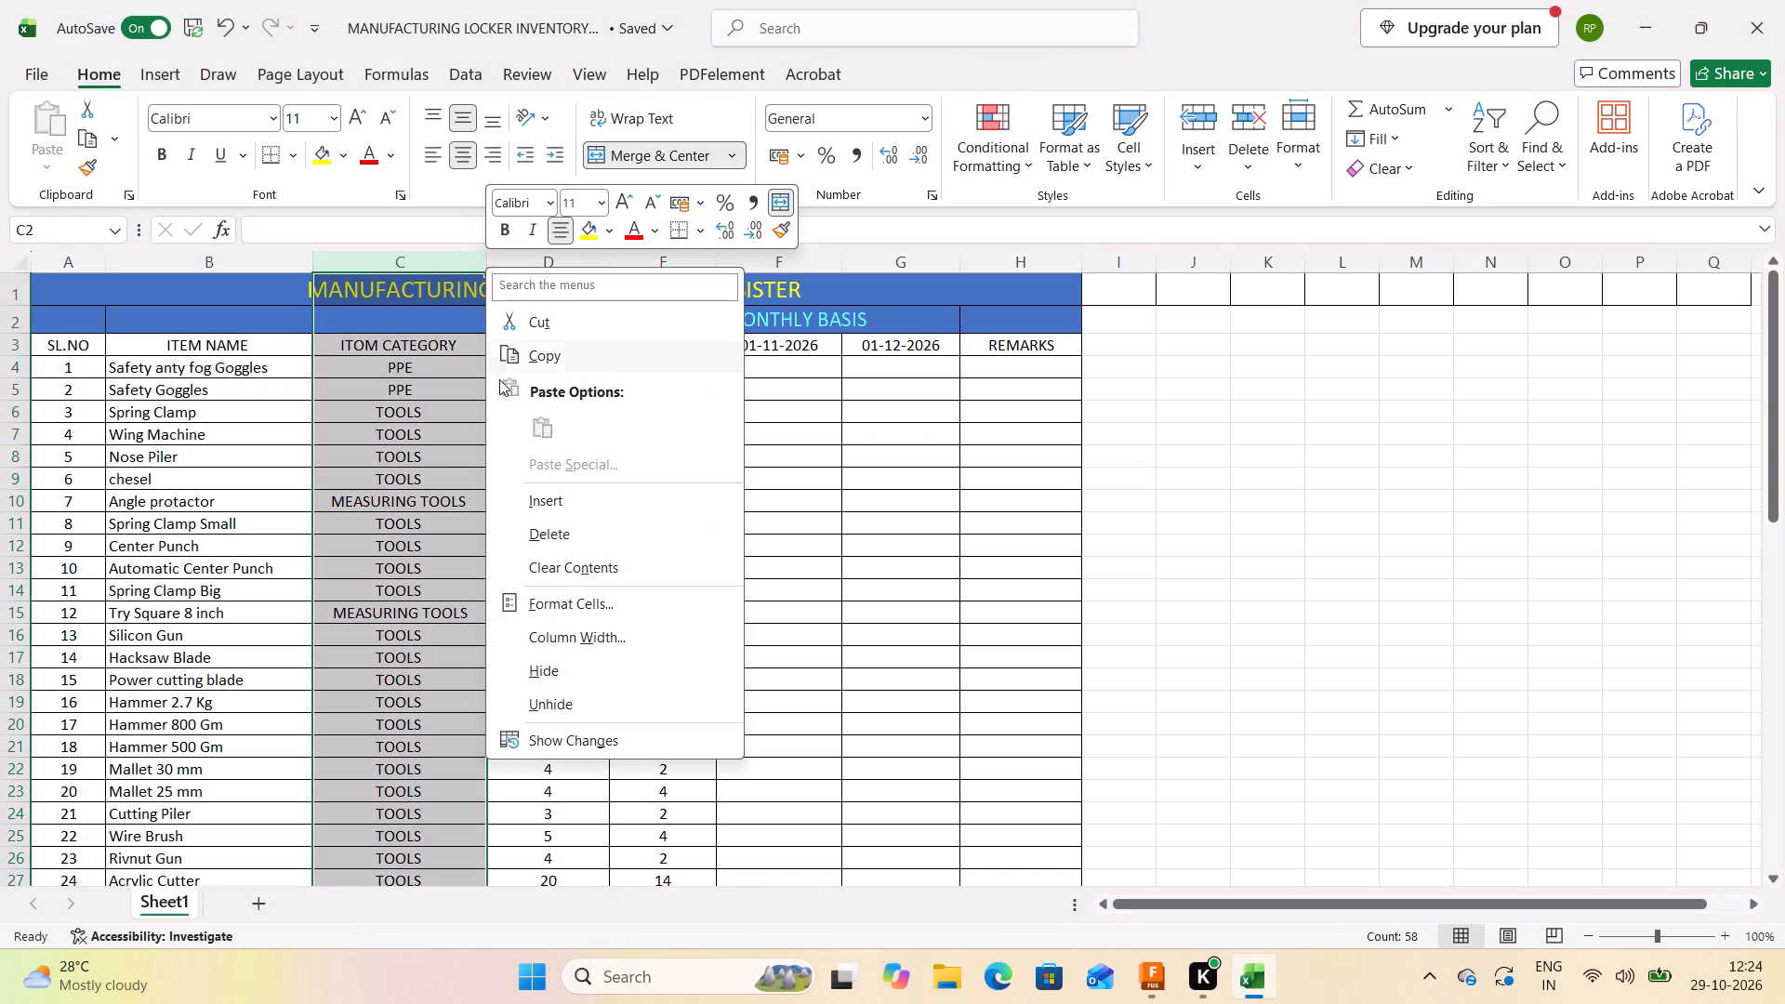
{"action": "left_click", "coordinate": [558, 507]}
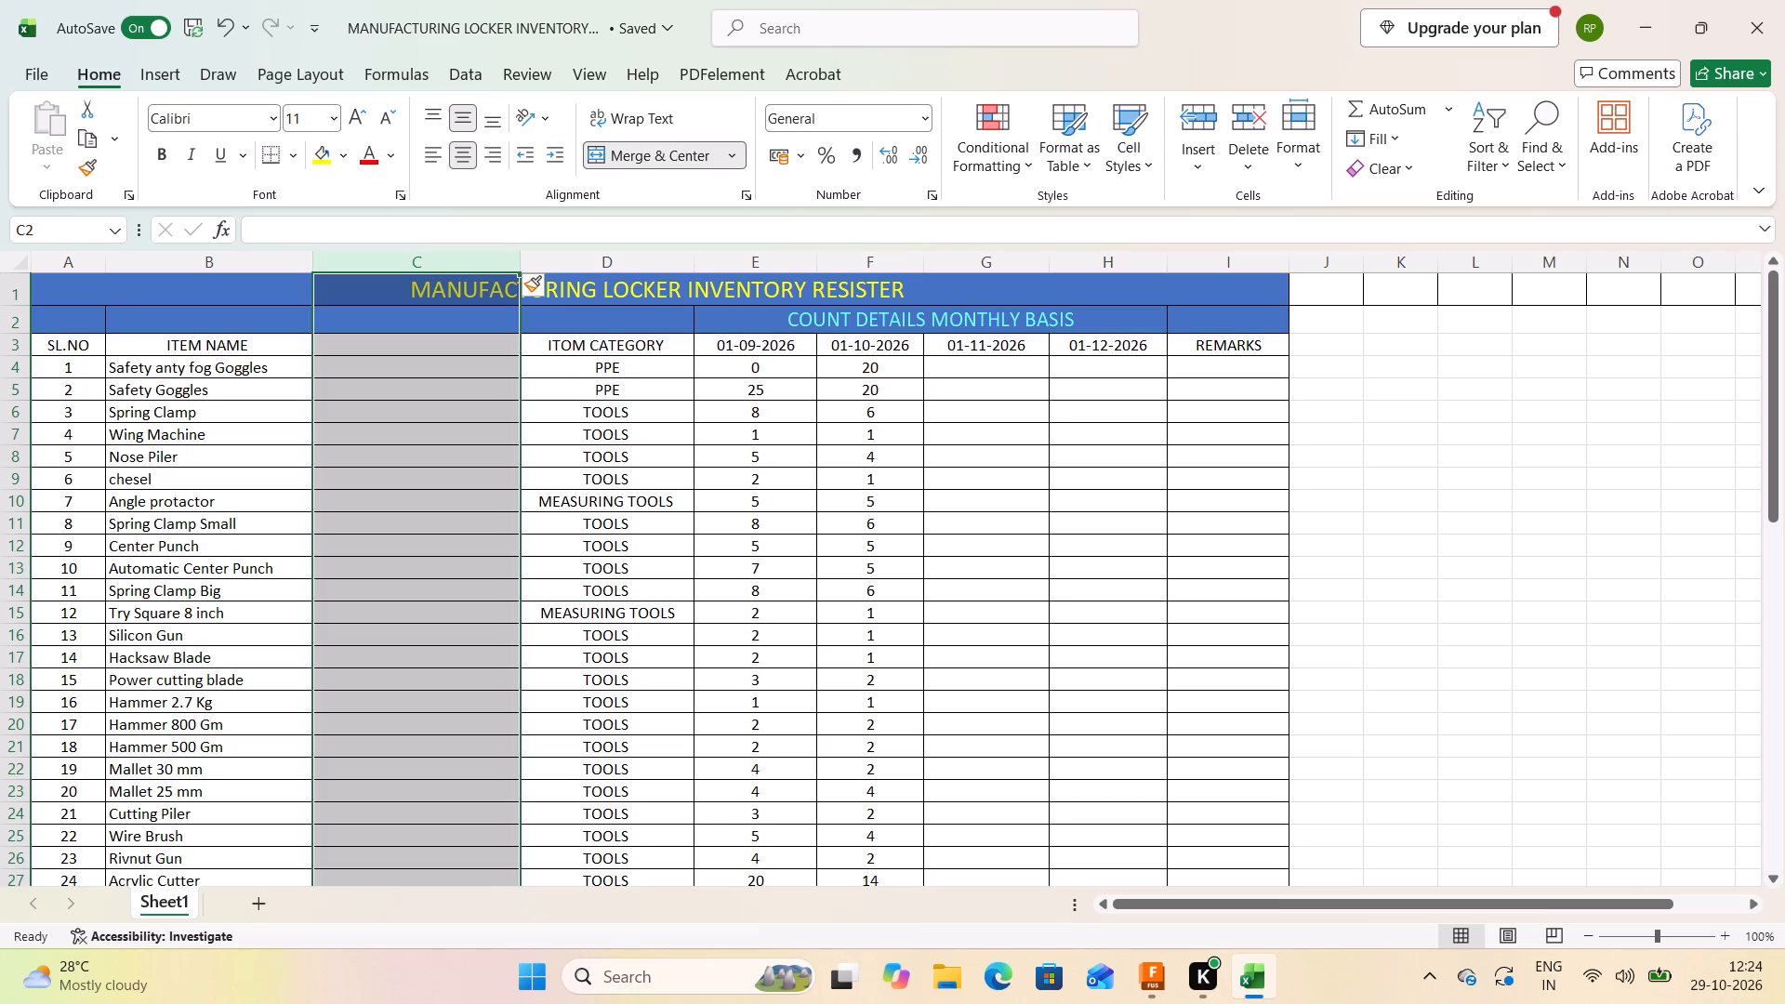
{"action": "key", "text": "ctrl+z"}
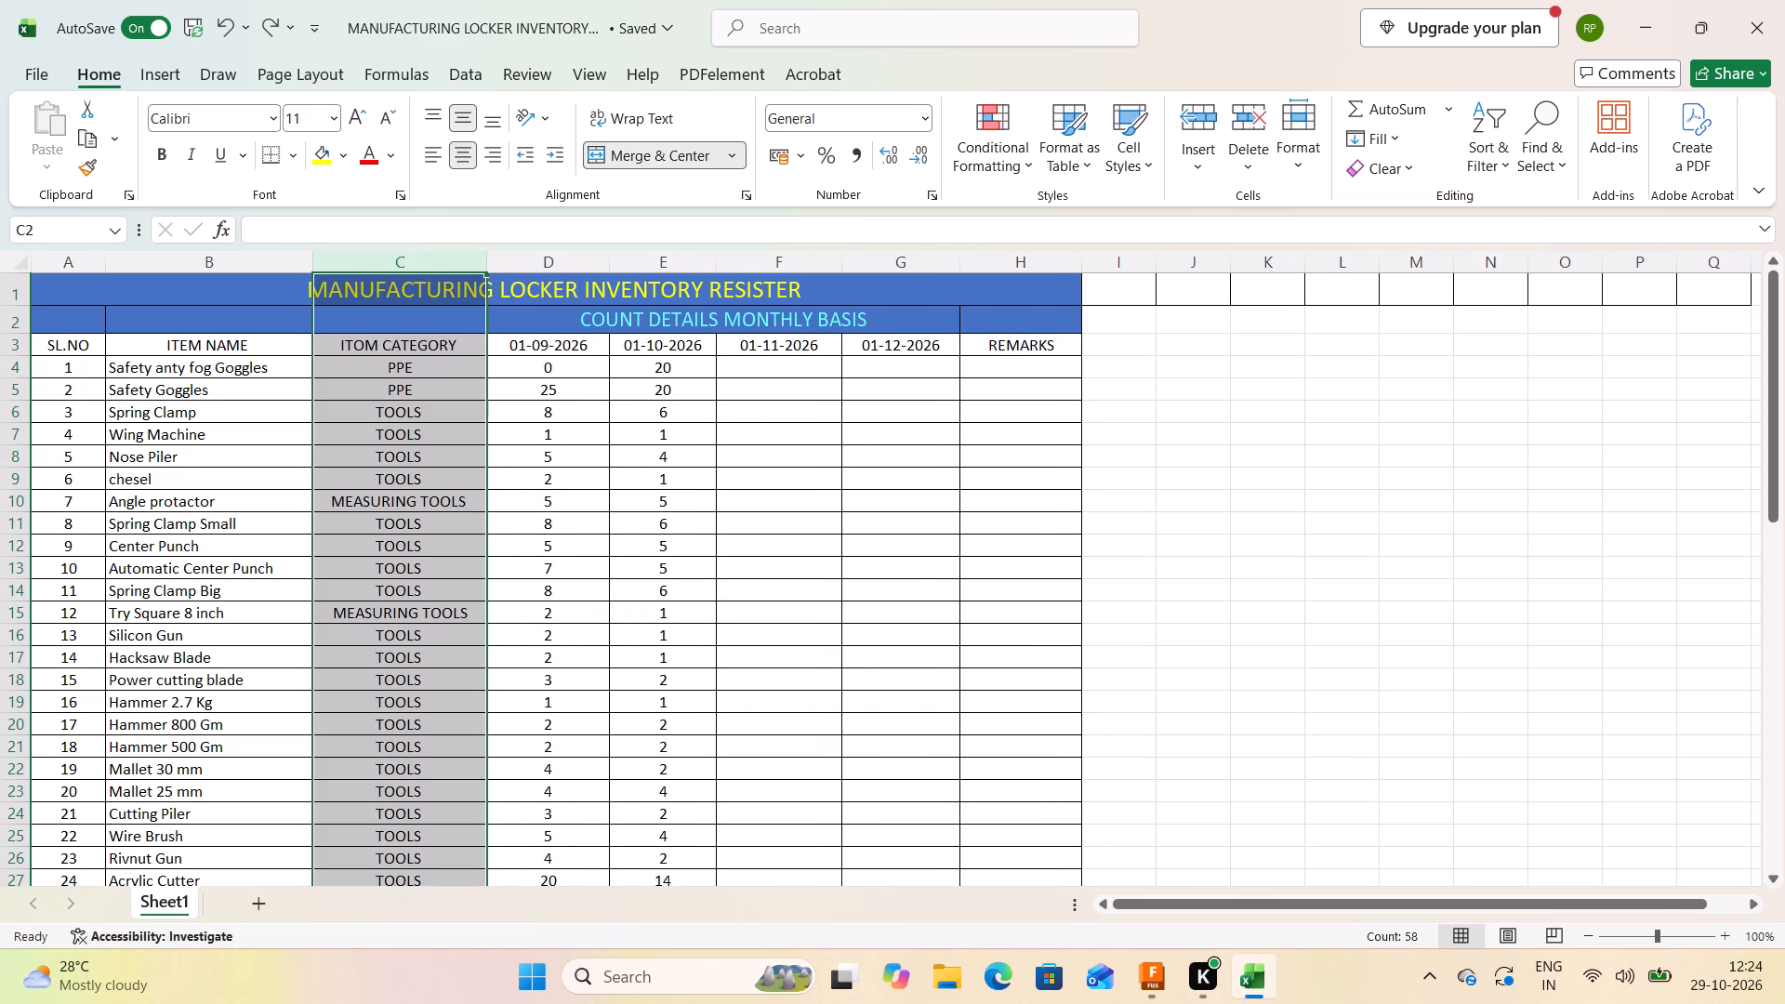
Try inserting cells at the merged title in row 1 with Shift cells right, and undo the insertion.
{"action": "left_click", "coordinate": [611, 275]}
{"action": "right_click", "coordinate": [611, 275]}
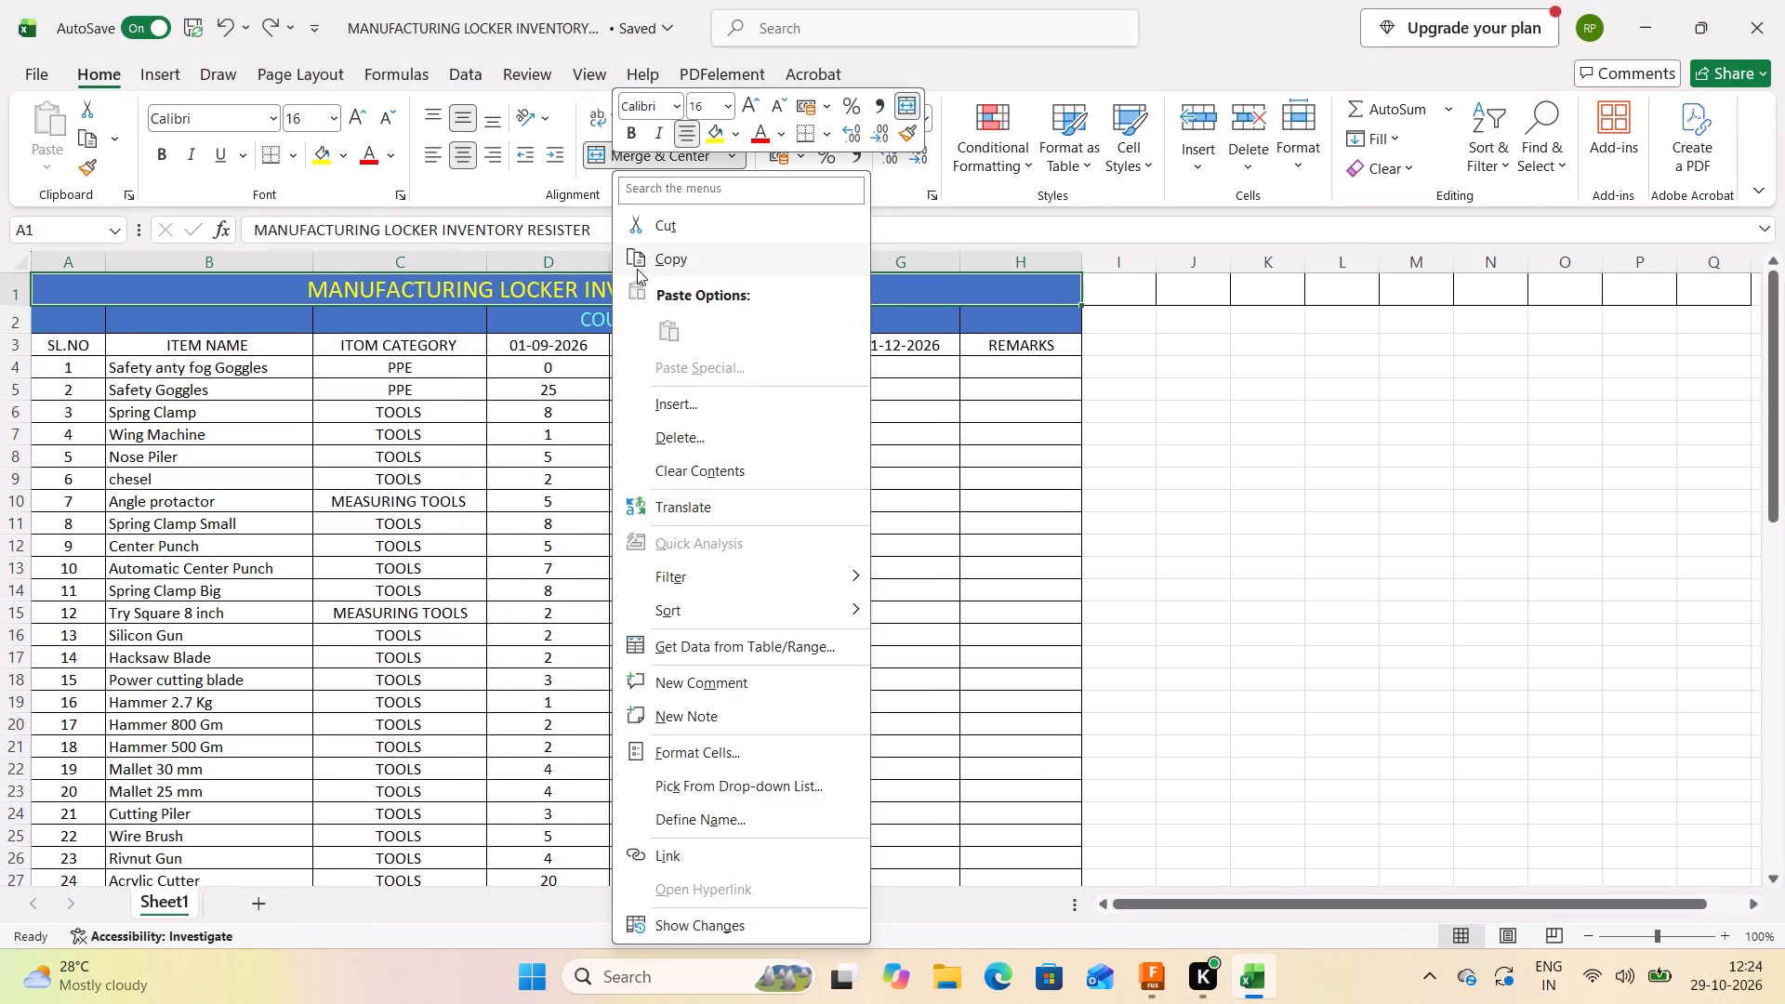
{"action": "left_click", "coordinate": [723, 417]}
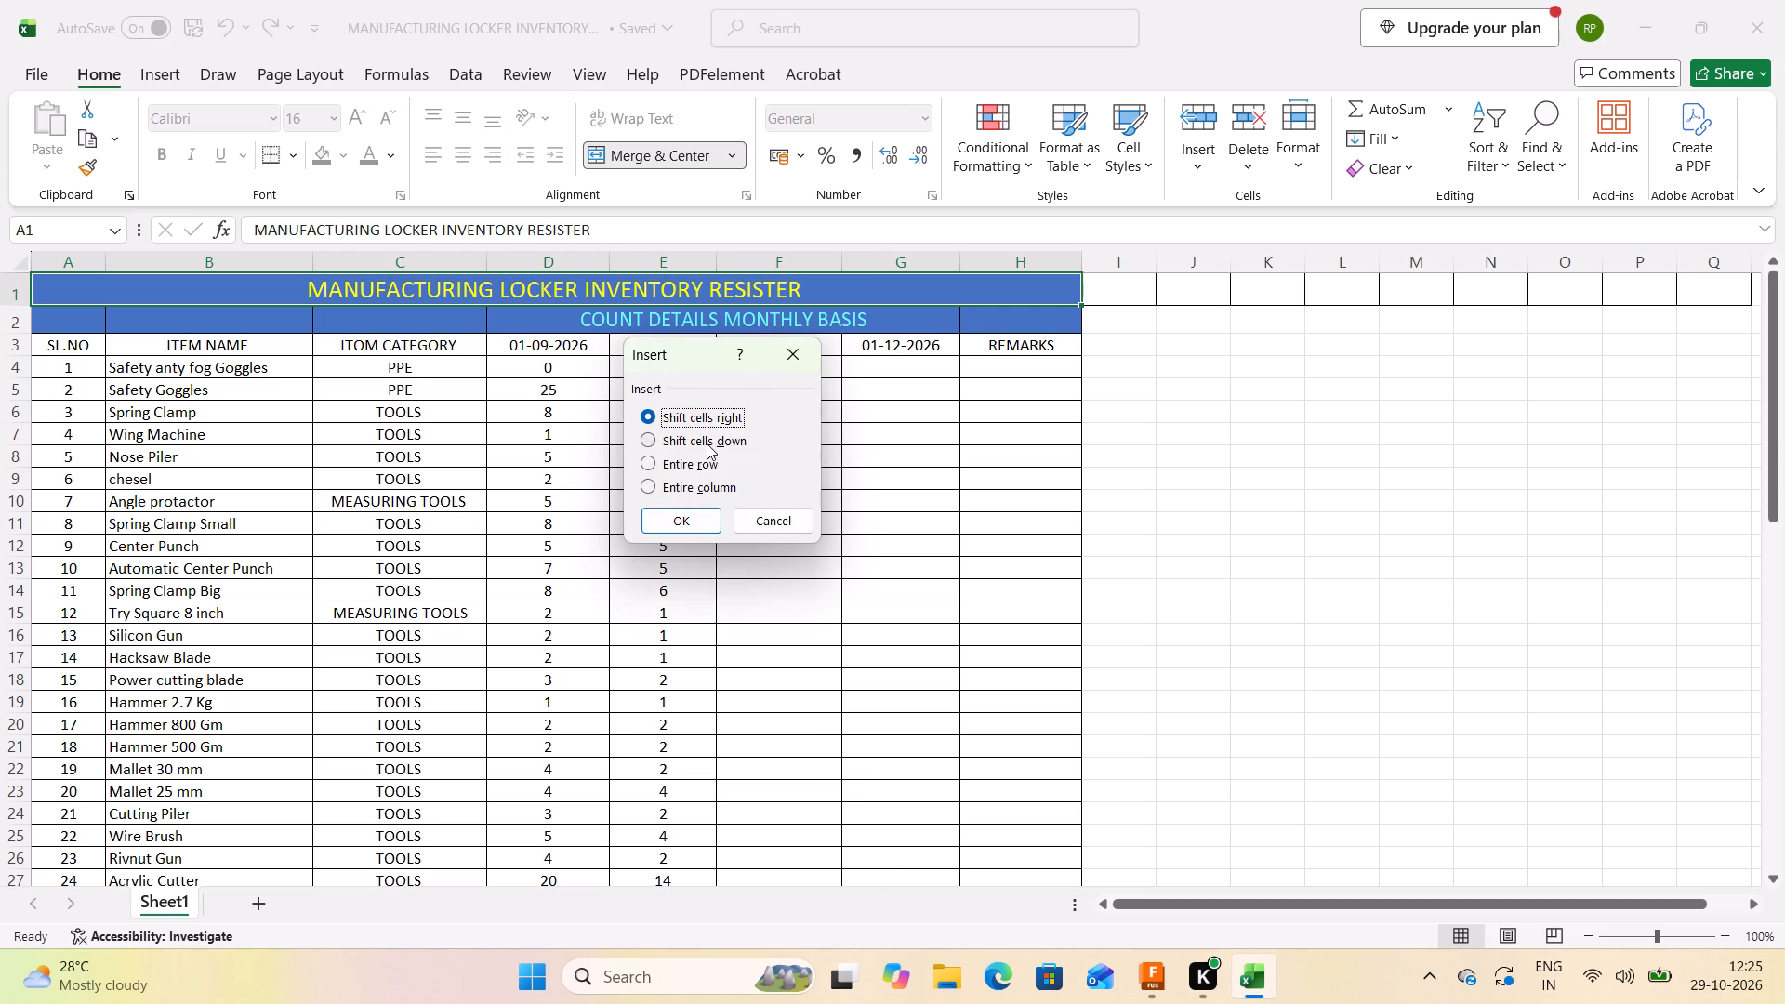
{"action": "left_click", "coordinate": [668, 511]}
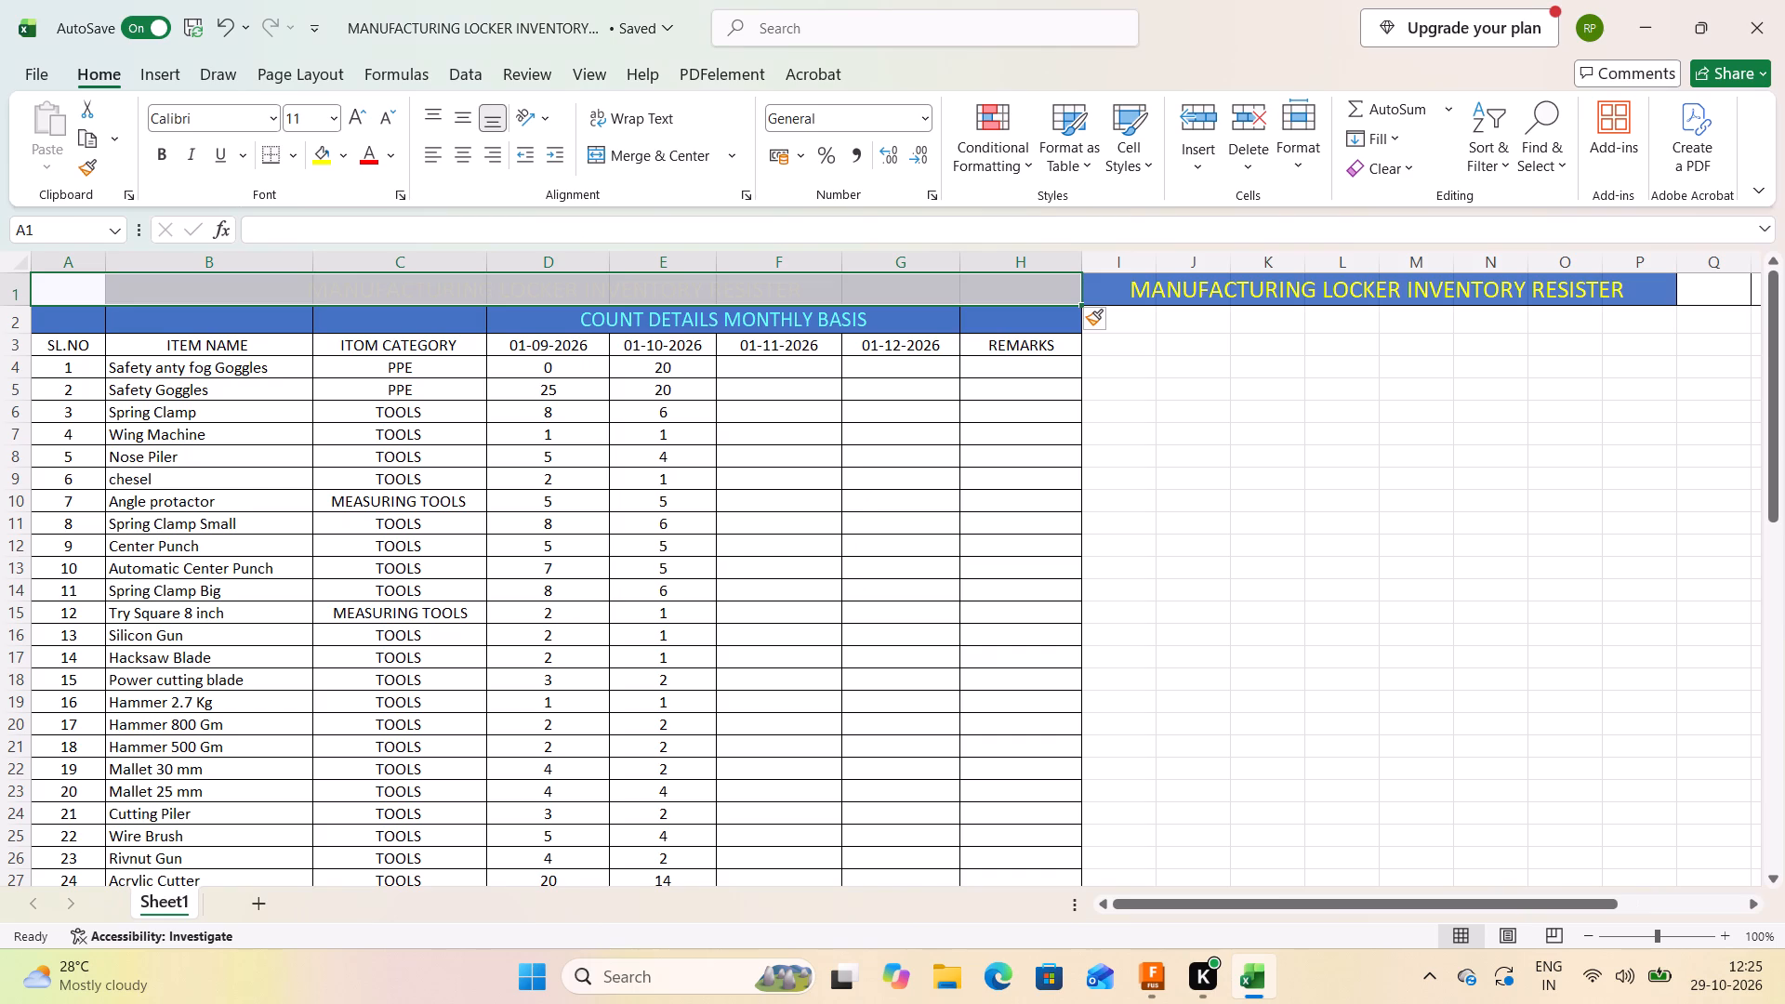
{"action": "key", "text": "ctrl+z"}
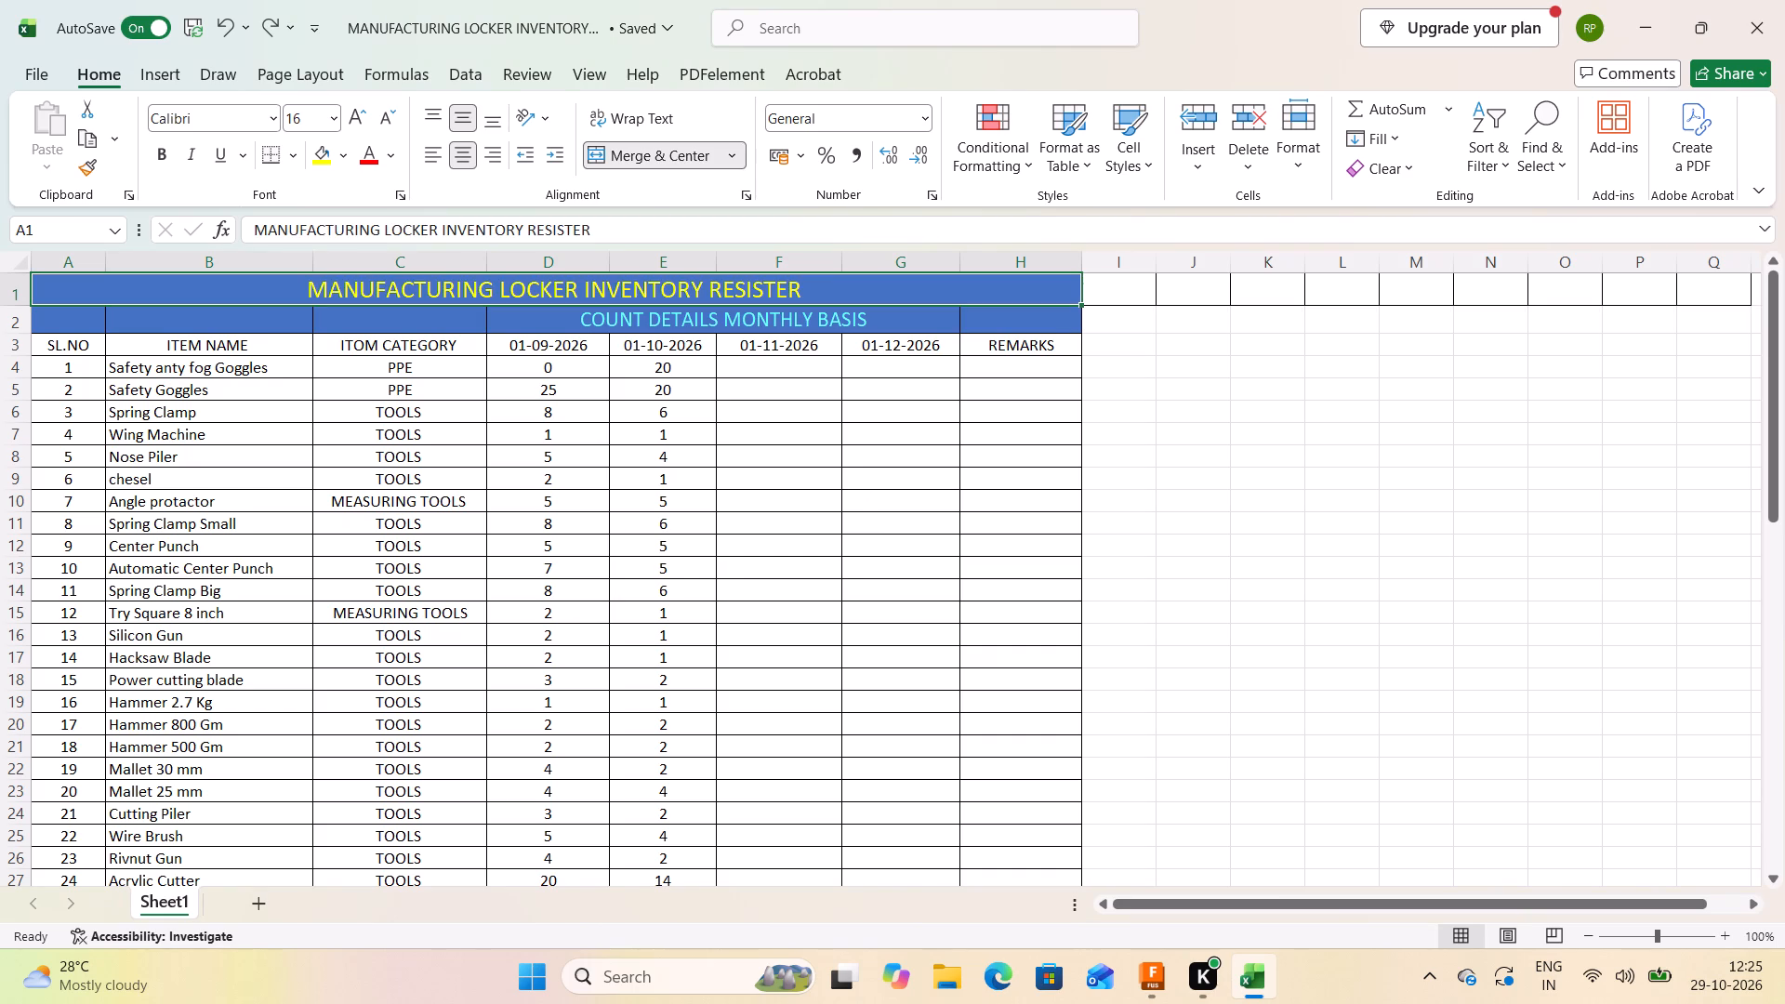
Insert a blank column D between the ITOM CATEGORY column and the 01-09-2026 column.
{"action": "right_click", "coordinate": [608, 263]}
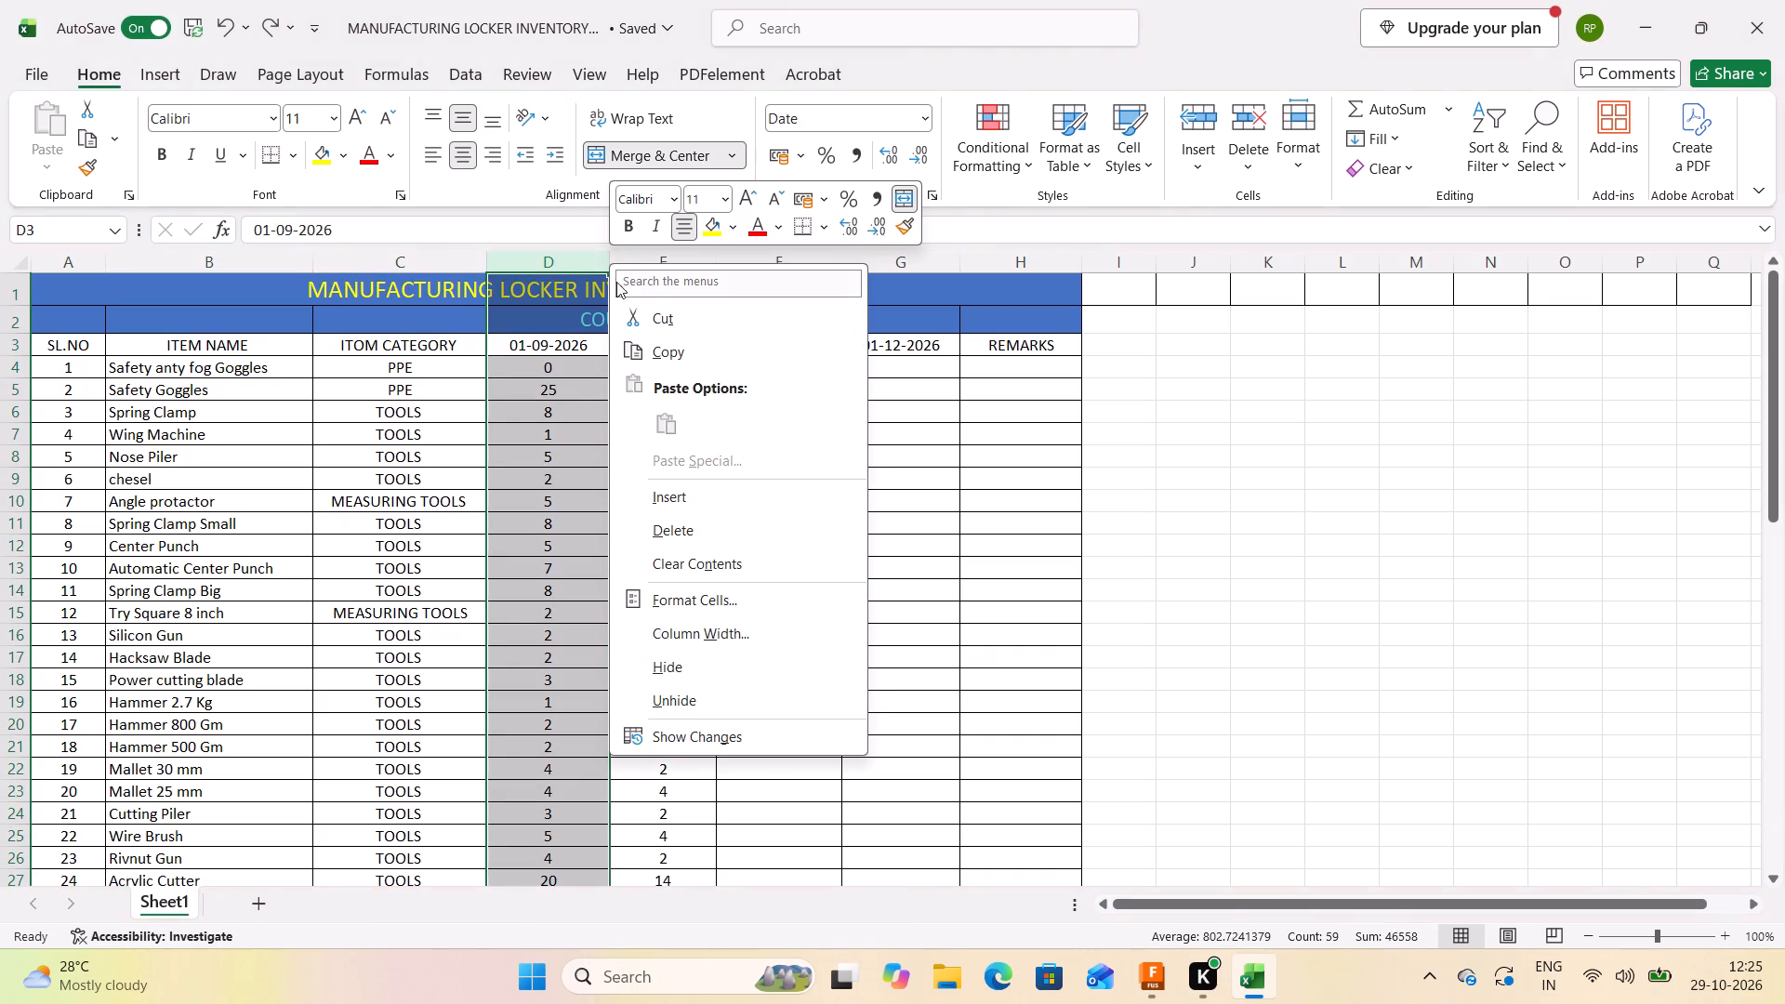
{"action": "left_click", "coordinate": [676, 498]}
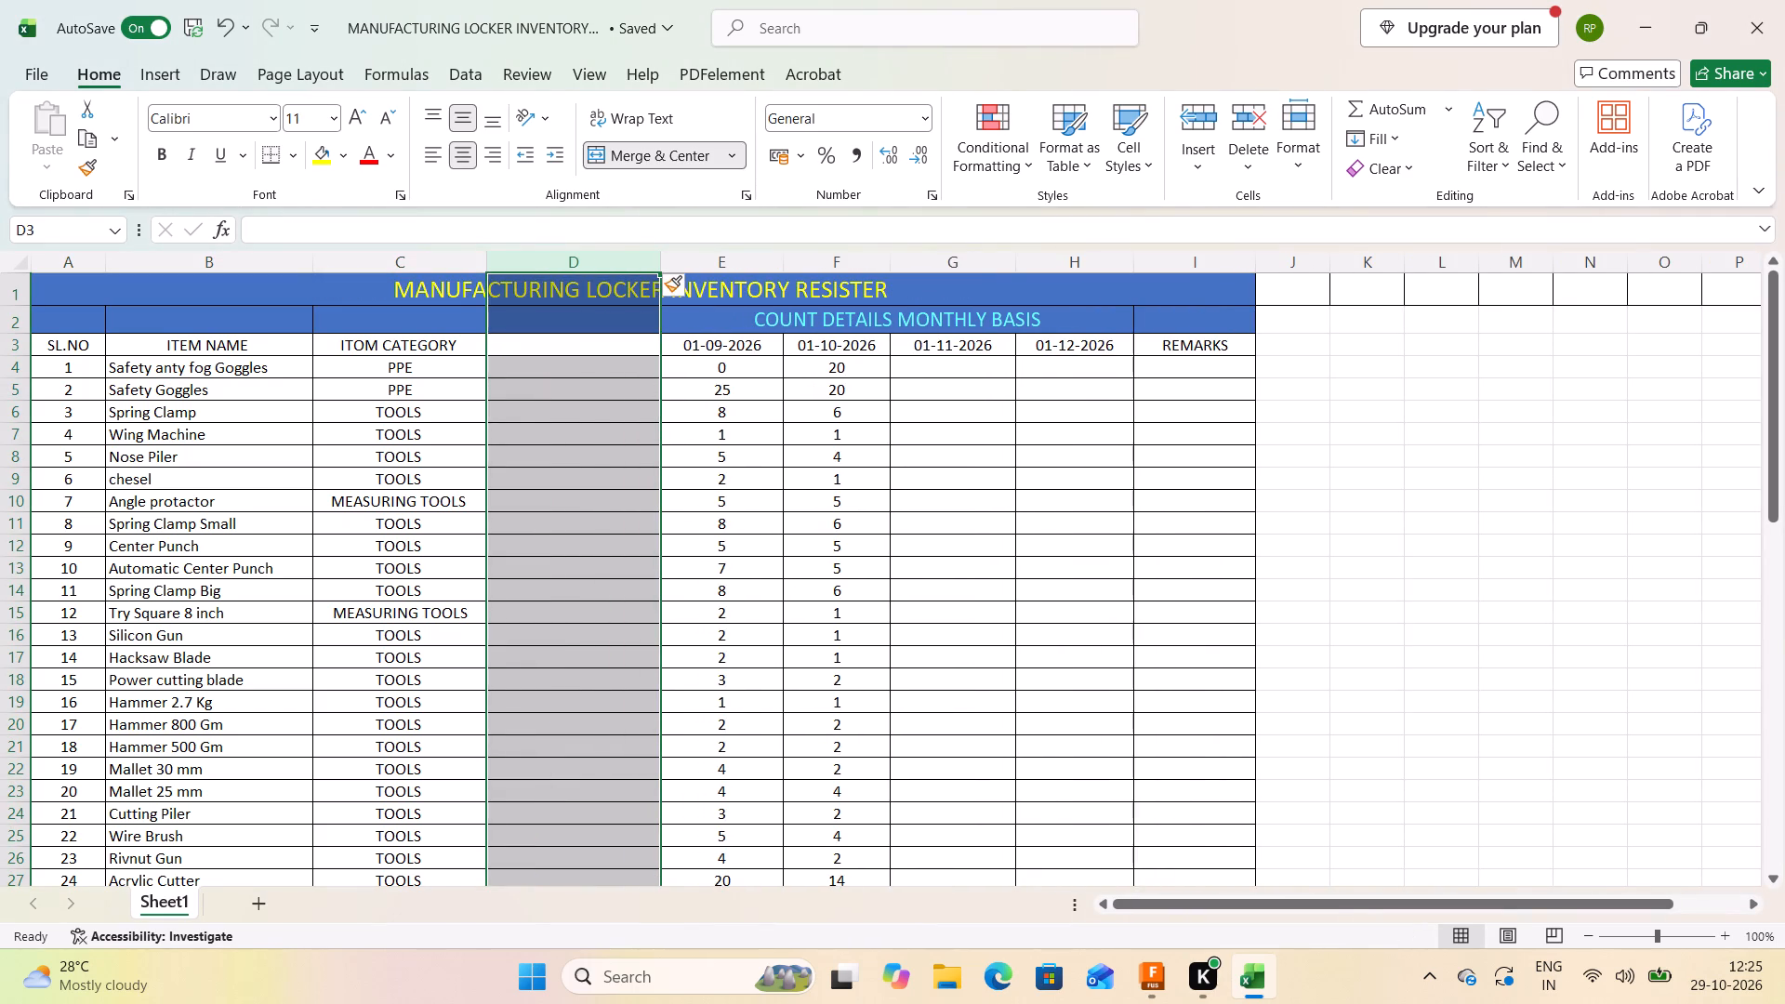
{"action": "left_click", "coordinate": [590, 353]}
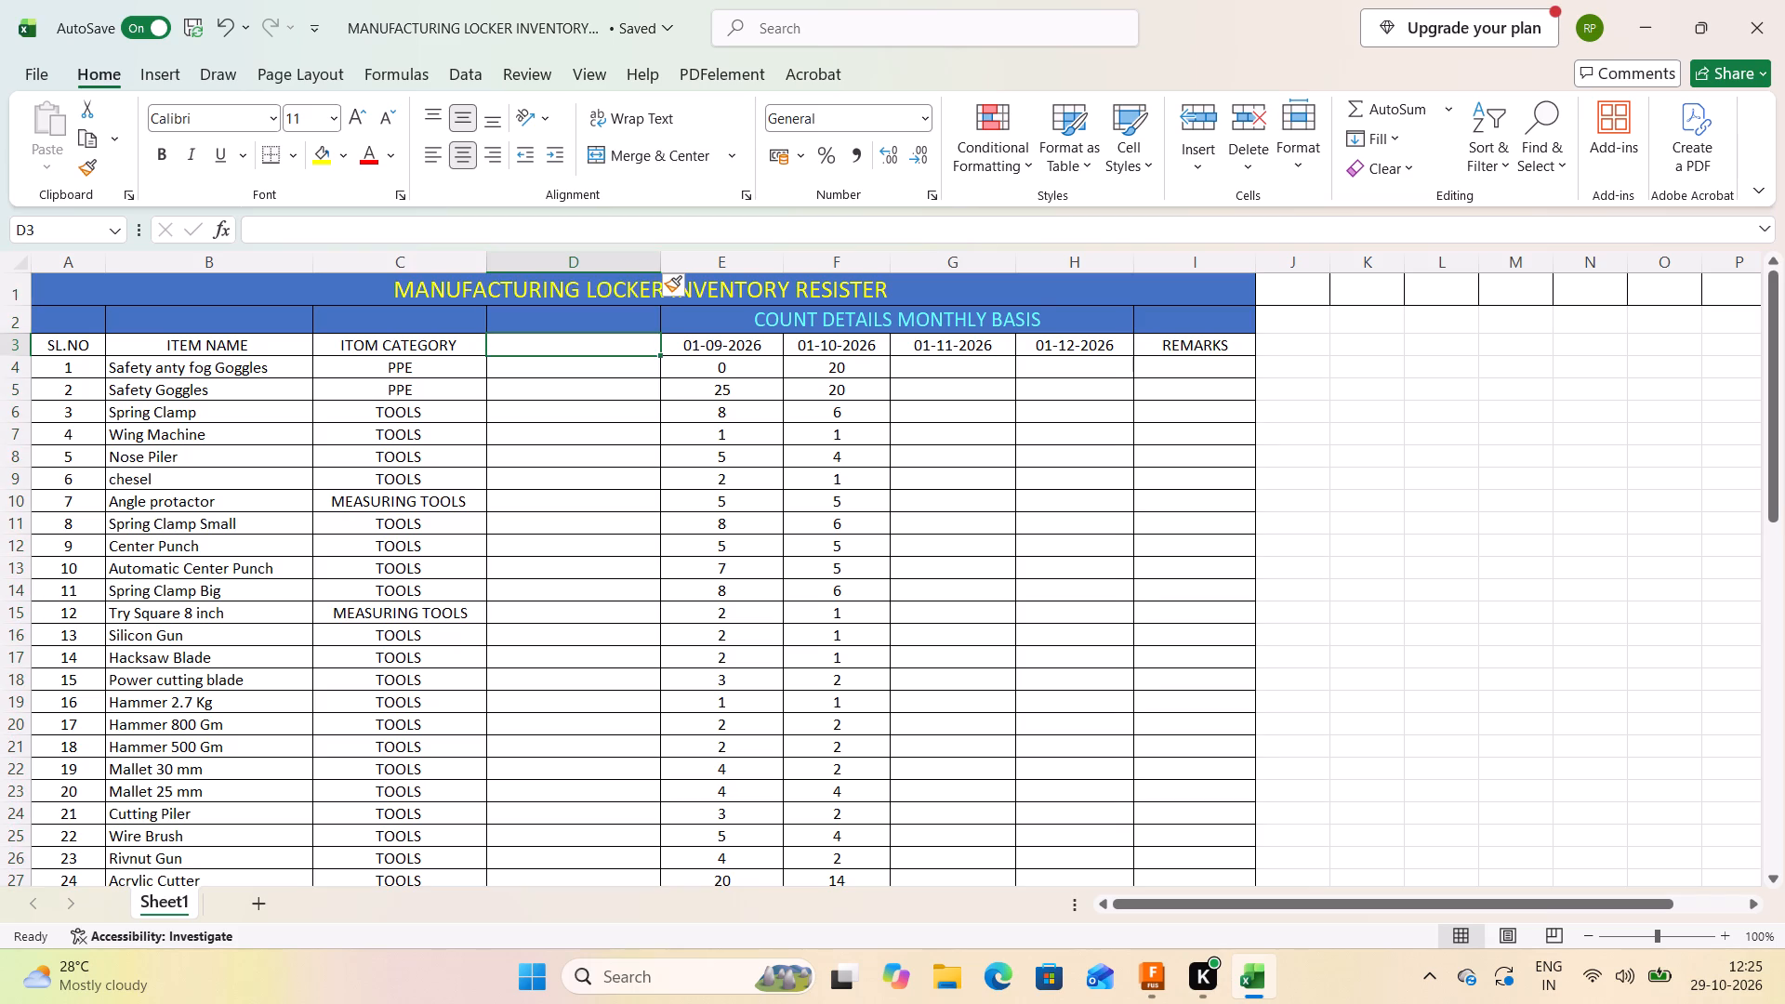
Merge and center row 2 across A2 to I2 so COUNT DETAILS MONTHLY BASIS spans the full table width.
{"action": "left_click_drag", "start_coordinate": [147, 321], "coordinate": [166, 320]}
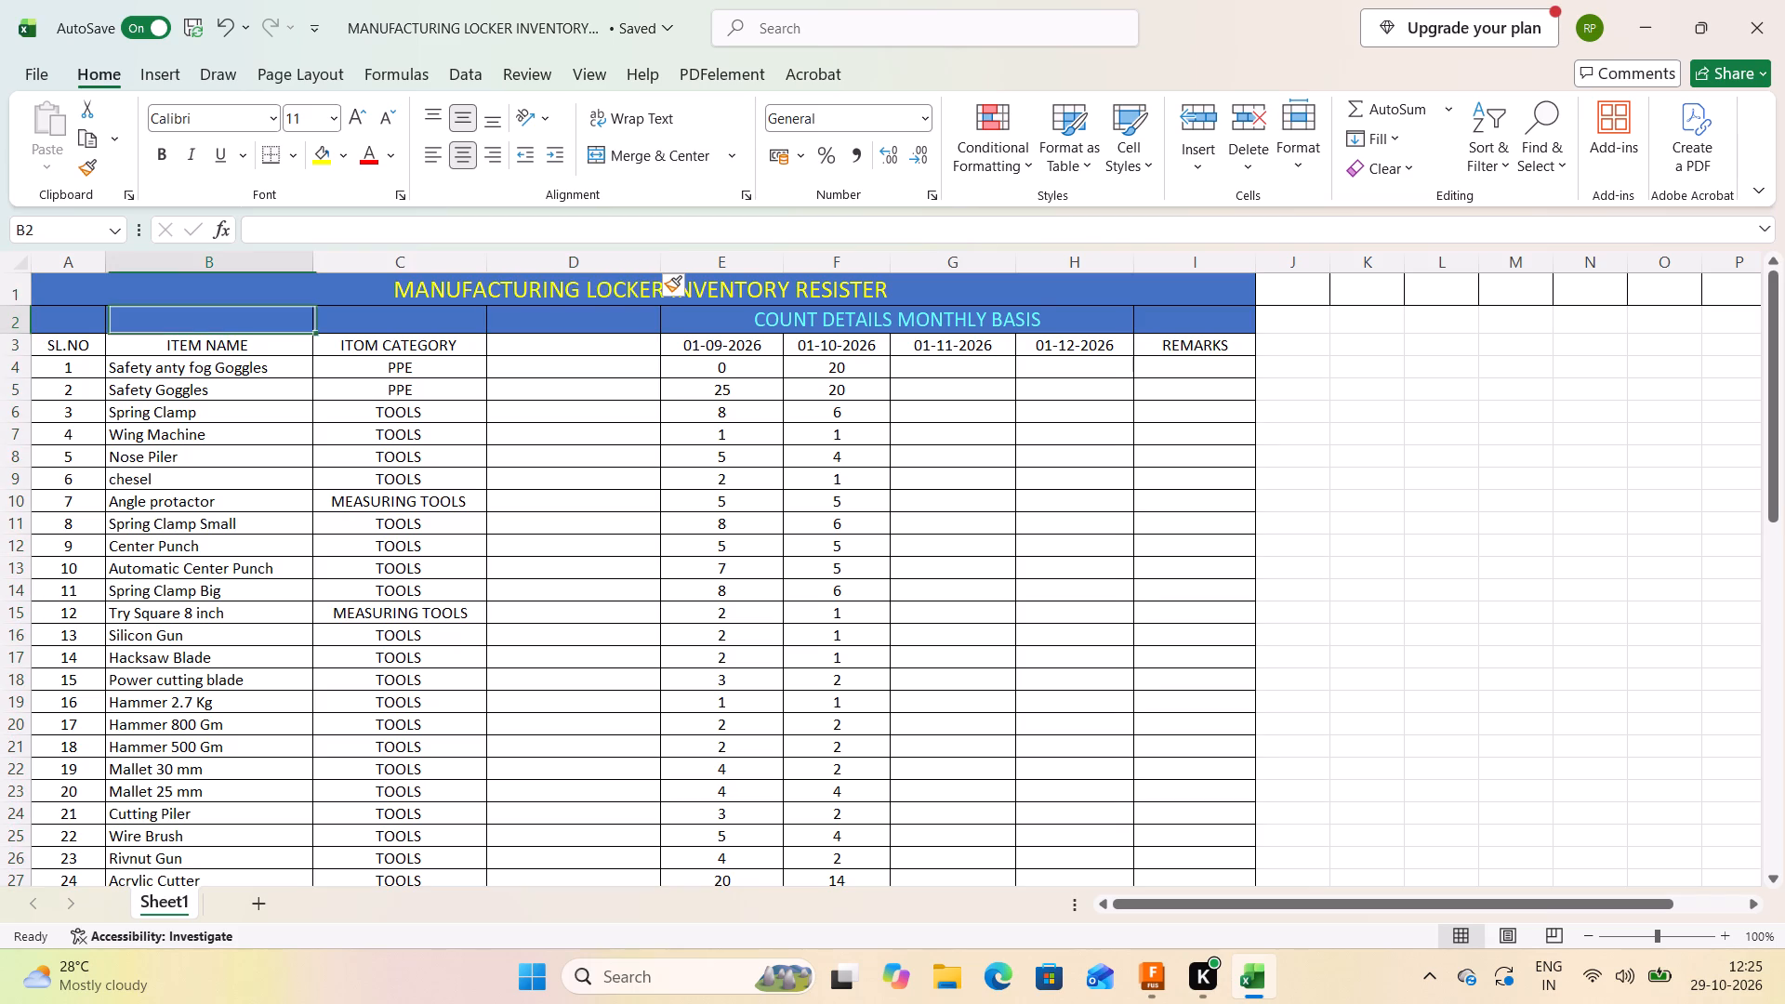
{"action": "left_click_drag", "start_coordinate": [89, 319], "coordinate": [1131, 320]}
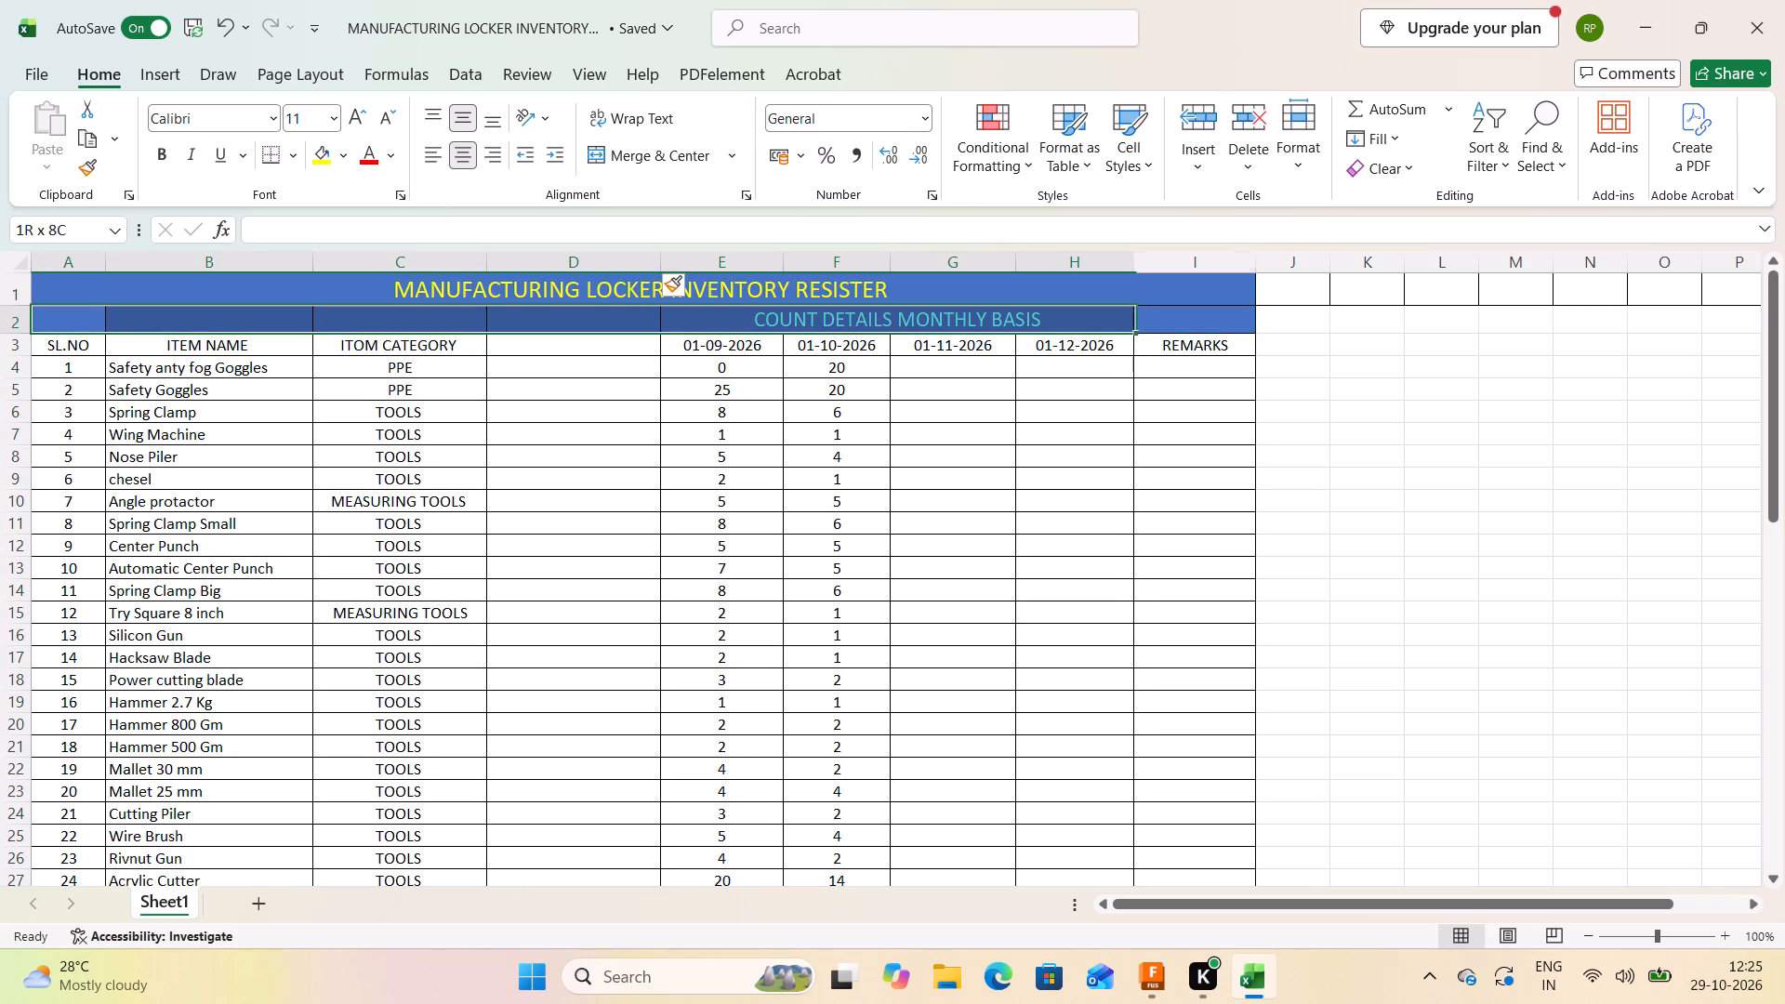
{"action": "left_click_drag", "start_coordinate": [1131, 320], "coordinate": [1167, 318]}
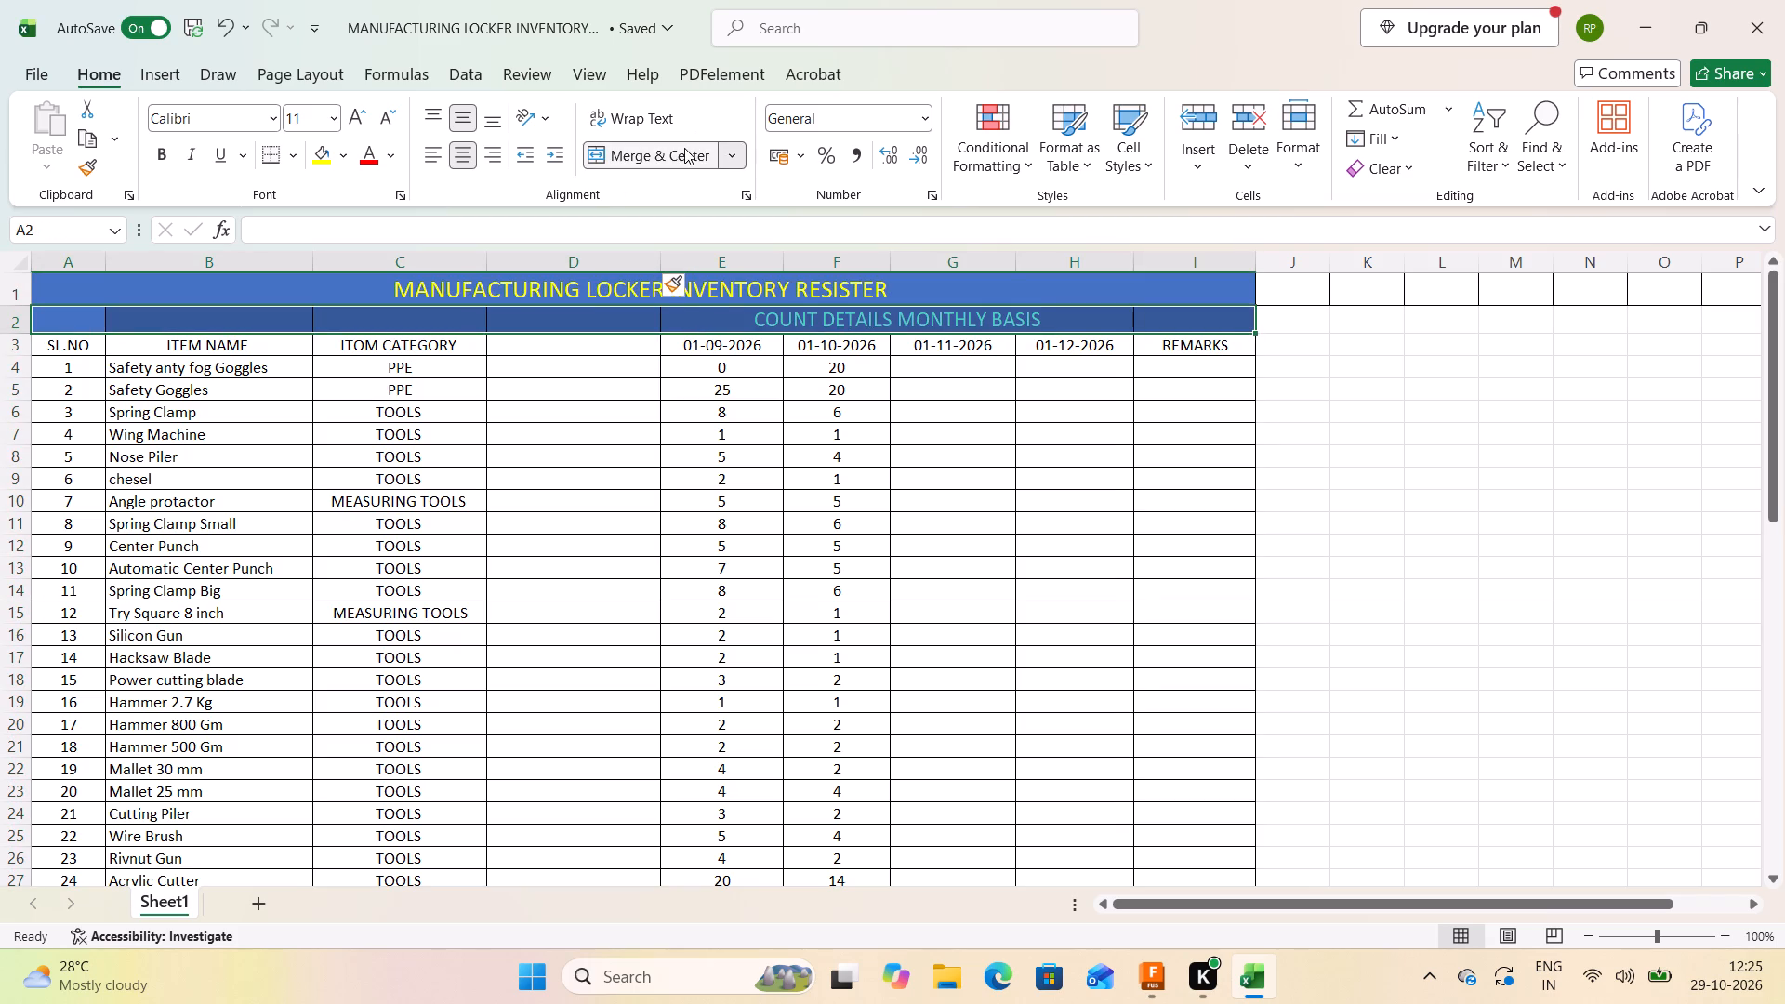
{"action": "left_click", "coordinate": [684, 148]}
{"action": "left_click", "coordinate": [641, 164]}
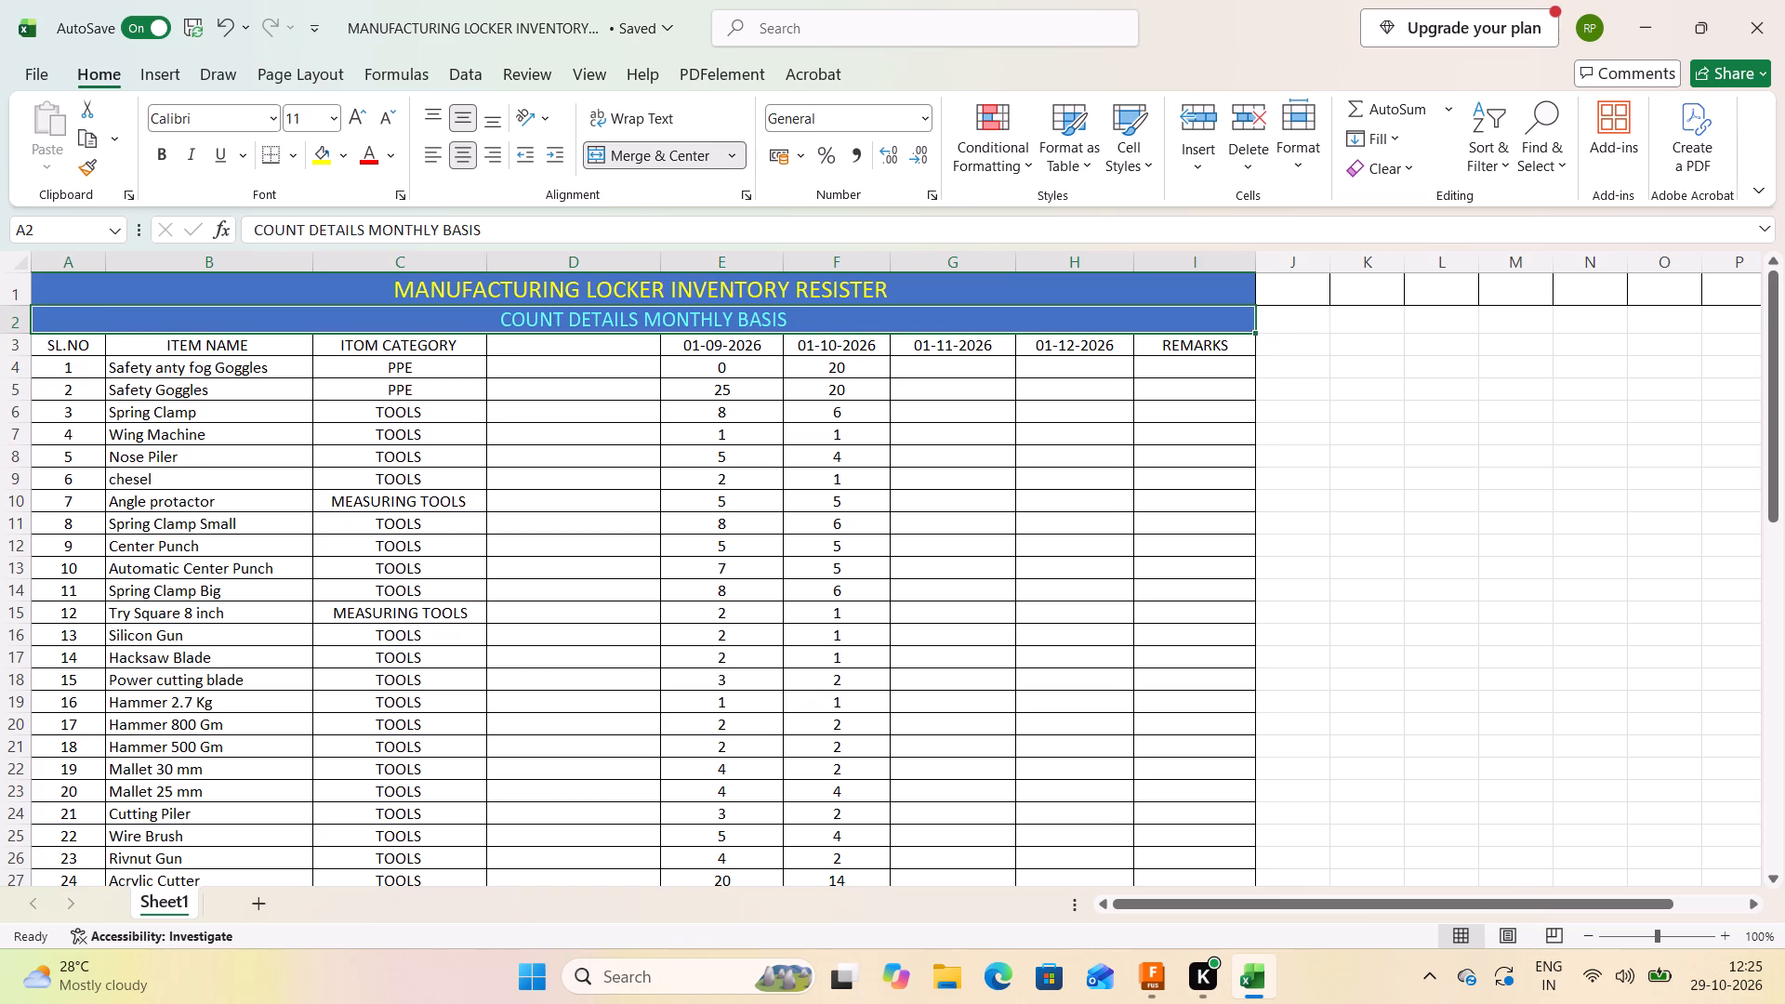
{"action": "left_click", "coordinate": [581, 344]}
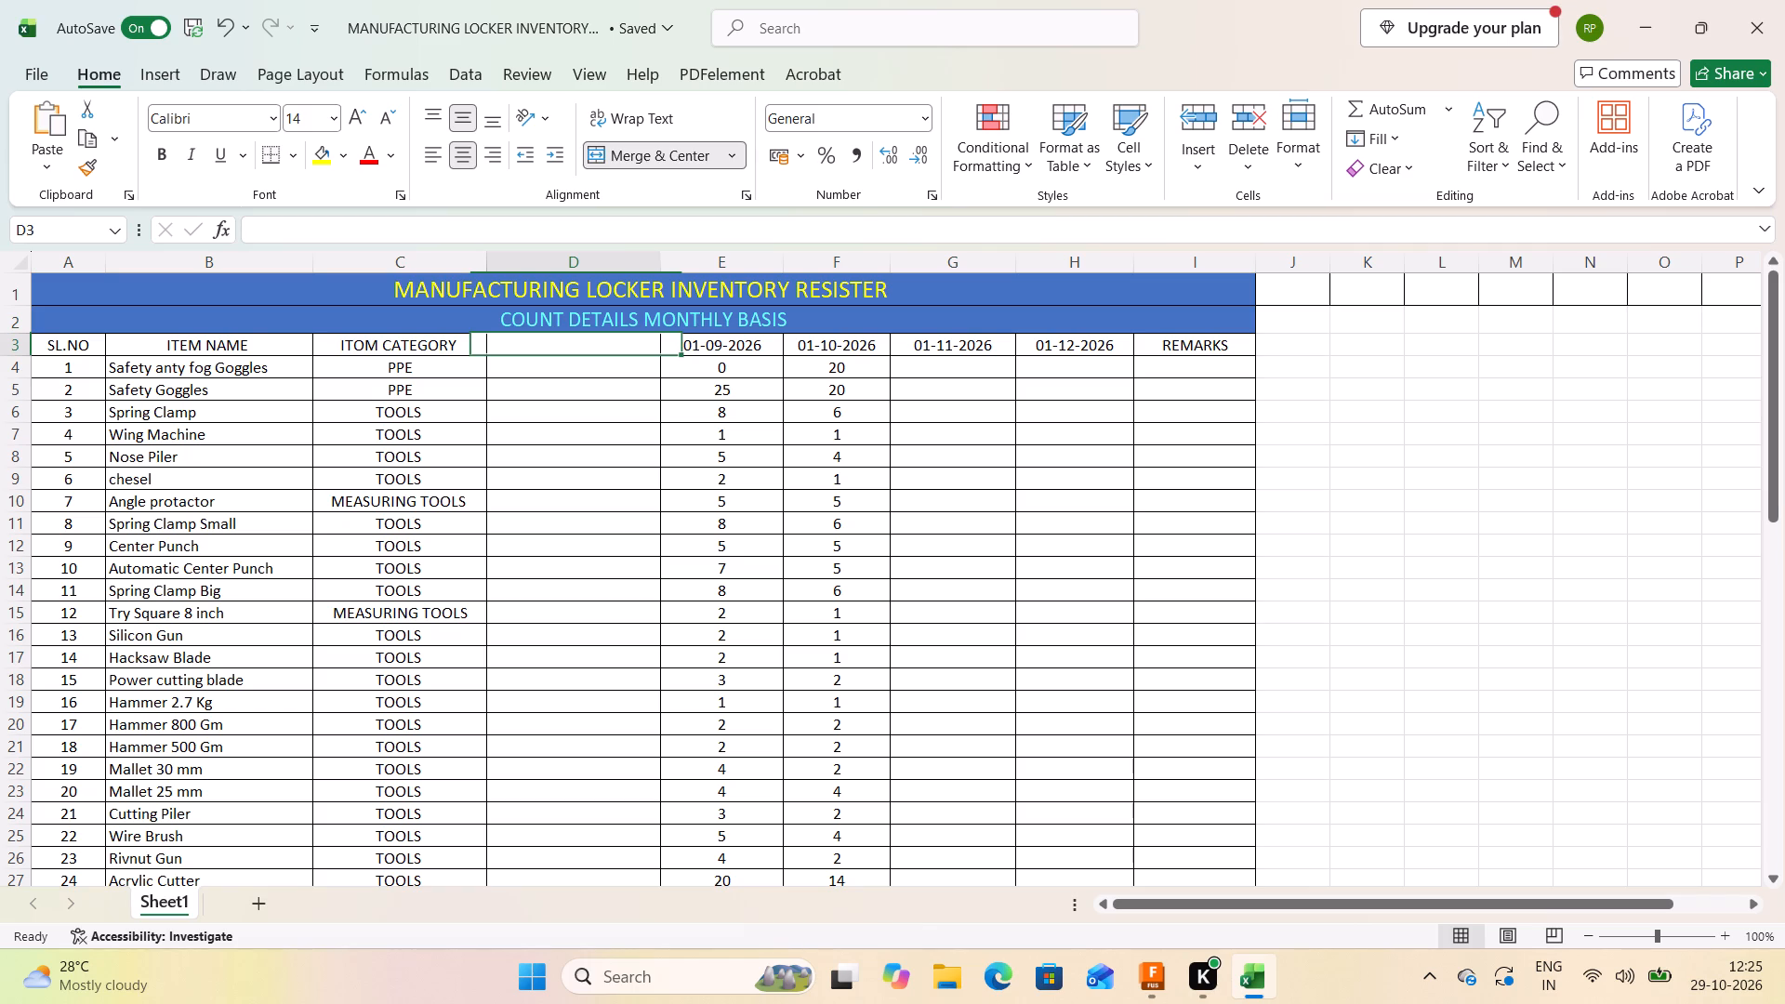
Pad the COUNT DETAILS MONTHLY BASIS subheading in row 2 with leading spaces so it sits over the date columns.
{"action": "left_click", "coordinate": [501, 323]}
{"action": "triple_click", "coordinate": [500, 322]}
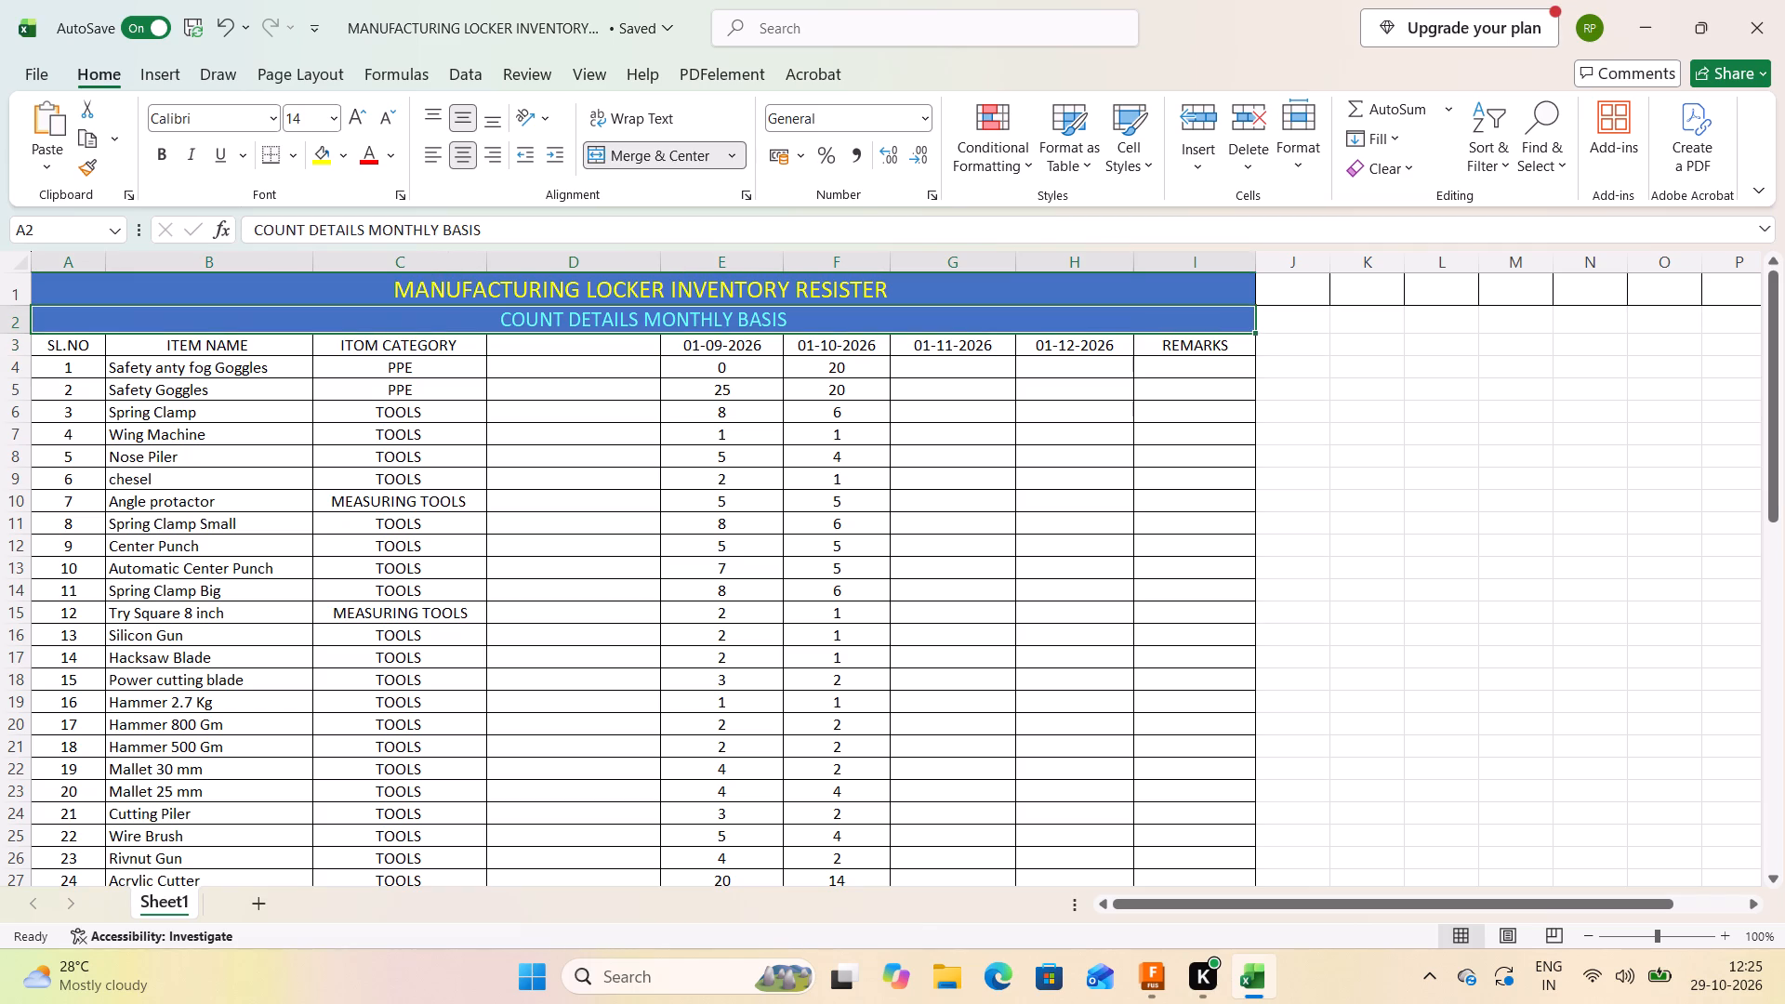
{"action": "key", "text": "space"}
{"action": "key", "text": "space"}
{"action": "key", "text": "space"}
{"action": "key", "text": "space"}
{"action": "key", "text": "space"}
{"action": "key", "text": "space"}
{"action": "key", "text": "space"}
{"action": "key", "text": "space"}
{"action": "key", "text": "space"}
{"action": "key", "text": "space"}
{"action": "key", "text": "space"}
{"action": "key", "text": "space"}
{"action": "key", "text": "space"}
{"action": "key", "text": "space"}
{"action": "key", "text": "space"}
{"action": "key", "text": "space"}
{"action": "key", "text": "space"}
{"action": "key", "text": "space"}
{"action": "key", "text": "space"}
{"action": "key", "text": "space"}
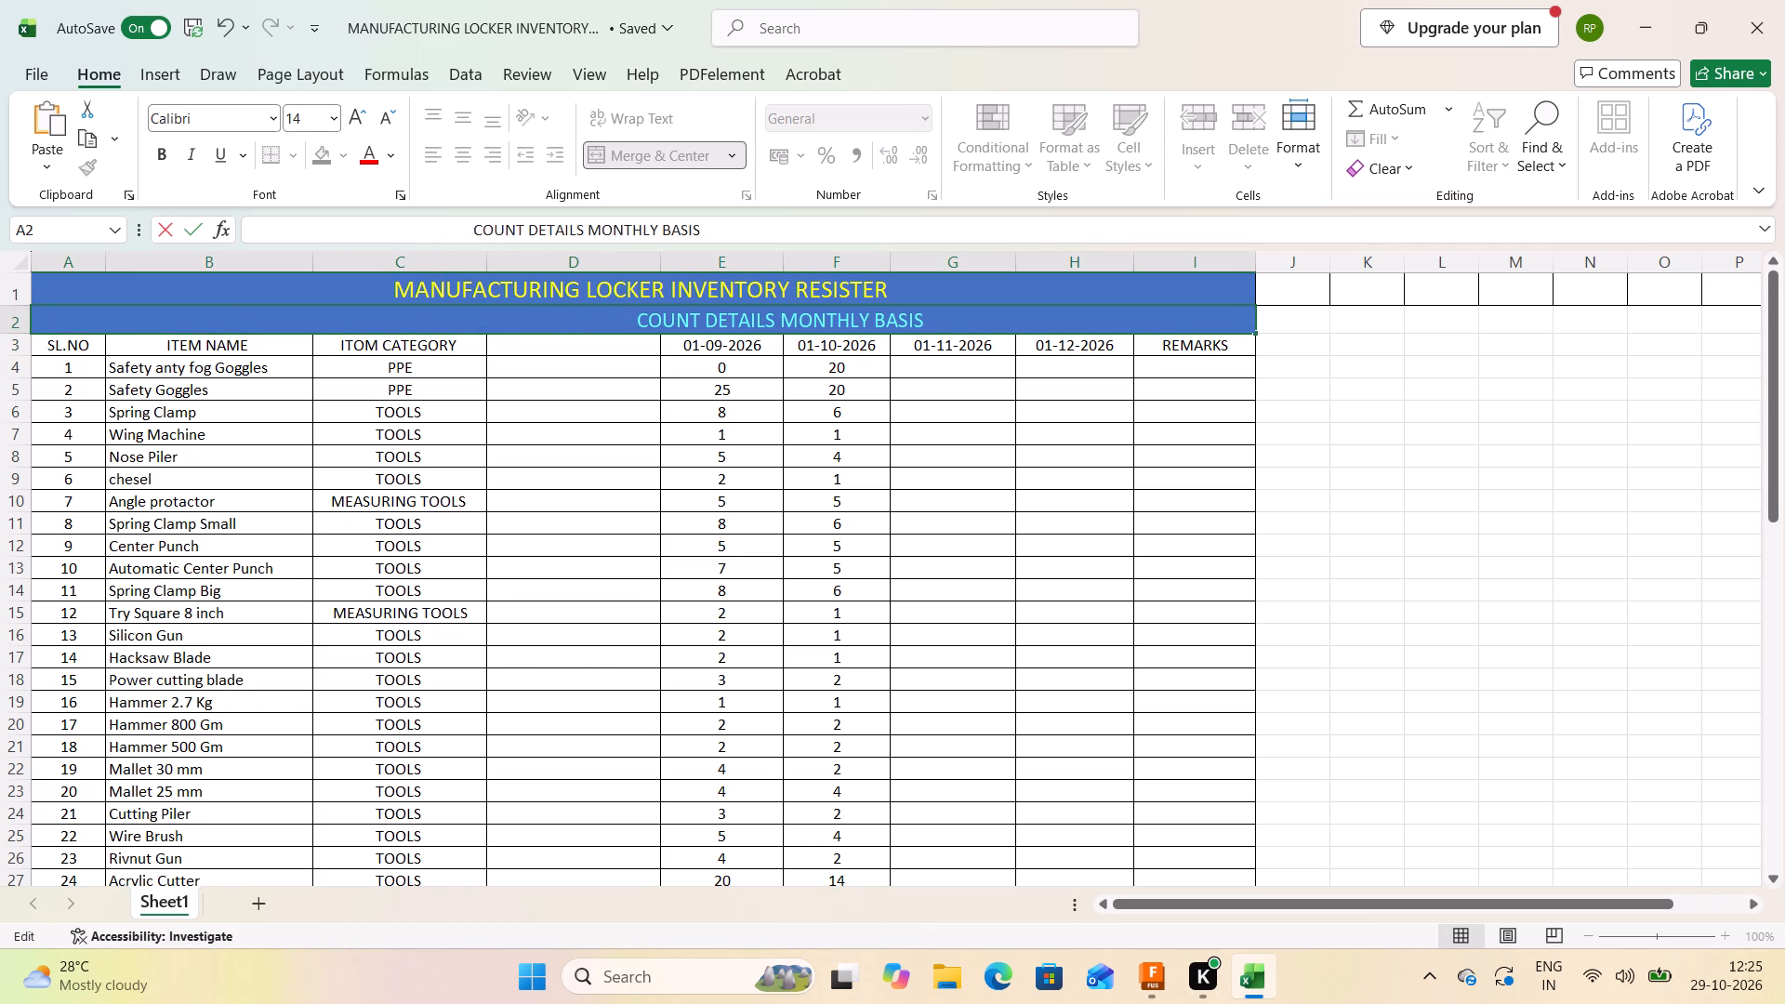
{"action": "key", "text": "space"}
{"action": "key", "text": "space"}
{"action": "key", "text": "space"}
{"action": "key", "text": "space"}
{"action": "key", "text": "space"}
{"action": "key", "text": "space"}
{"action": "key", "text": "space"}
{"action": "key", "text": "space"}
{"action": "key", "text": "space"}
{"action": "key", "text": "space"}
{"action": "key", "text": "space"}
{"action": "key", "text": "space"}
{"action": "key", "text": "space"}
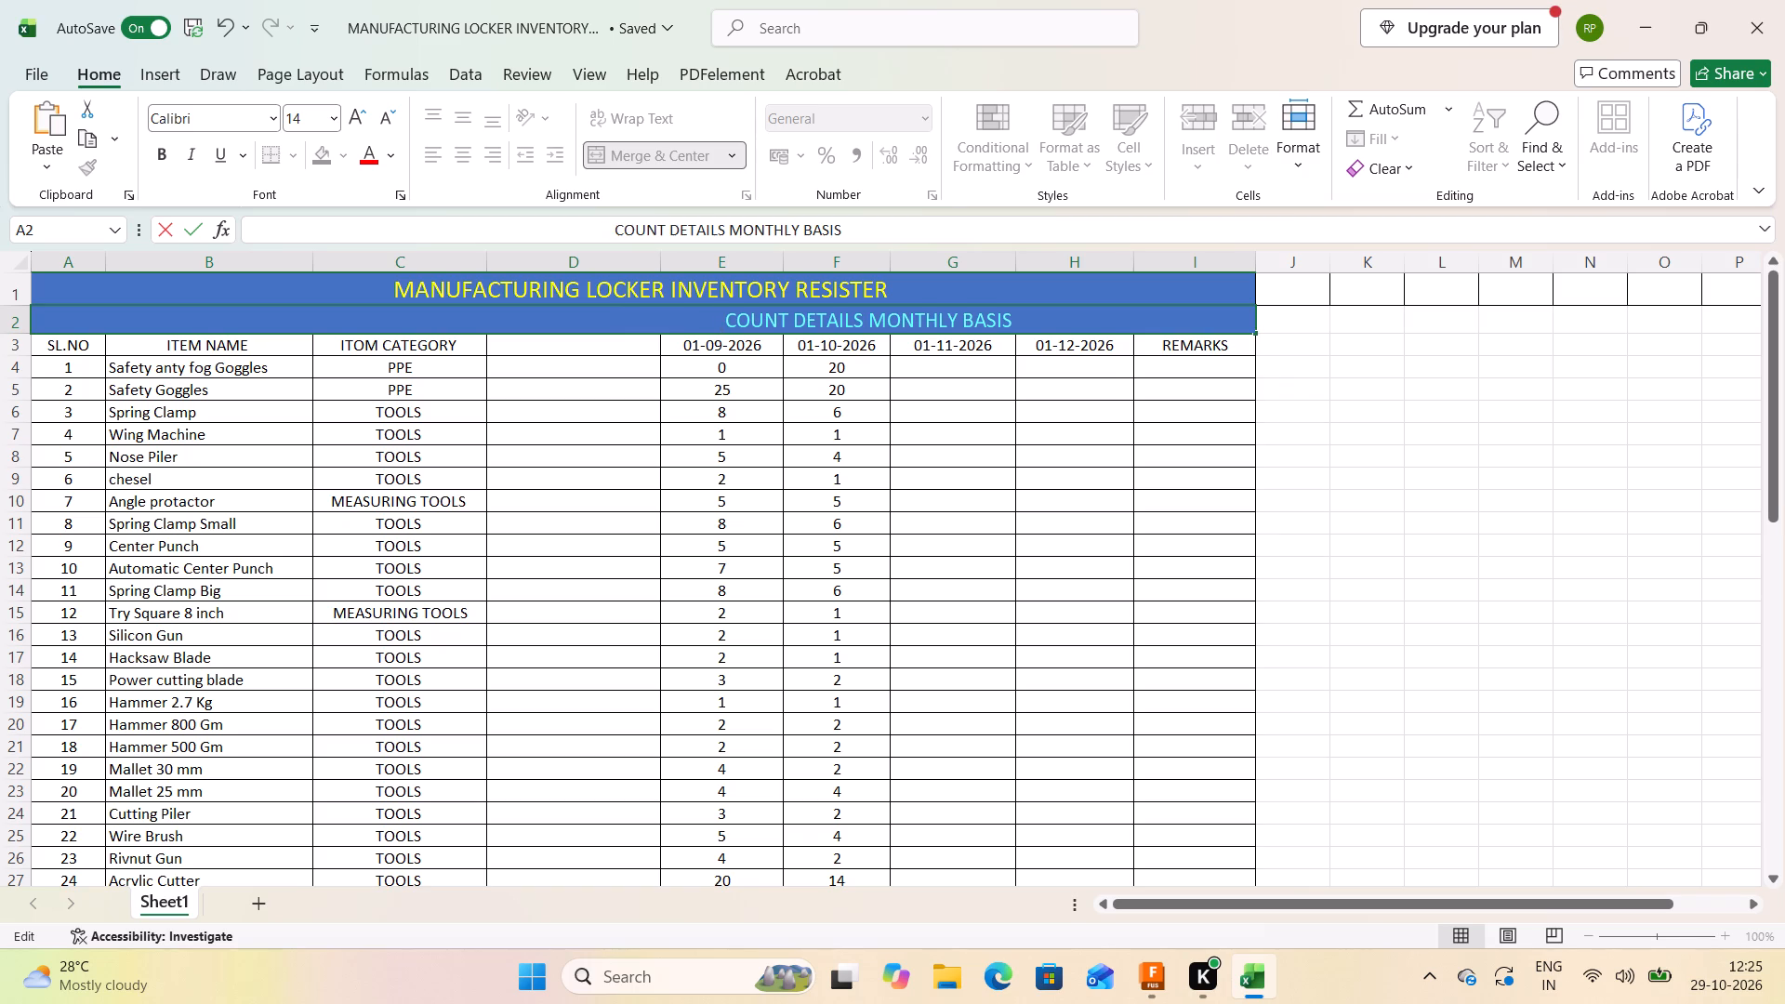
{"action": "key", "text": "space"}
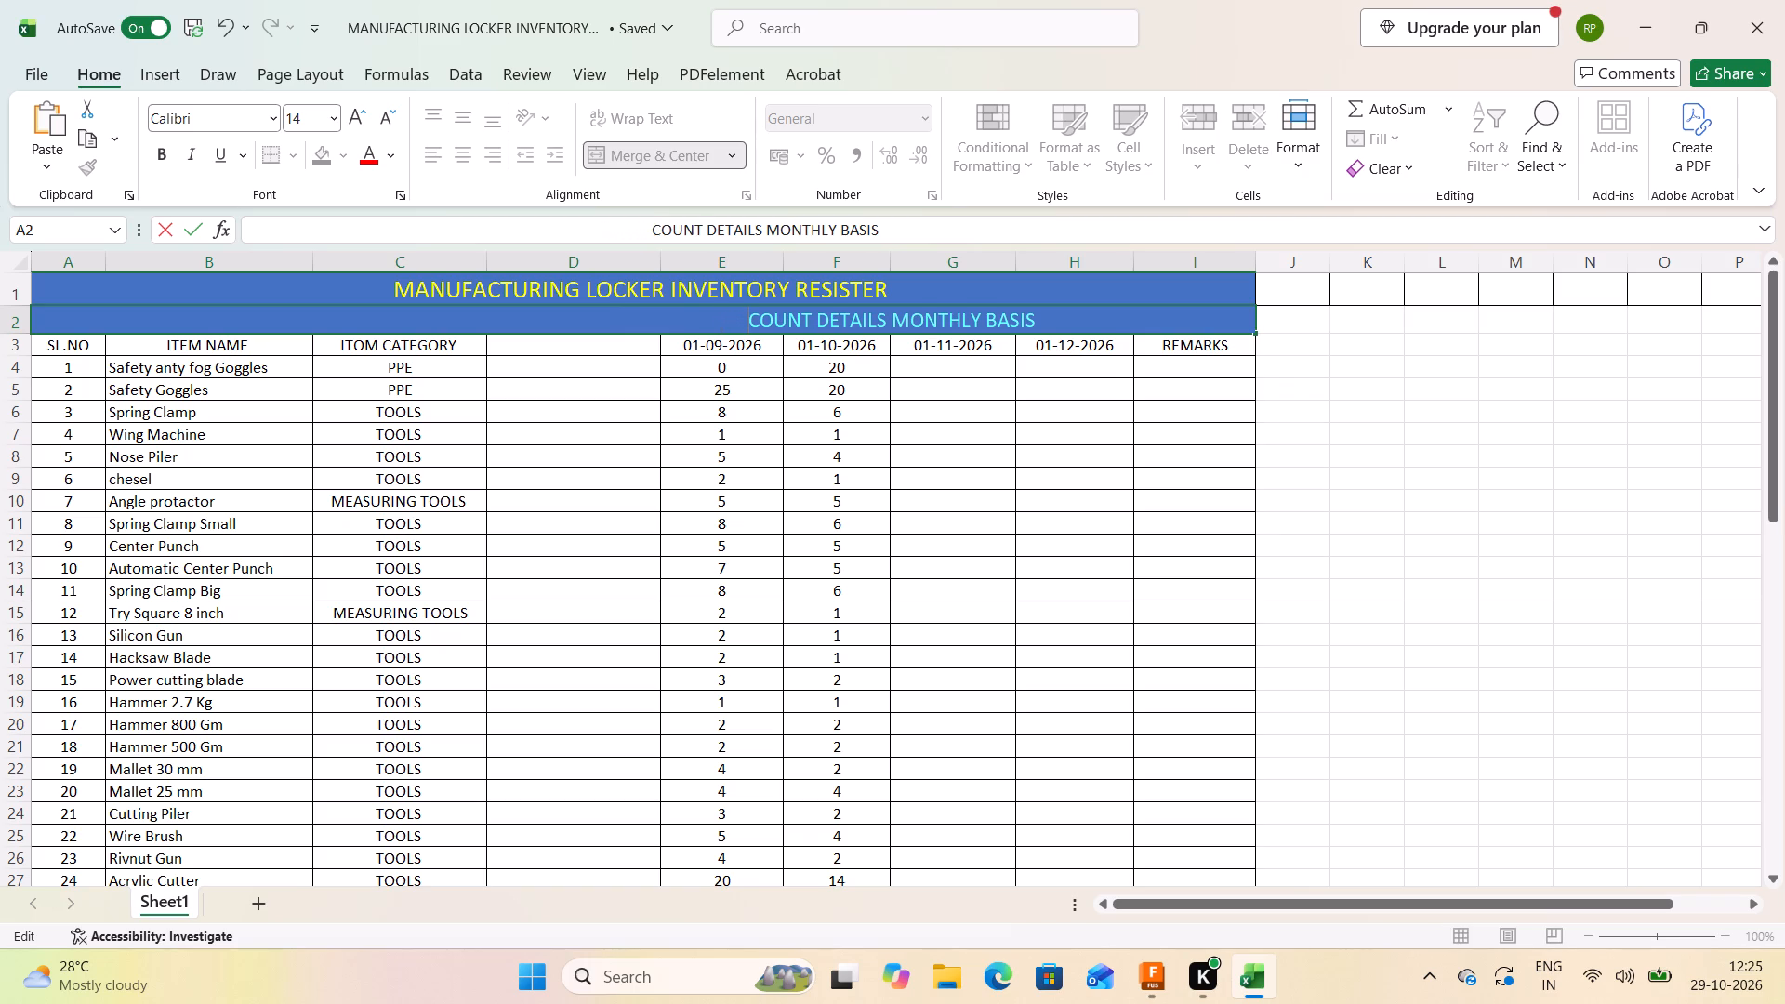
{"action": "key", "text": "space"}
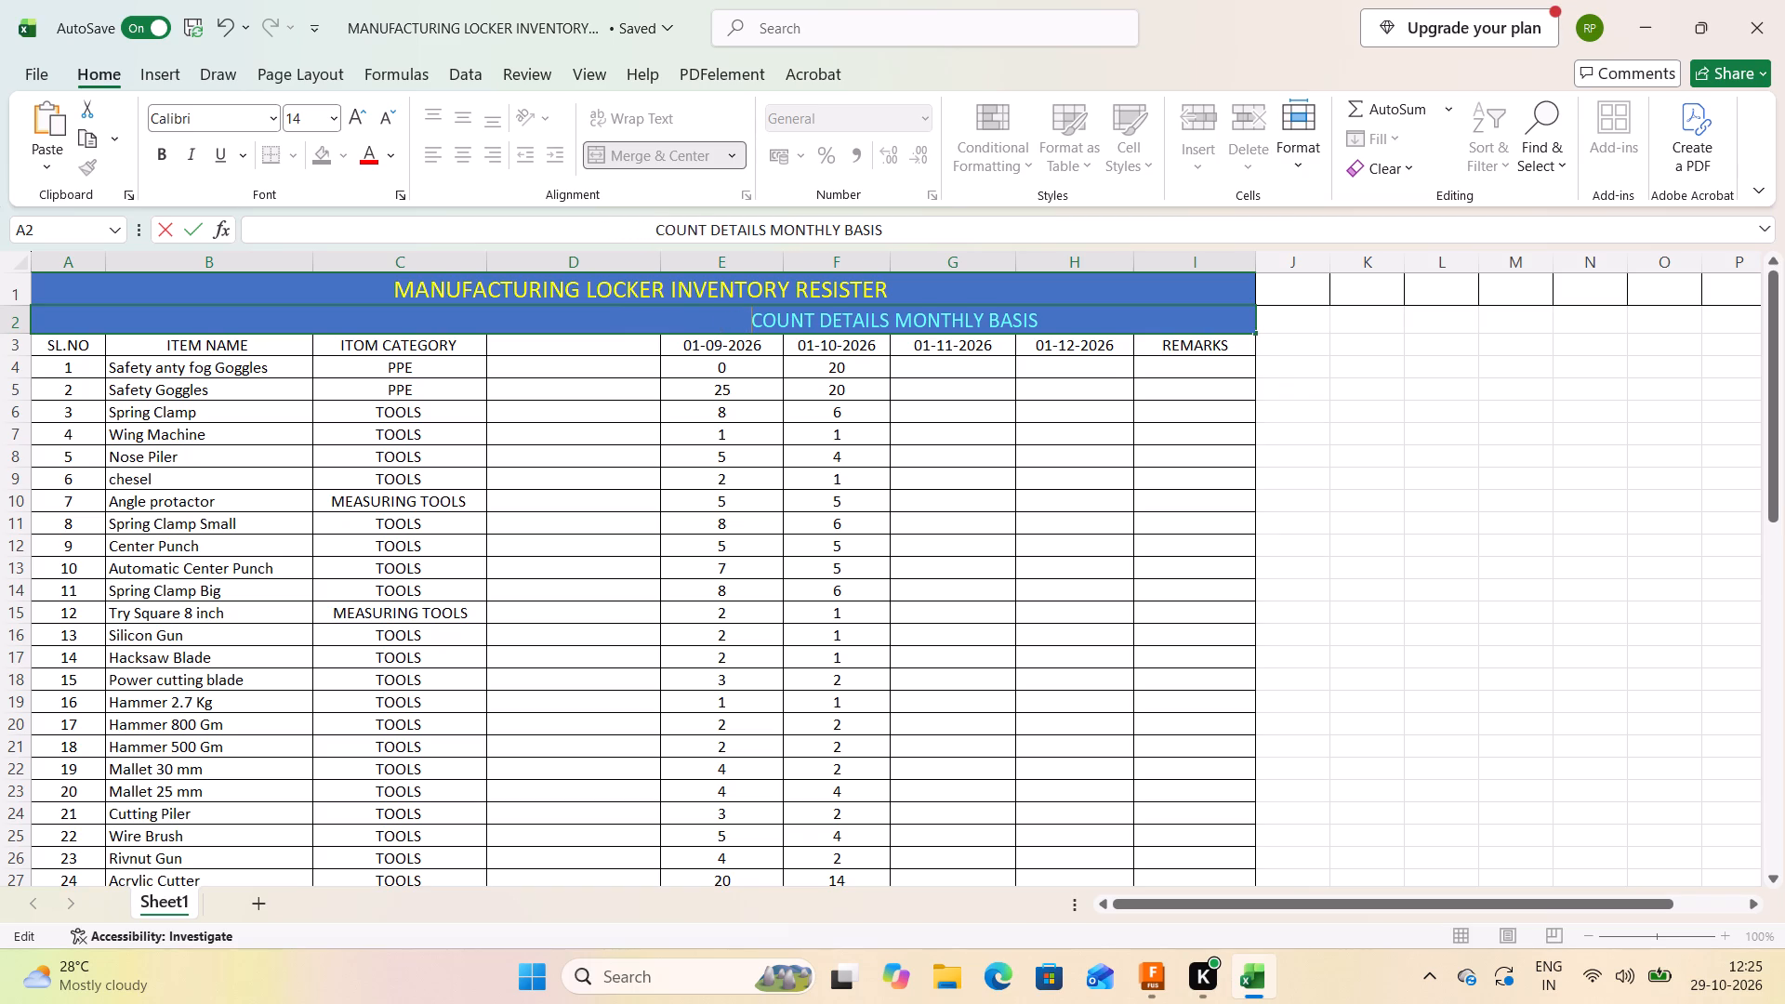
{"action": "left_click", "coordinate": [1664, 460]}
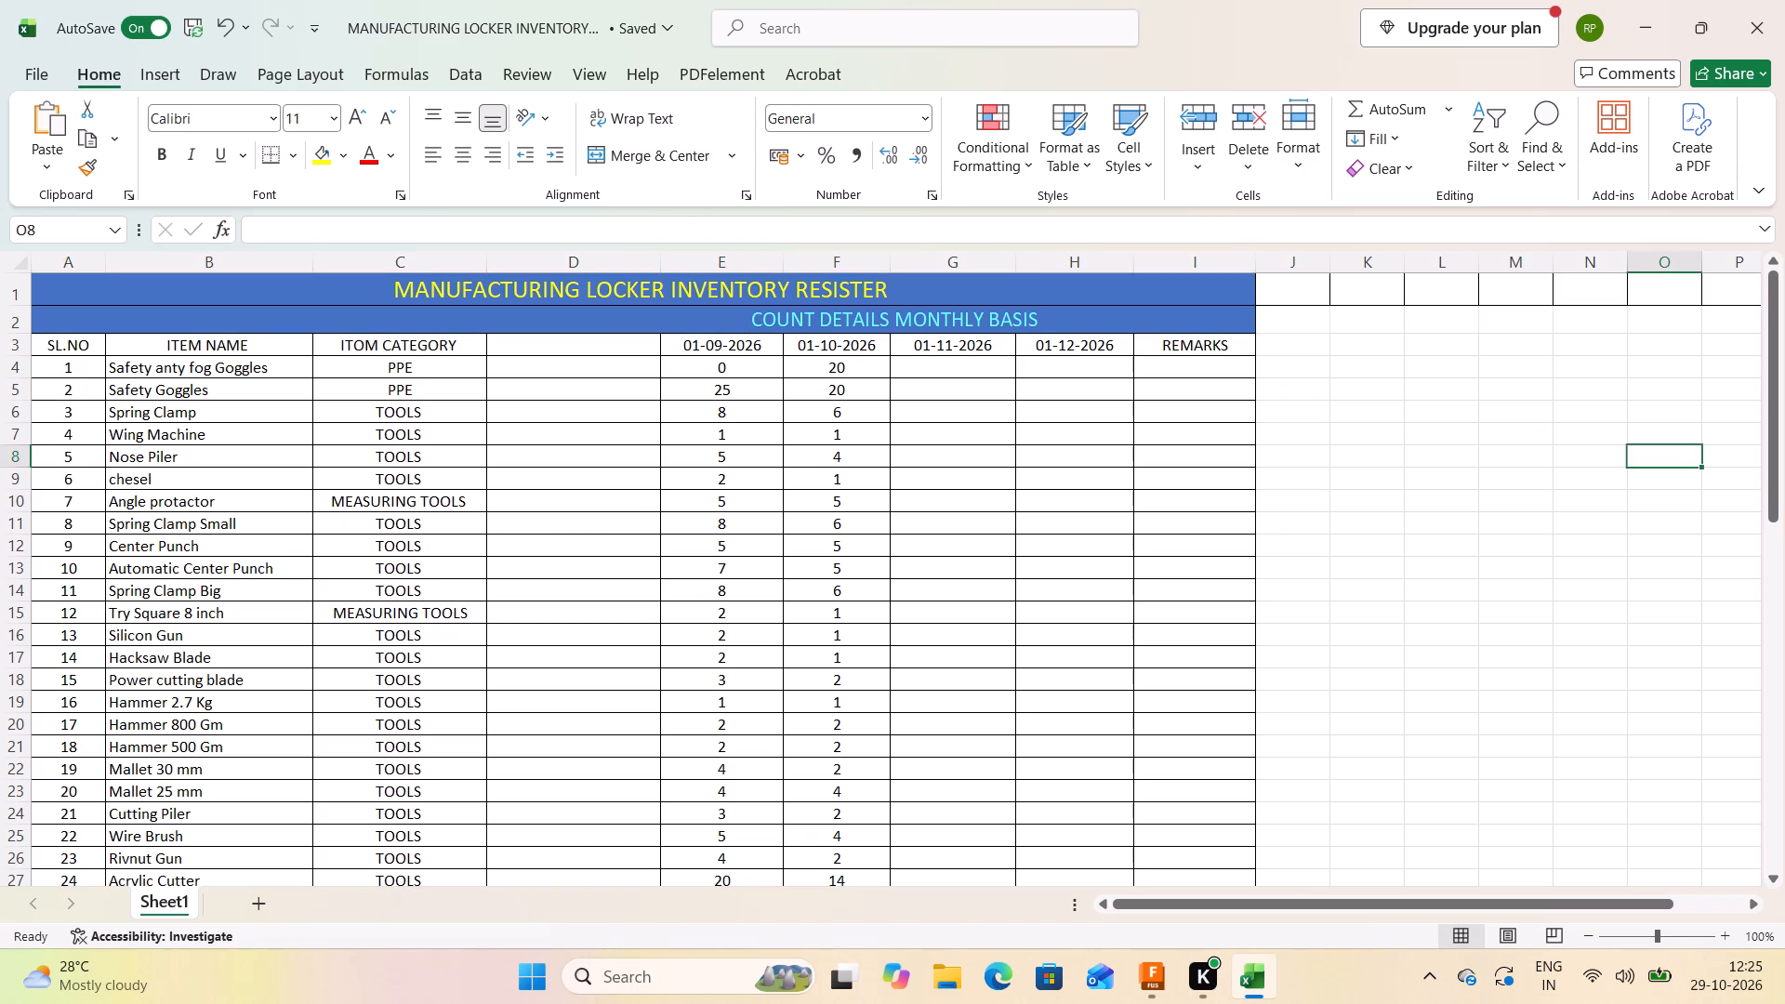
Enter the header SERIAL NO/ITEM CODE in cell D3 of the blank column after ITOM CATEGORY.
{"action": "left_click", "coordinate": [552, 345]}
{"action": "double_click", "coordinate": [552, 345]}
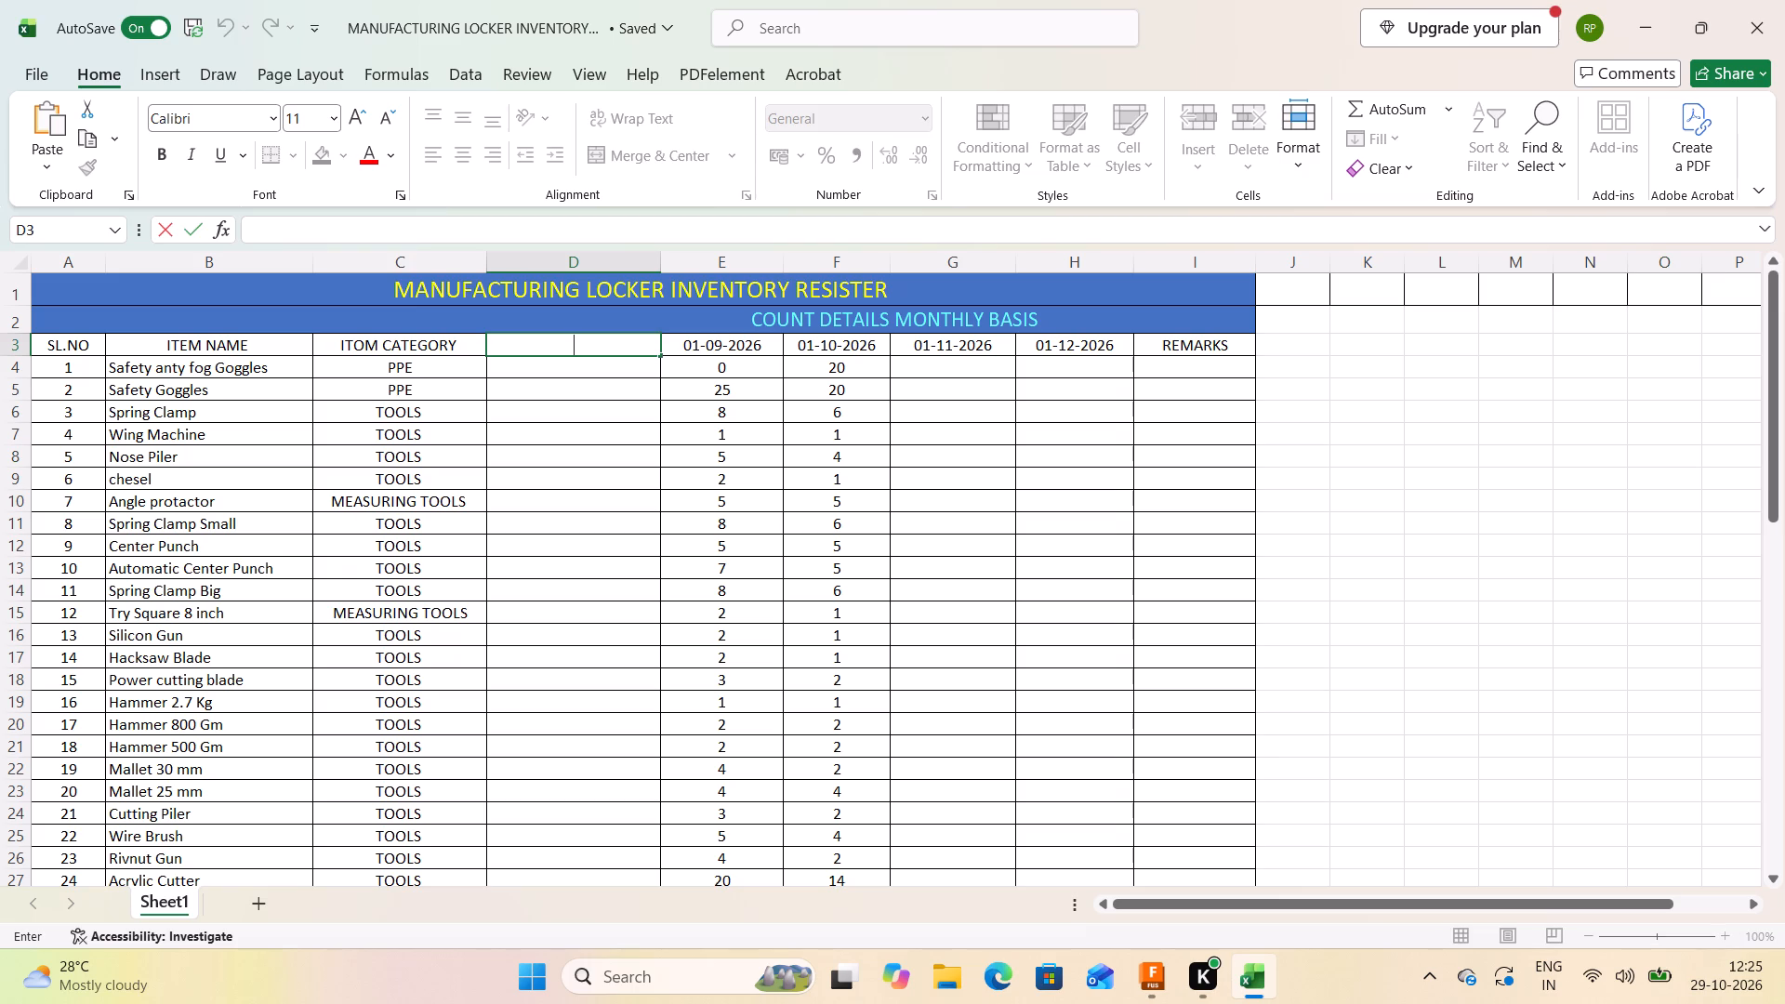
{"action": "type", "text": "SEI"}
{"action": "type", "text": "AL"}
{"action": "key", "text": "space"}
{"action": "key", "text": "BackSpace"}
{"action": "key", "text": "BackSpace"}
{"action": "key", "text": "BackSpace"}
{"action": "key", "text": "BackSpace"}
{"action": "type", "text": "RIAL"}
{"action": "key", "text": "space"}
{"action": "type", "text": "NO /"}
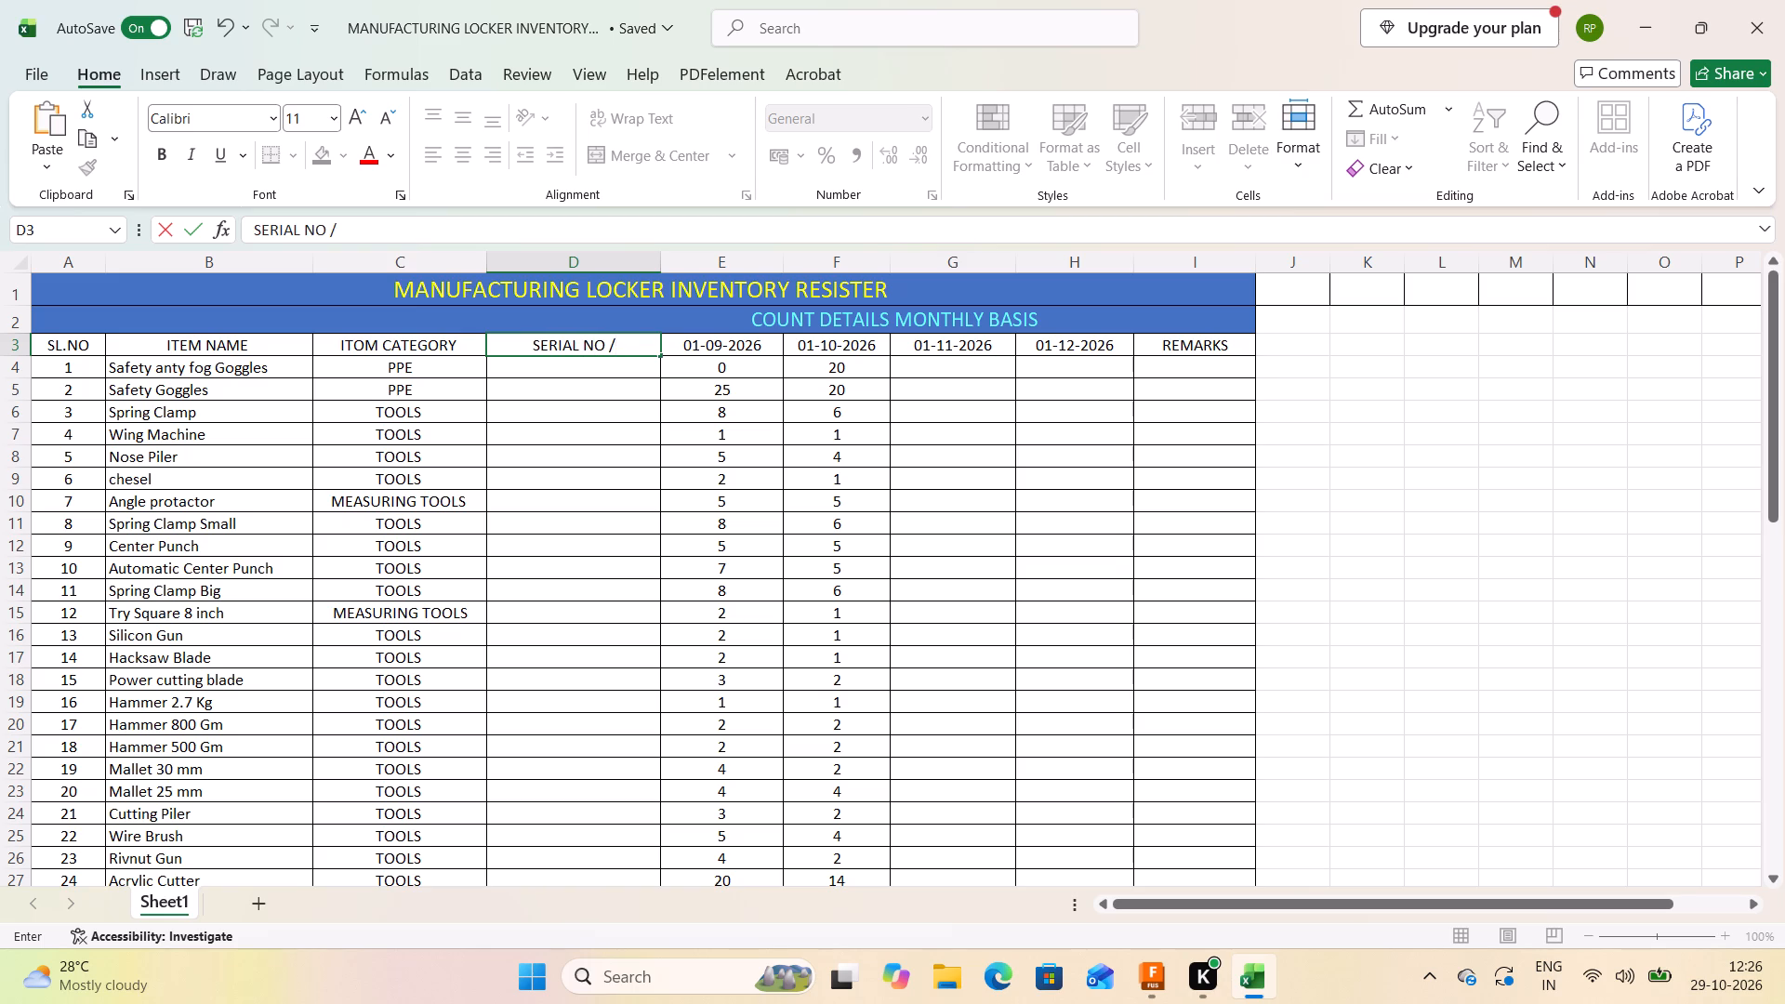
{"action": "key", "text": "BackSpace"}
{"action": "key", "text": "BackSpace"}
{"action": "key", "text": "slash"}
{"action": "type", "text": "IT"}
{"action": "type", "text": "EM"}
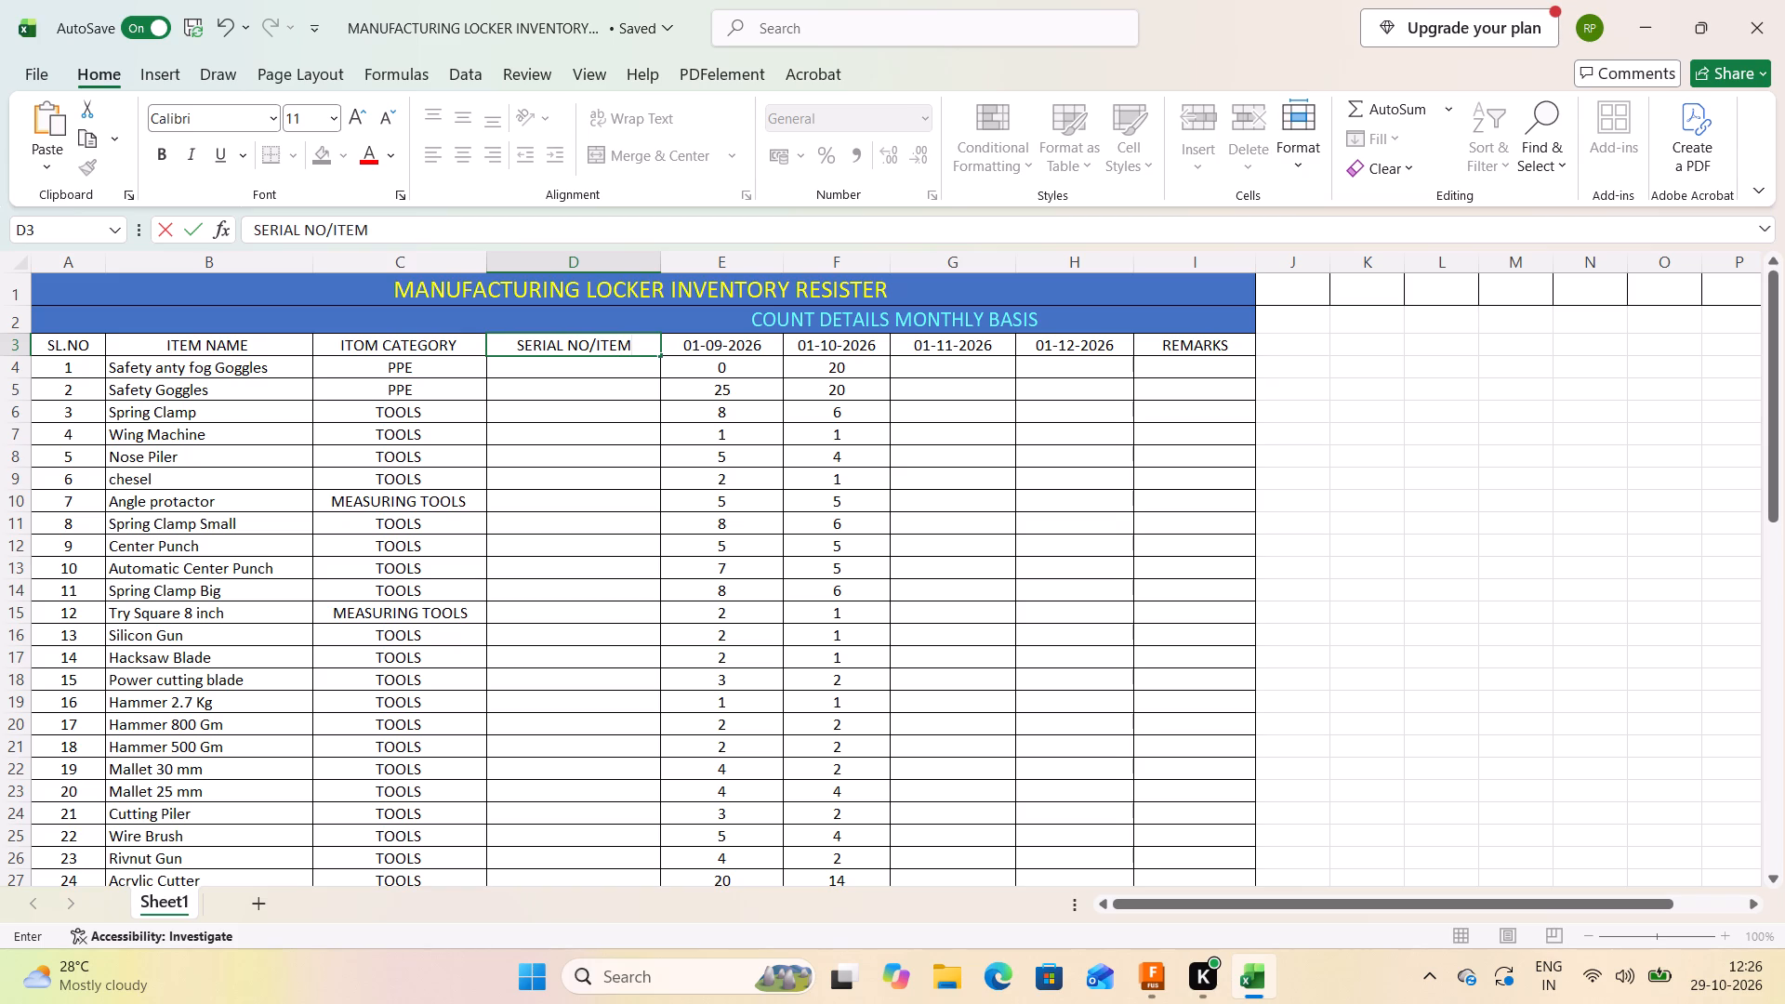
{"action": "key", "text": "space"}
{"action": "type", "text": "CODE"}
{"action": "key", "text": "space"}
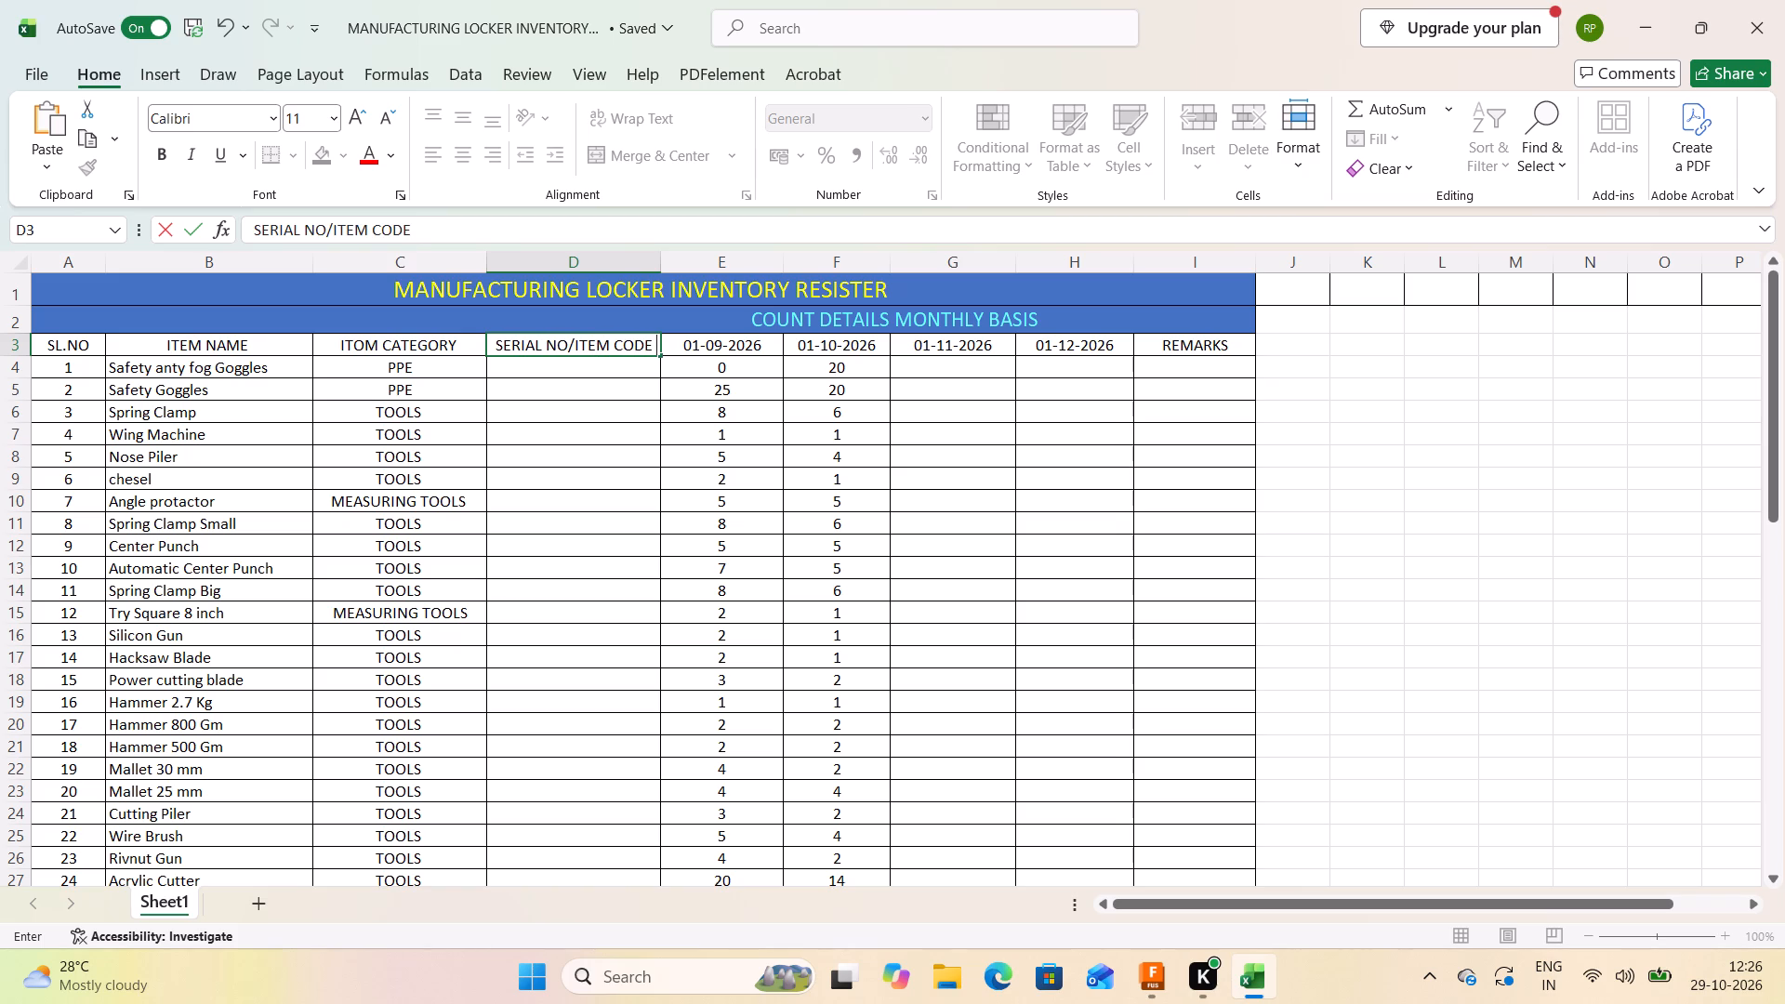
{"action": "key", "text": "Return"}
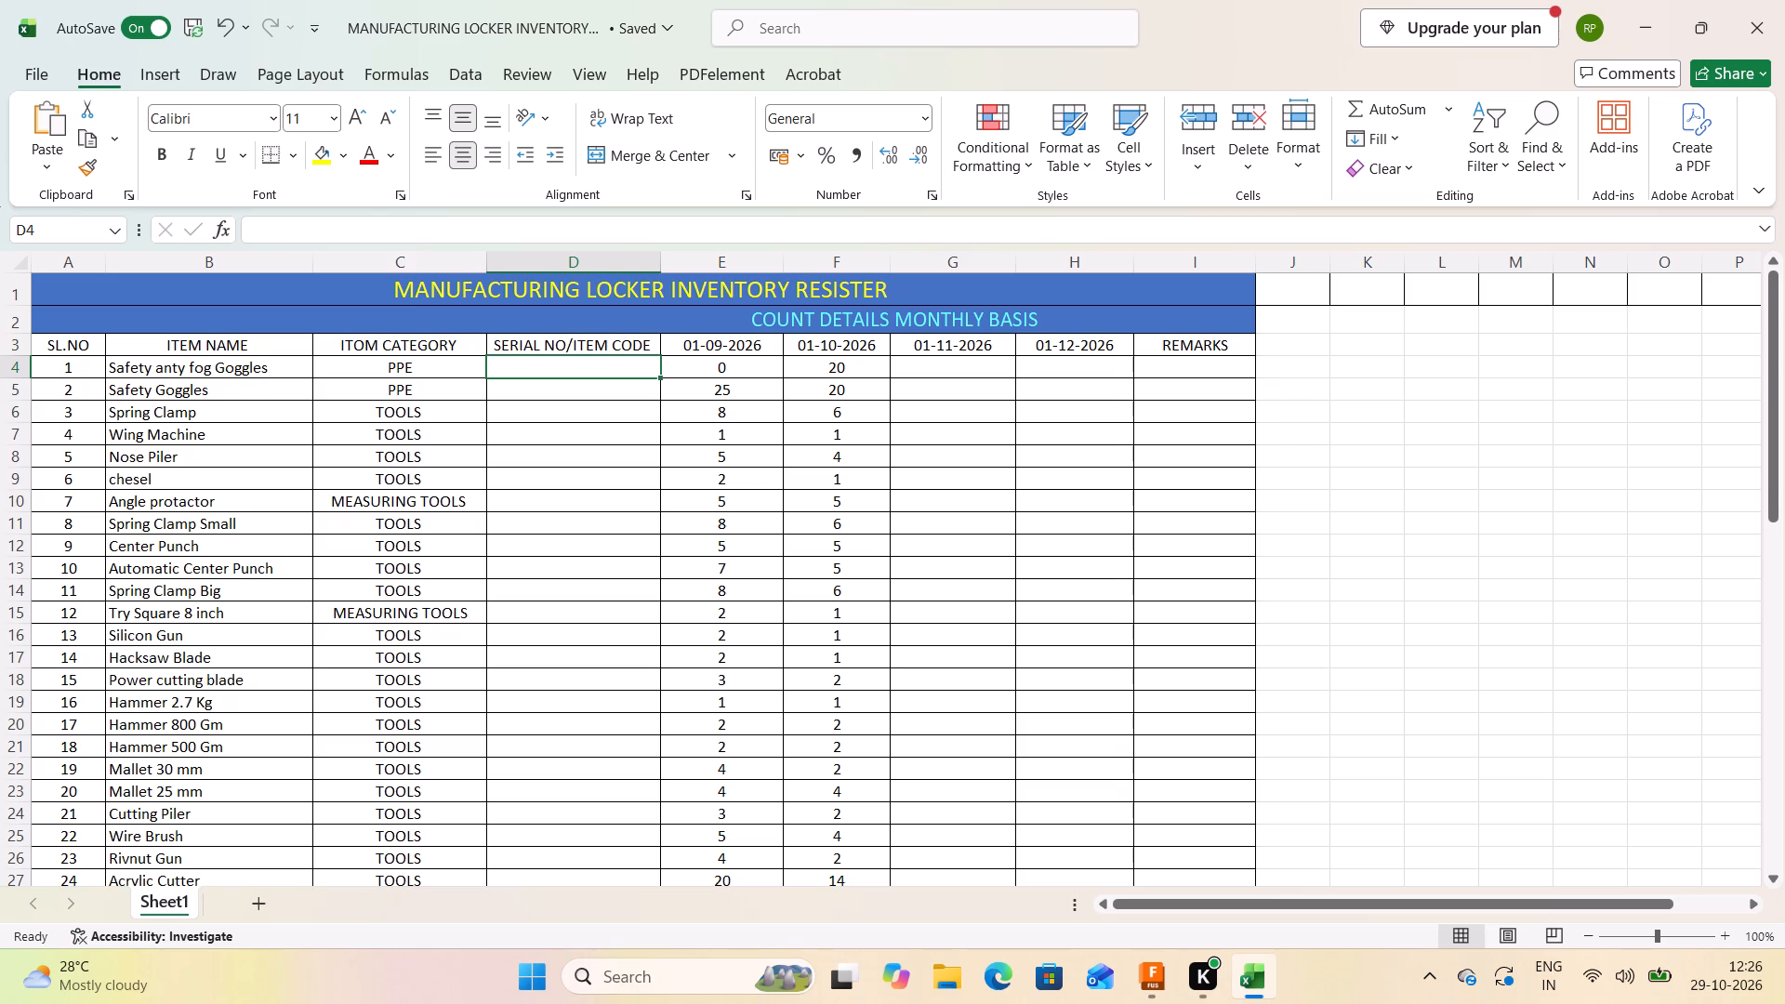
Look through the inventory rows to examine the listed items and their category entries.
{"action": "scroll", "coordinate": [871, 658], "scroll_direction": "down", "scroll_amount": 4}
{"action": "scroll", "coordinate": [789, 691], "scroll_direction": "down", "scroll_amount": 6}
{"action": "scroll", "coordinate": [616, 738], "scroll_direction": "down", "scroll_amount": 7}
{"action": "scroll", "coordinate": [591, 734], "scroll_direction": "up", "scroll_amount": 3}
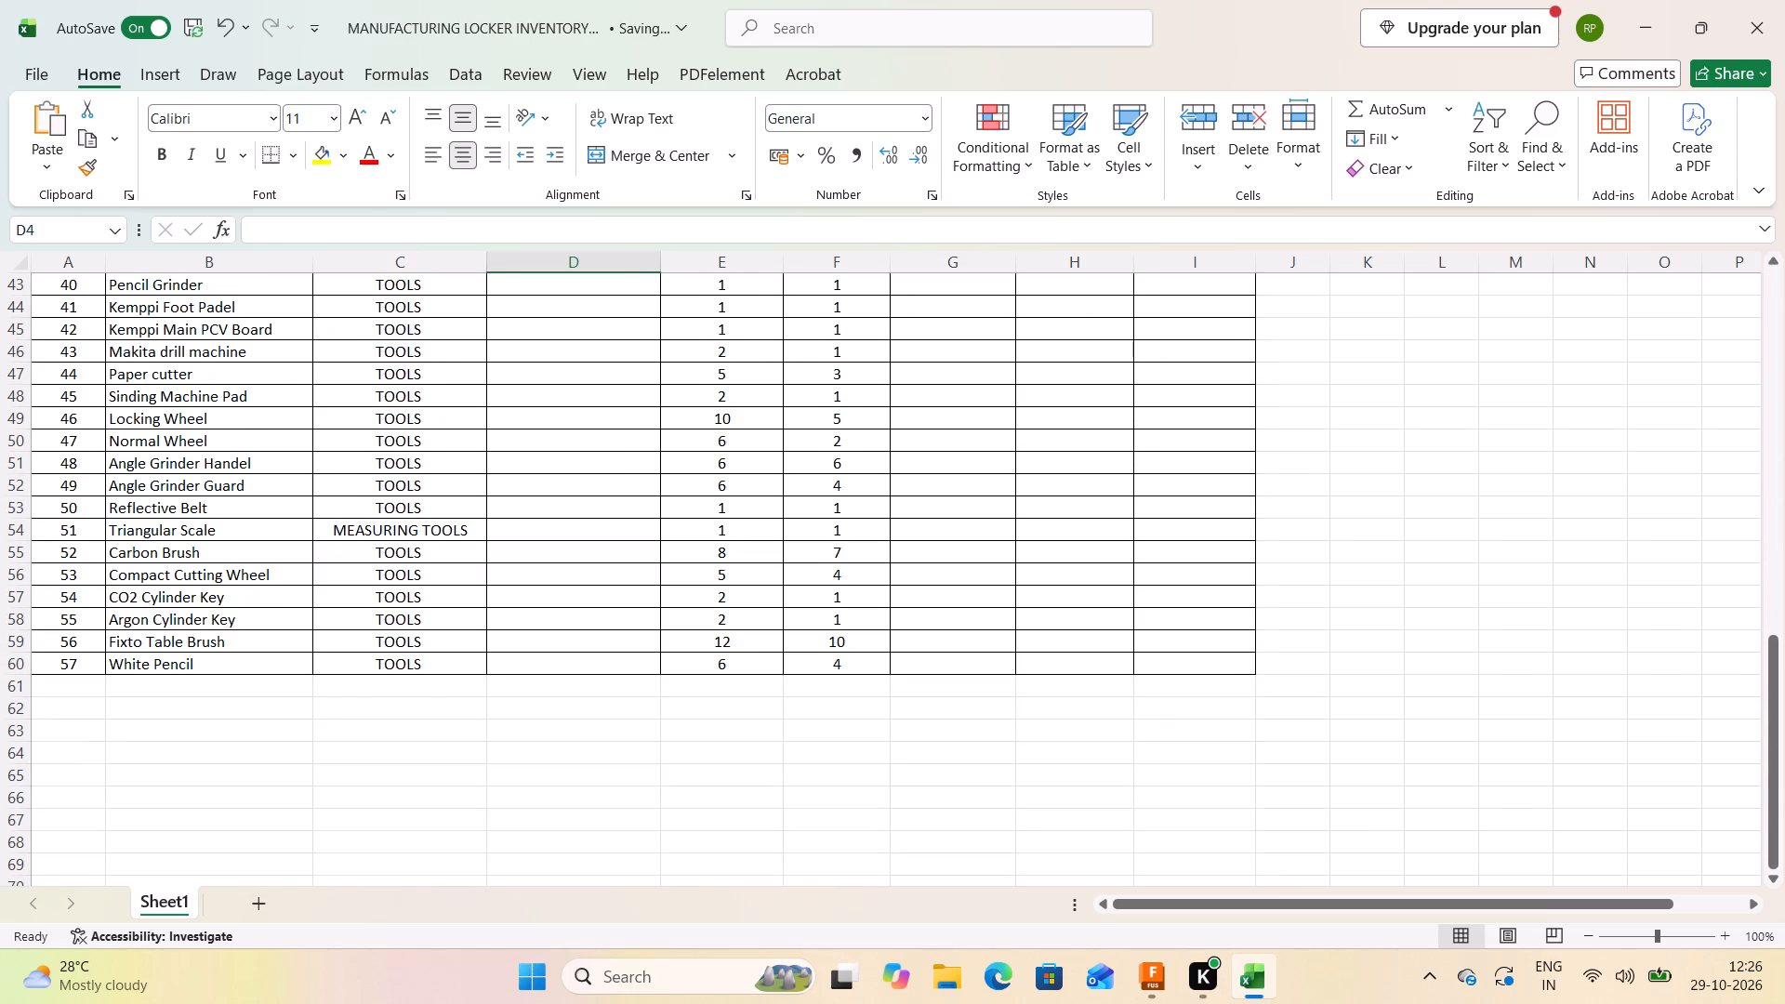
{"action": "scroll", "coordinate": [257, 641], "scroll_direction": "up", "scroll_amount": 12}
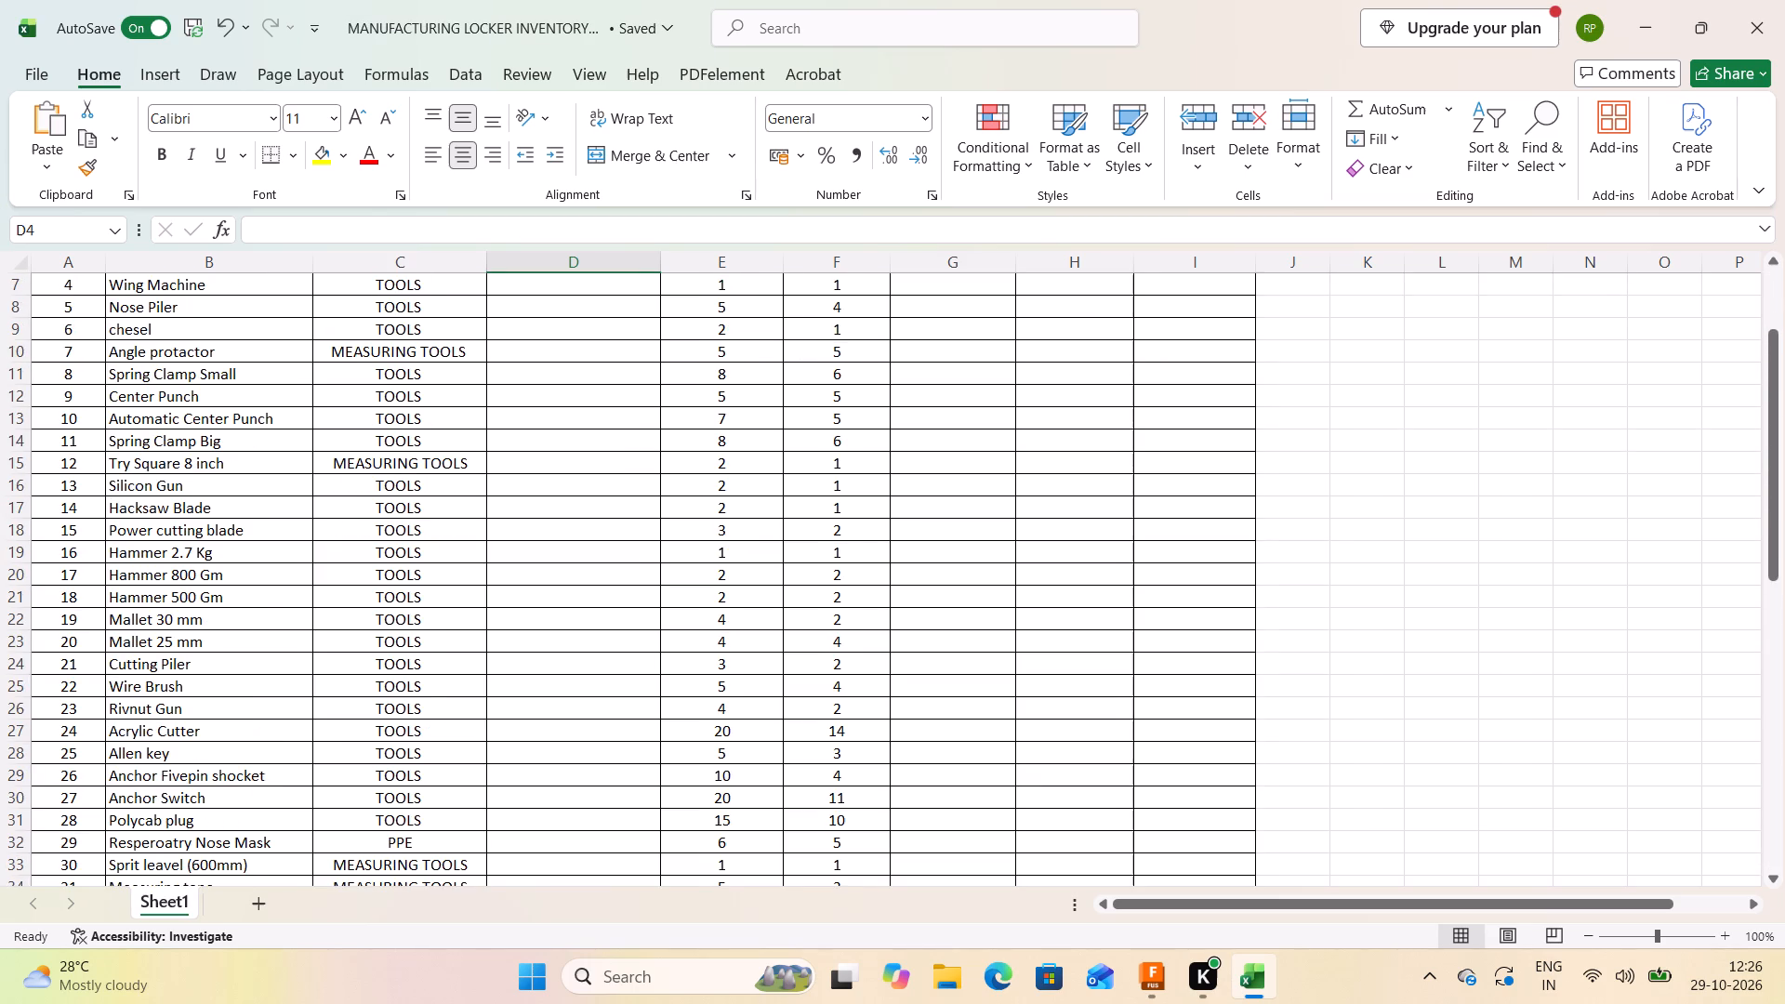
{"action": "scroll", "coordinate": [261, 623], "scroll_direction": "up", "scroll_amount": 4}
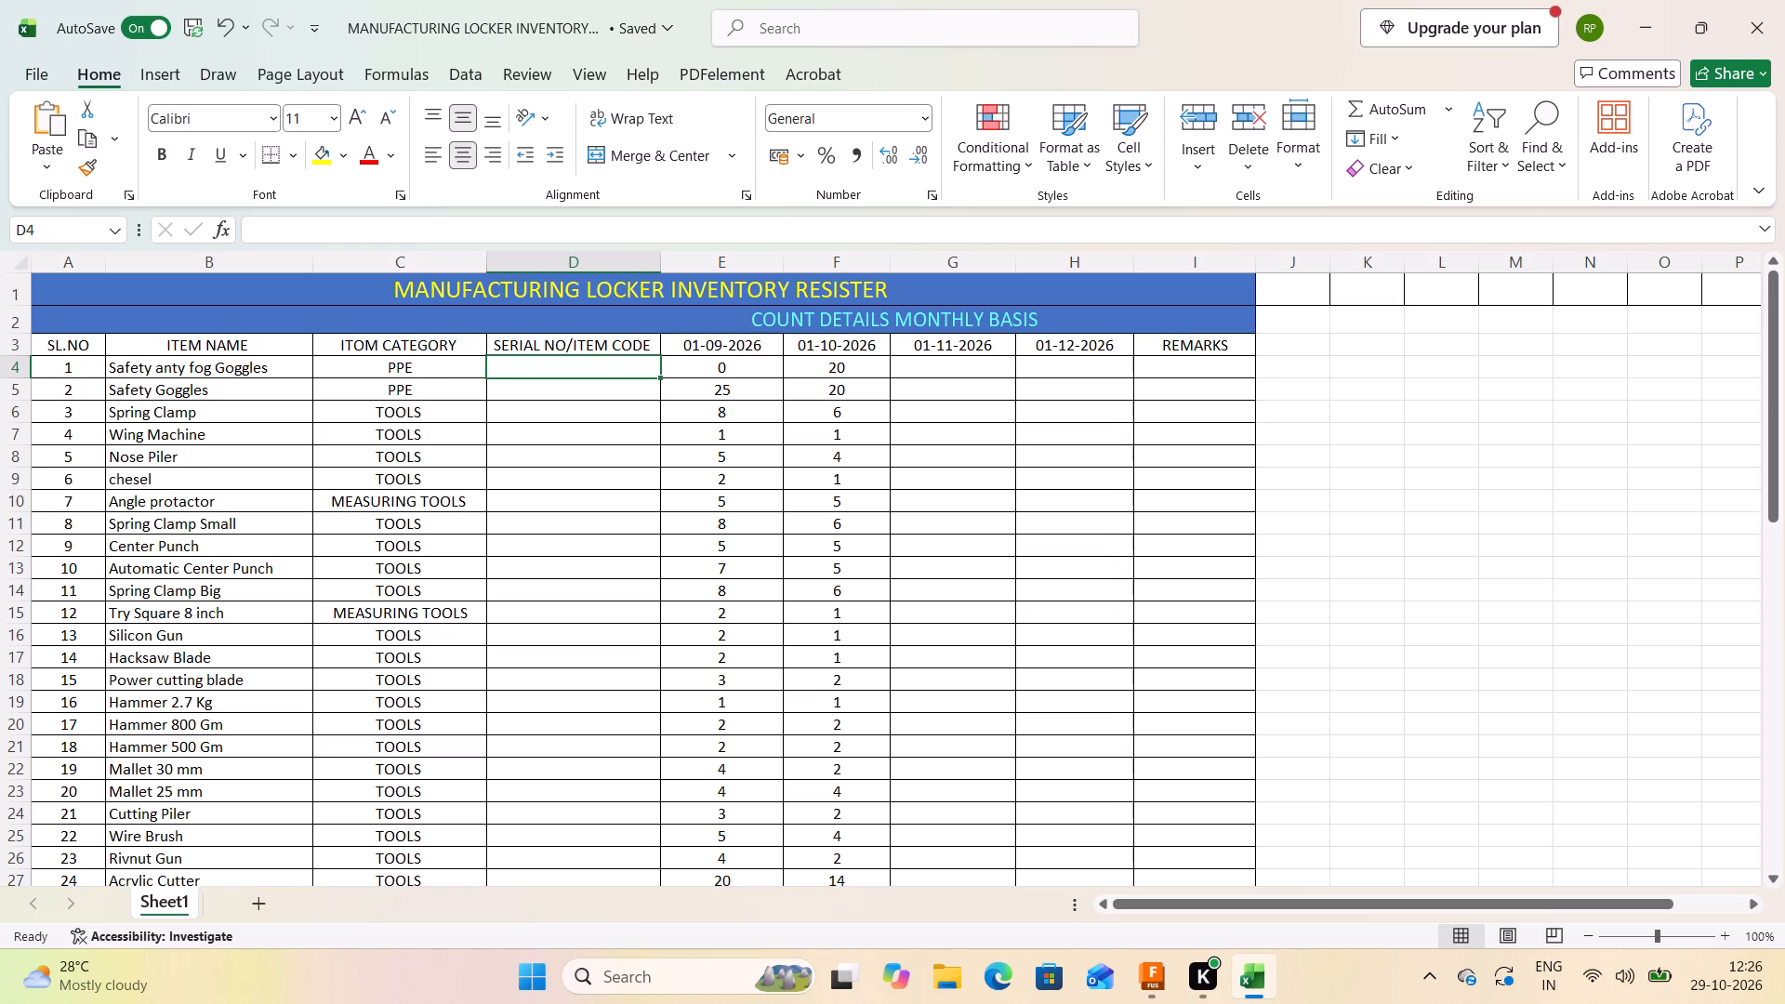
{"action": "scroll", "coordinate": [202, 512], "scroll_direction": "down", "scroll_amount": 1}
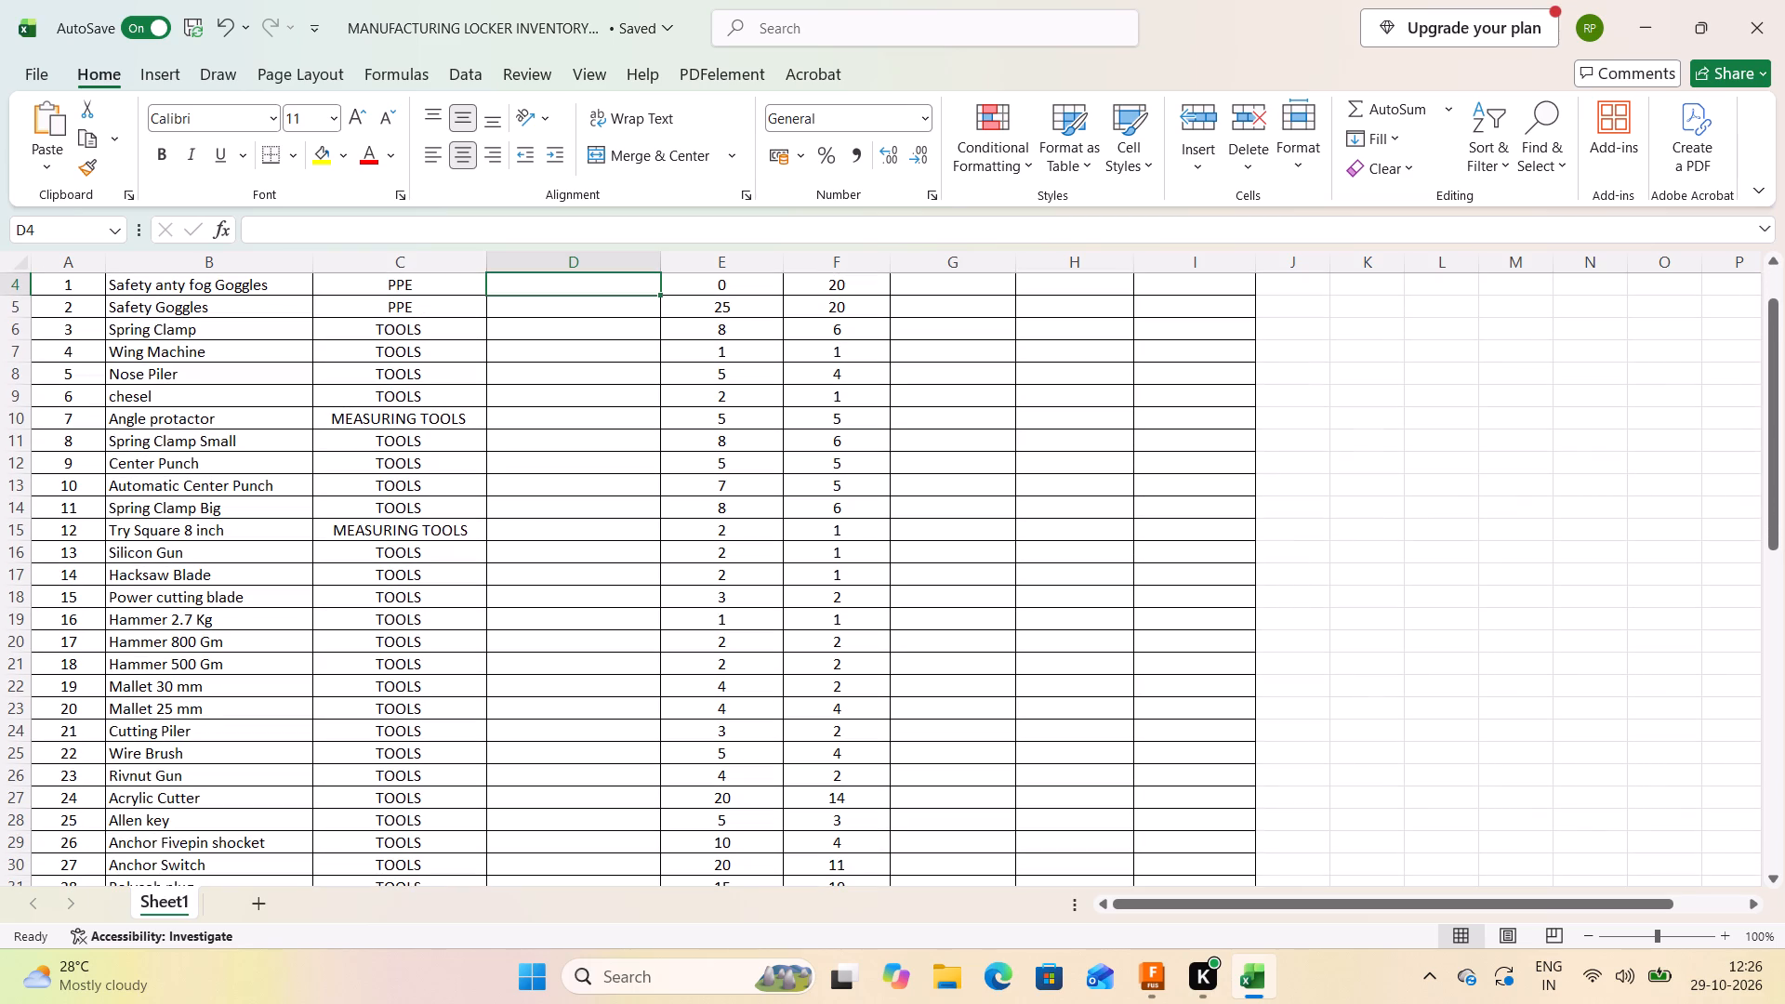
{"action": "left_click", "coordinate": [364, 466]}
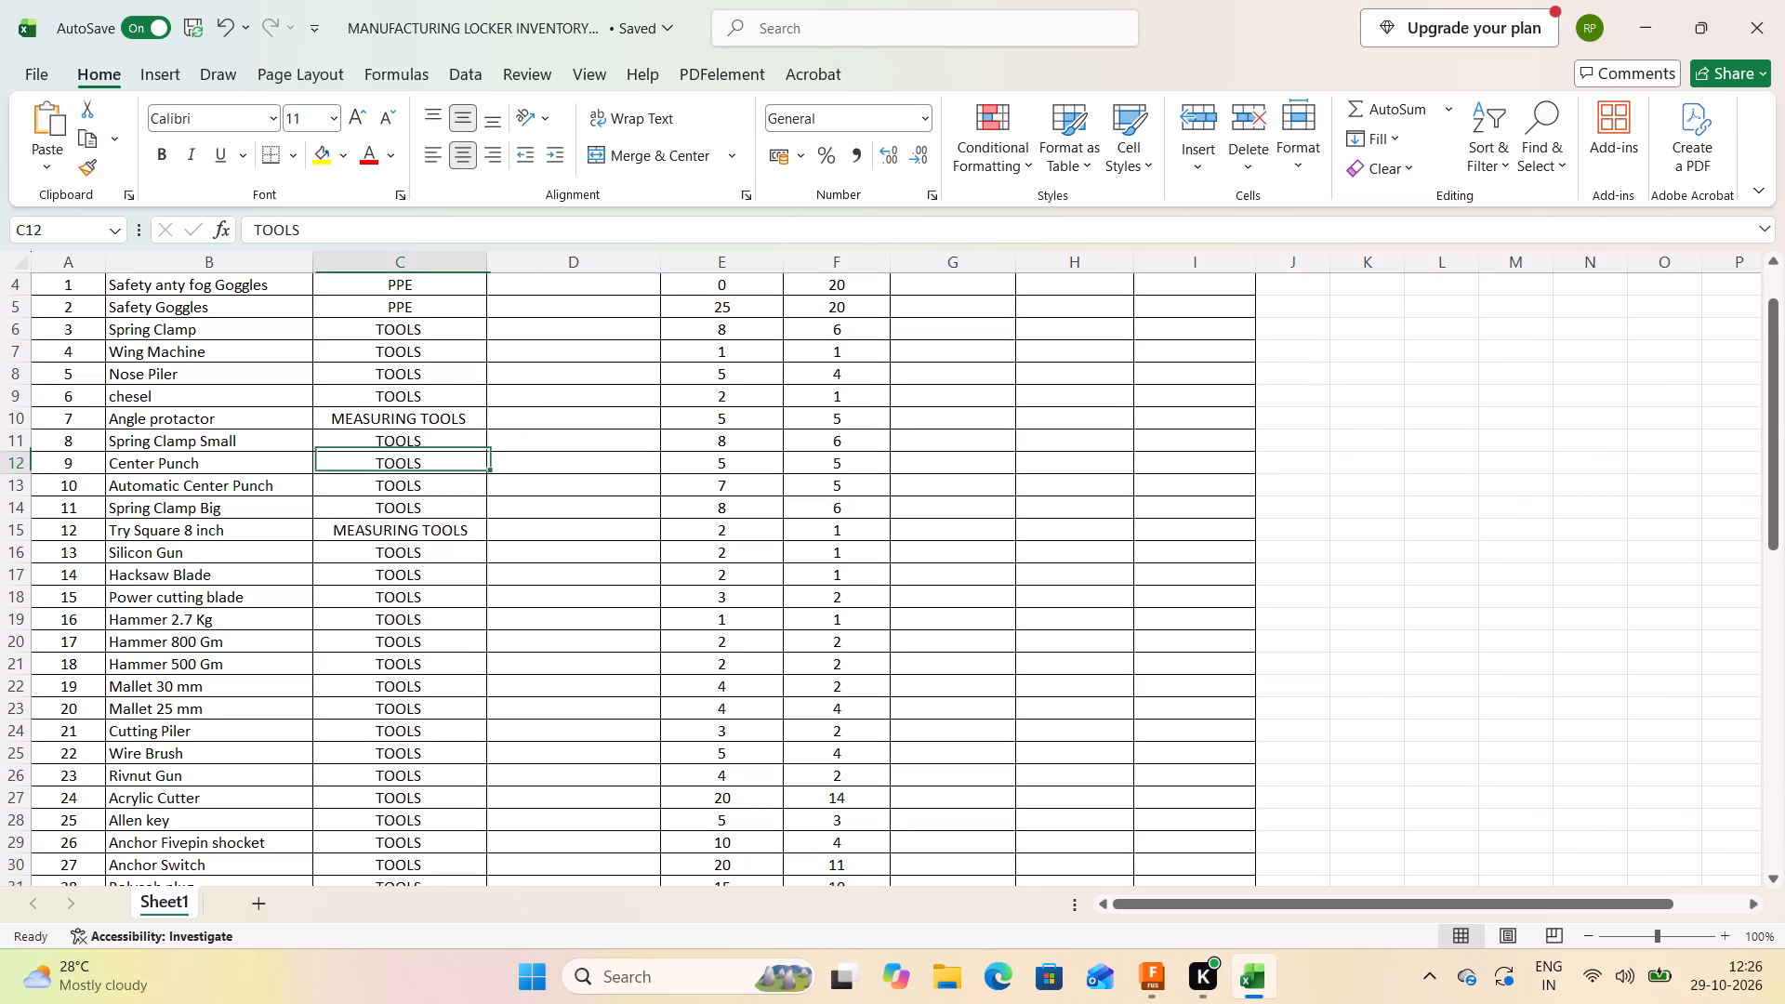
{"action": "double_click", "coordinate": [365, 470]}
{"action": "left_click", "coordinate": [365, 470]}
{"action": "scroll", "coordinate": [365, 470], "scroll_direction": "up", "scroll_amount": 3}
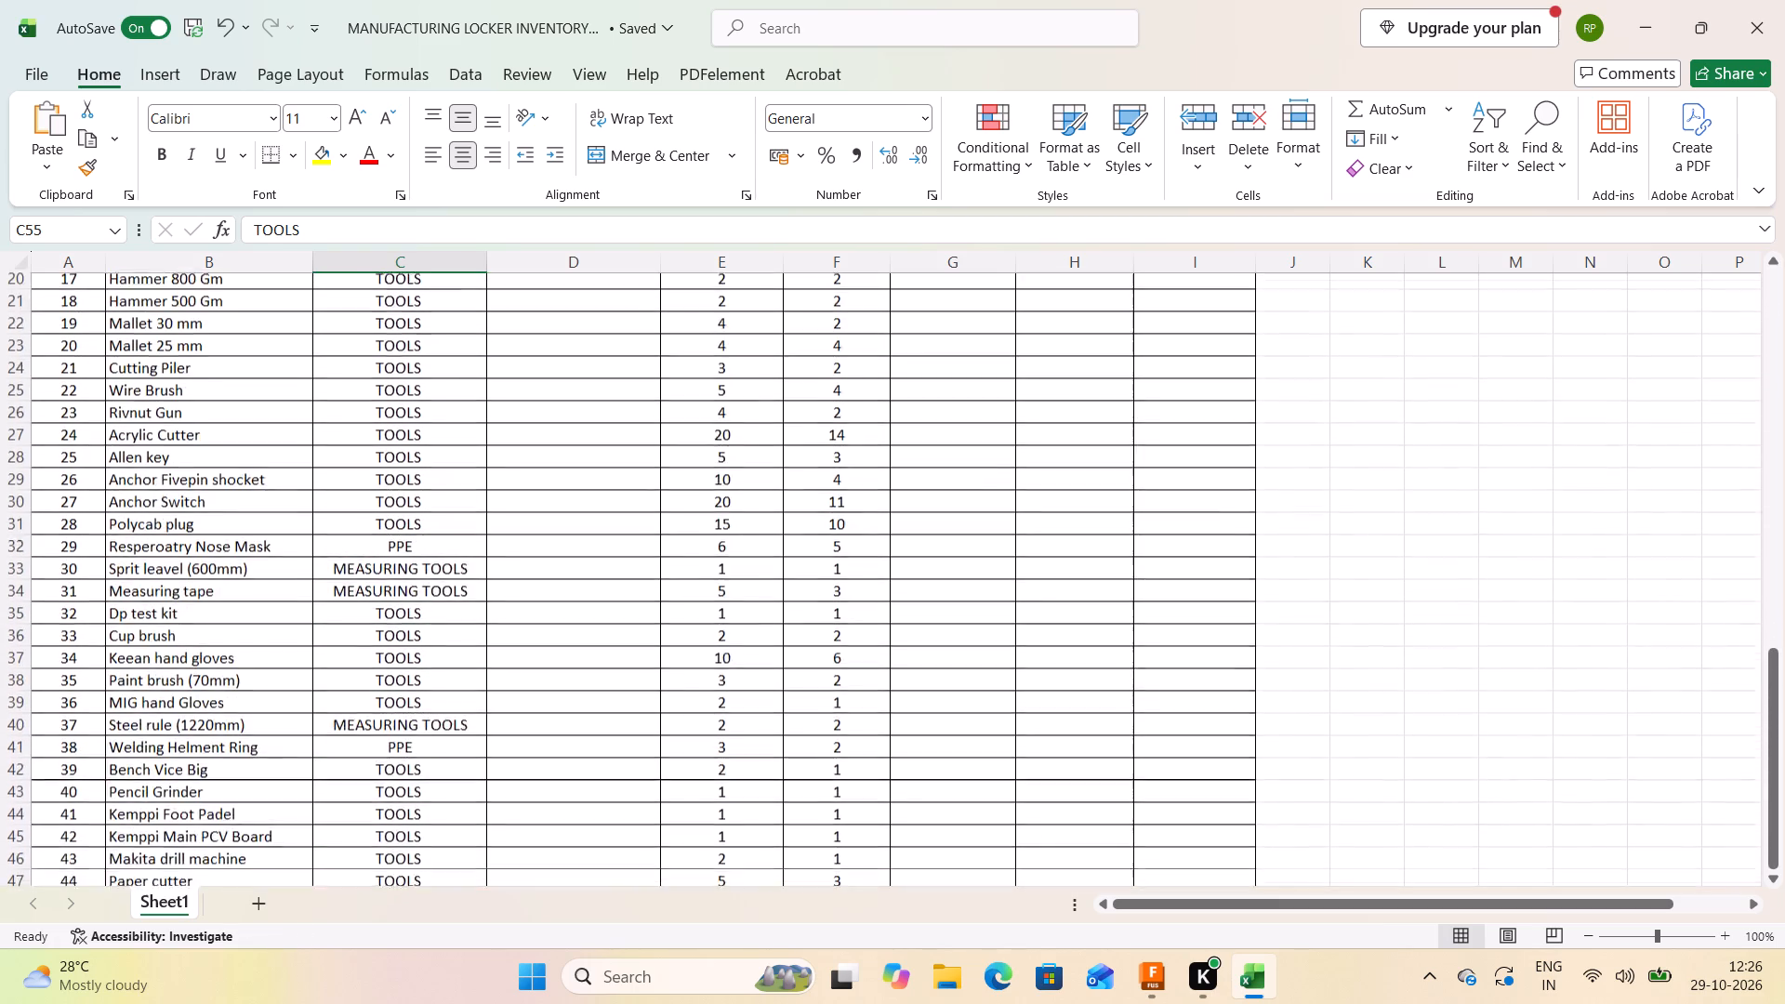
{"action": "scroll", "coordinate": [365, 470], "scroll_direction": "up", "scroll_amount": 1}
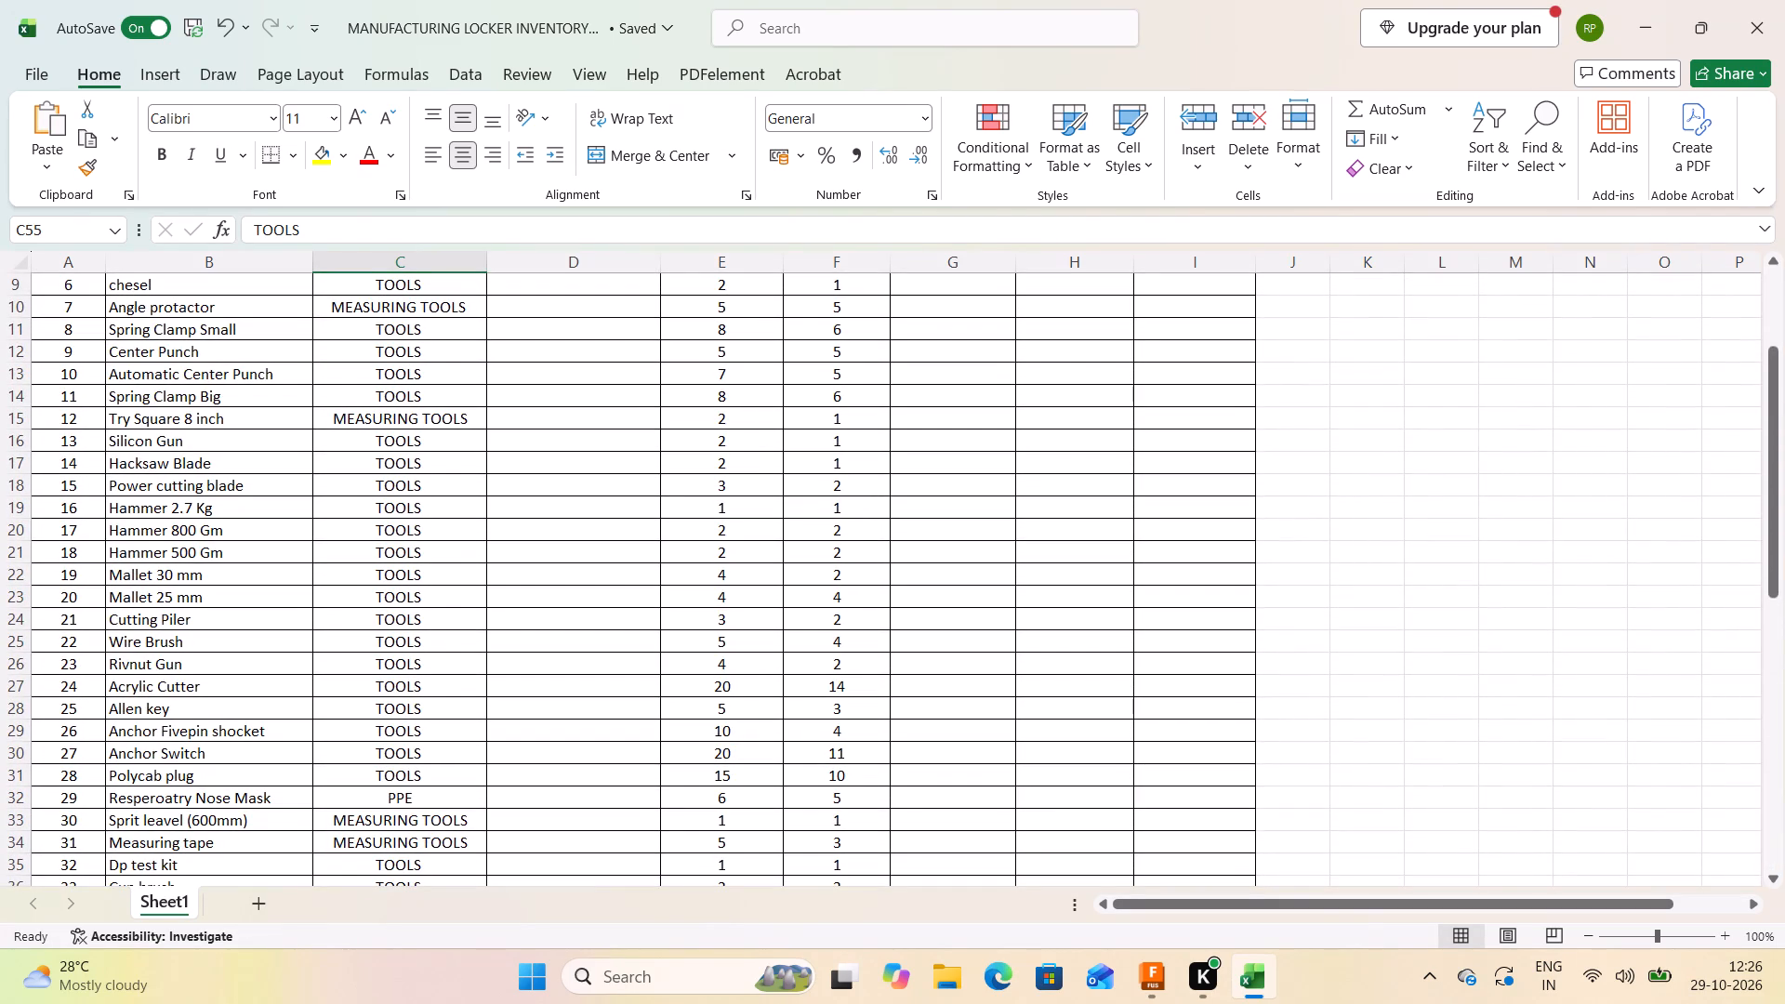
{"action": "left_click", "coordinate": [358, 467]}
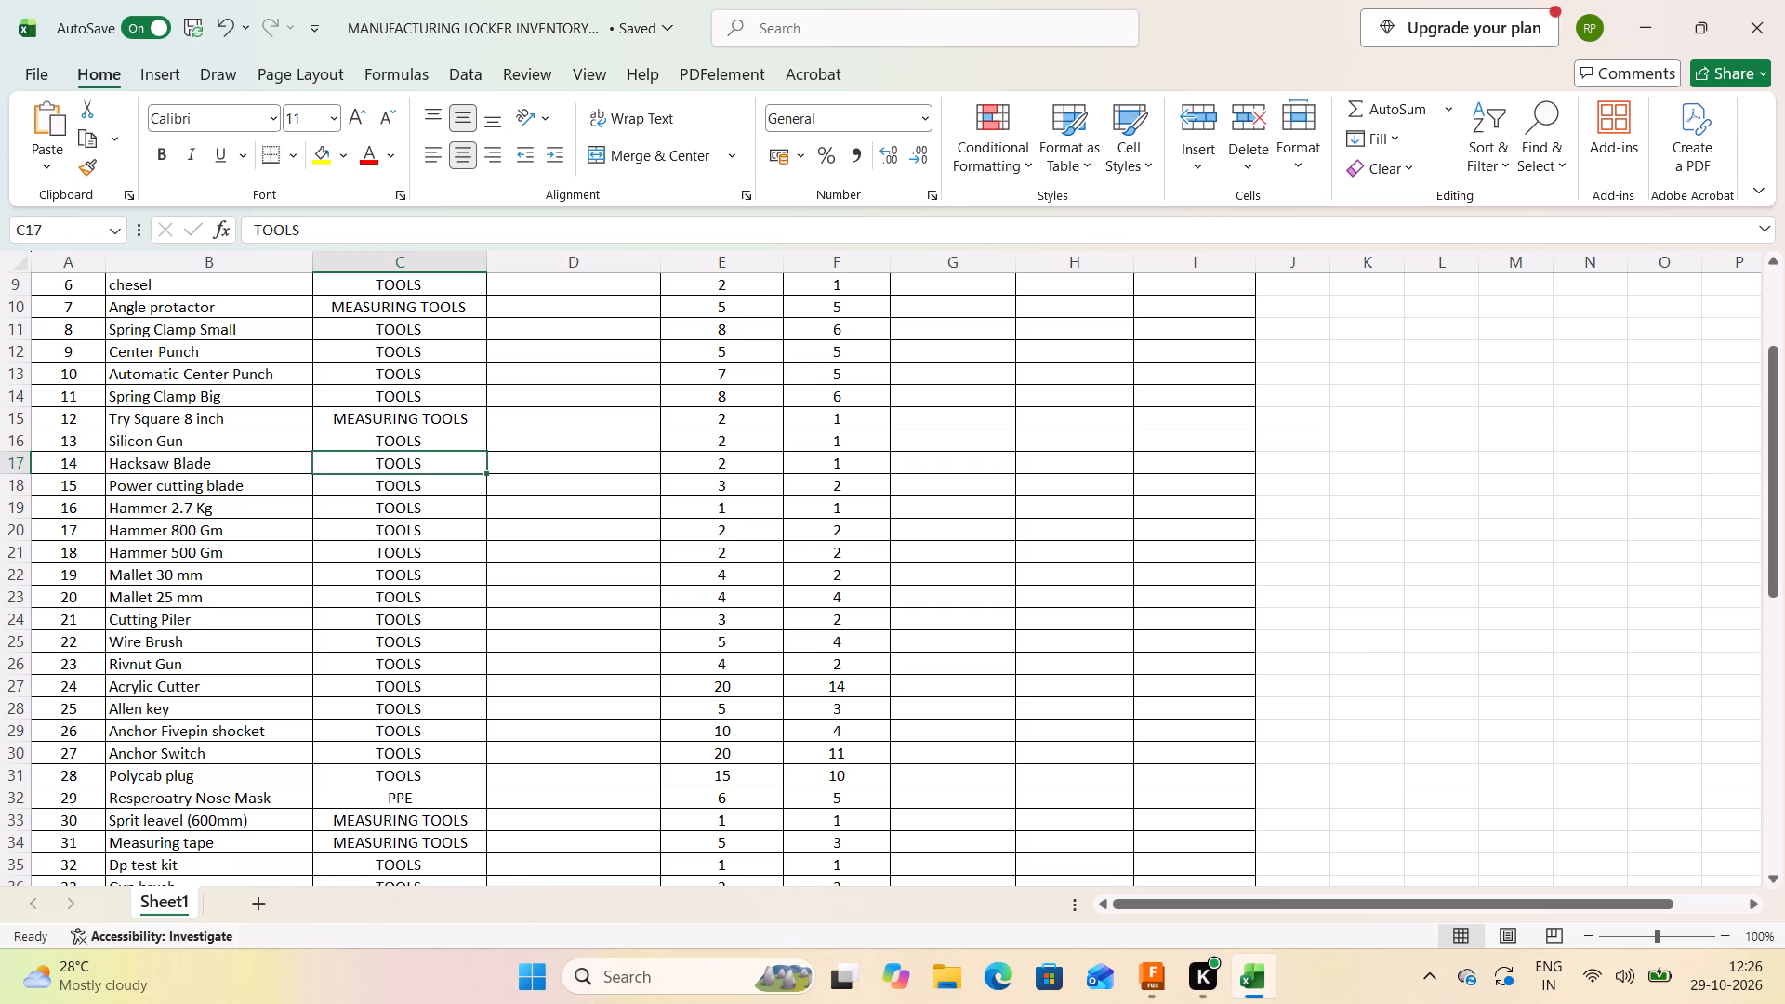
{"action": "left_click", "coordinate": [373, 435]}
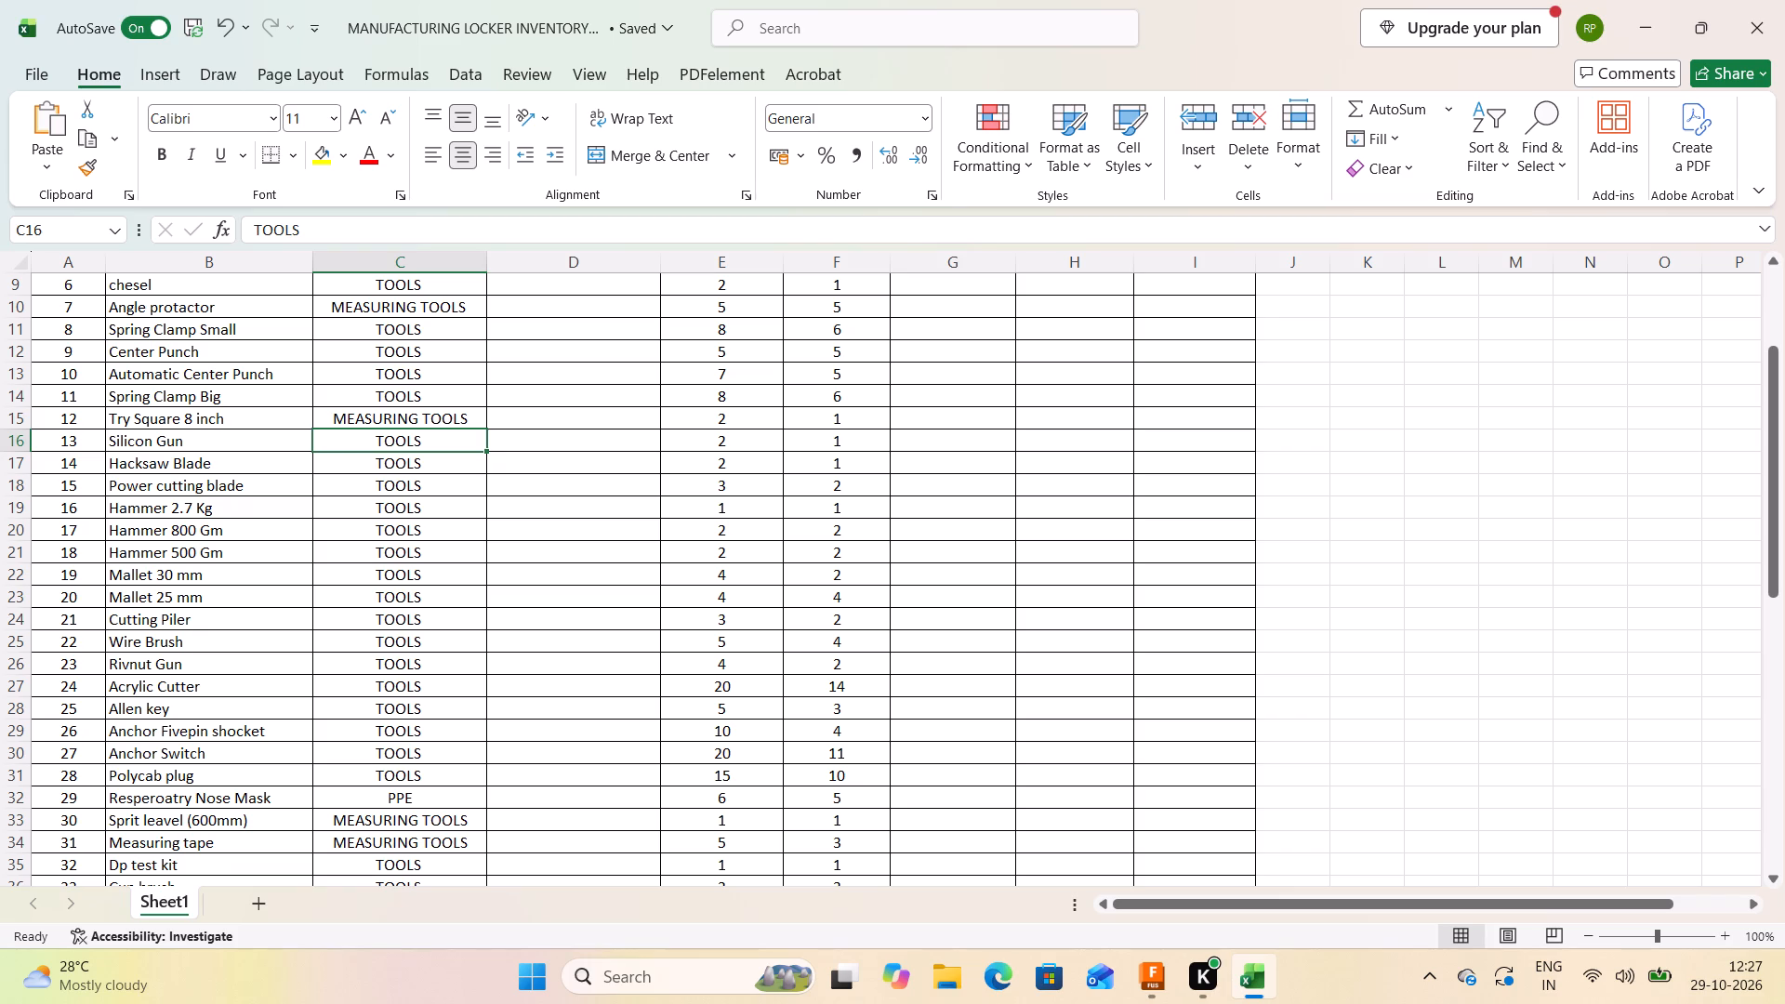
{"action": "scroll", "coordinate": [284, 614], "scroll_direction": "up", "scroll_amount": 1}
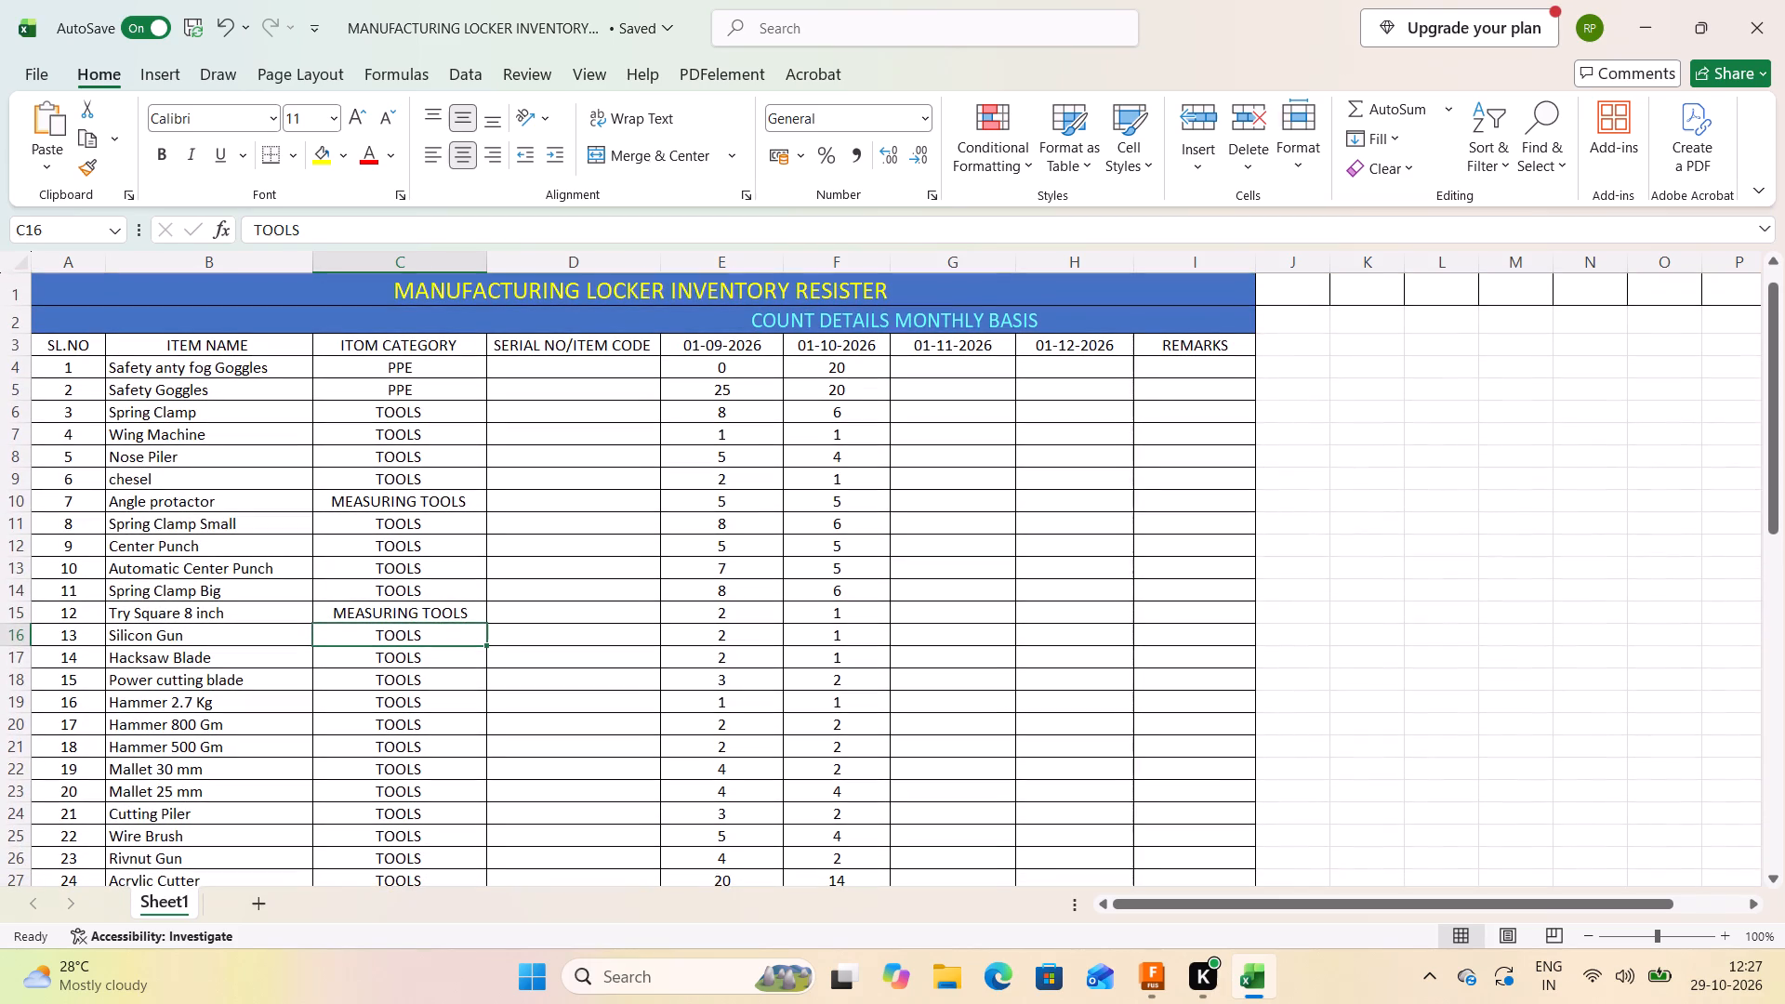
{"action": "scroll", "coordinate": [284, 614], "scroll_direction": "down", "scroll_amount": 1}
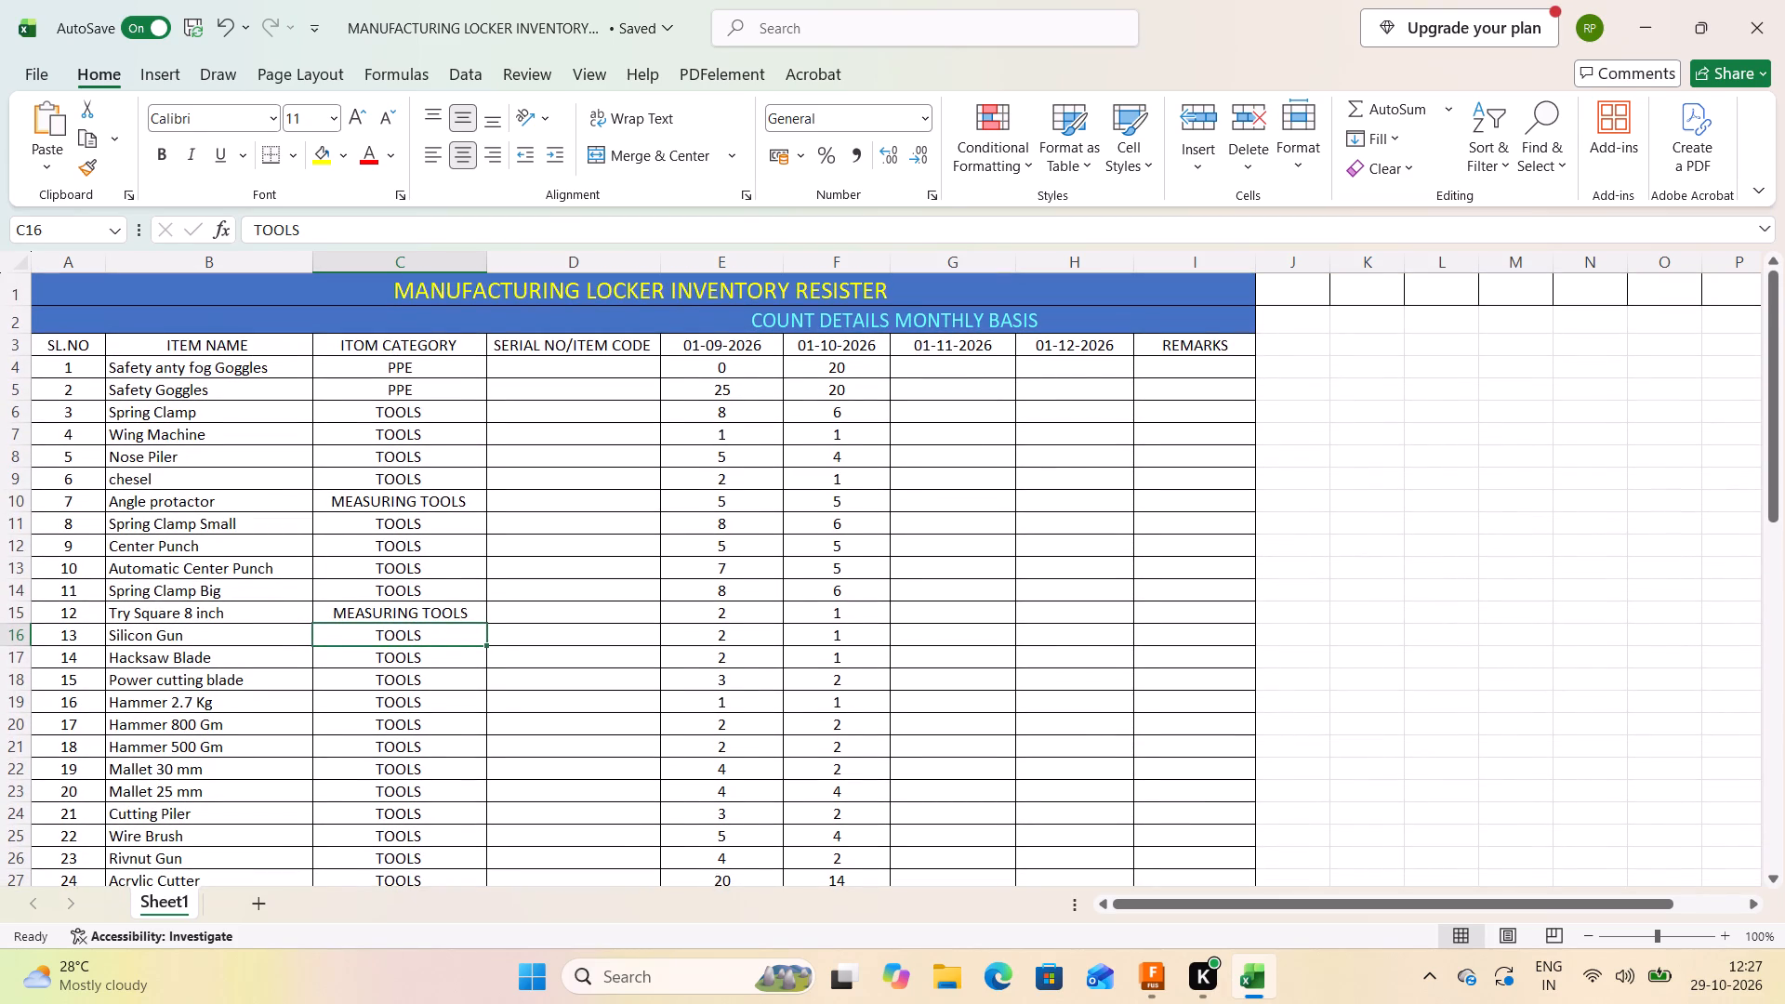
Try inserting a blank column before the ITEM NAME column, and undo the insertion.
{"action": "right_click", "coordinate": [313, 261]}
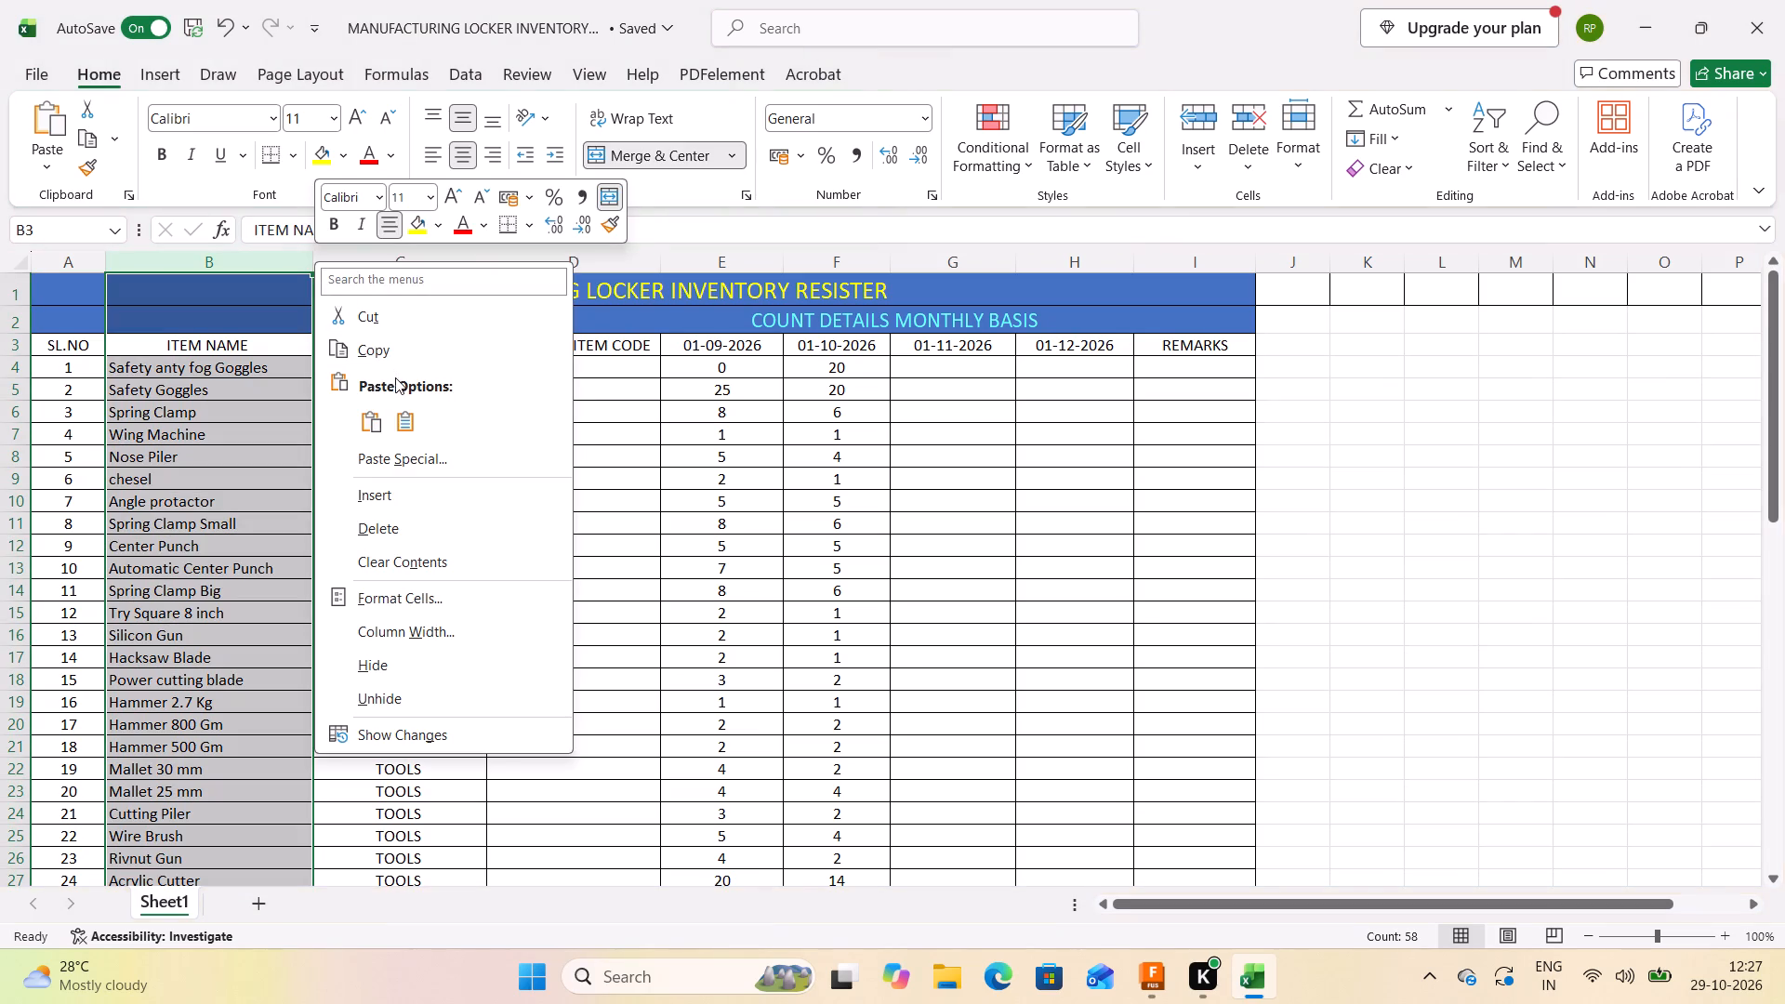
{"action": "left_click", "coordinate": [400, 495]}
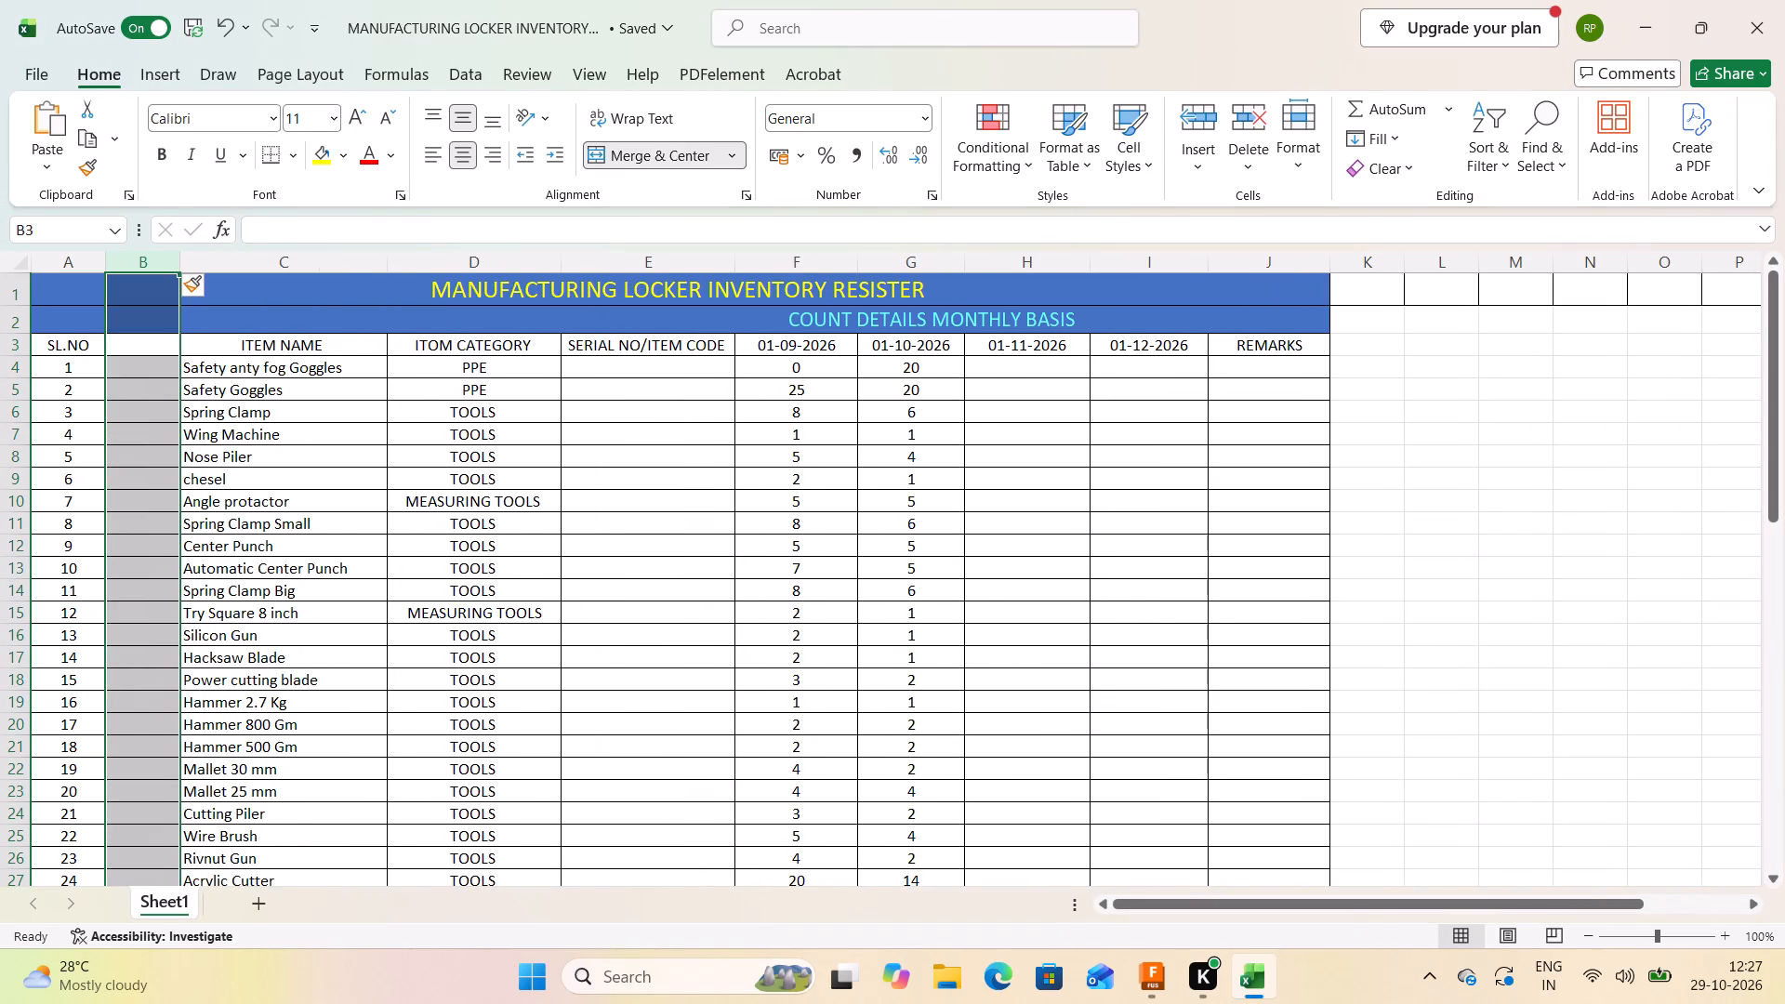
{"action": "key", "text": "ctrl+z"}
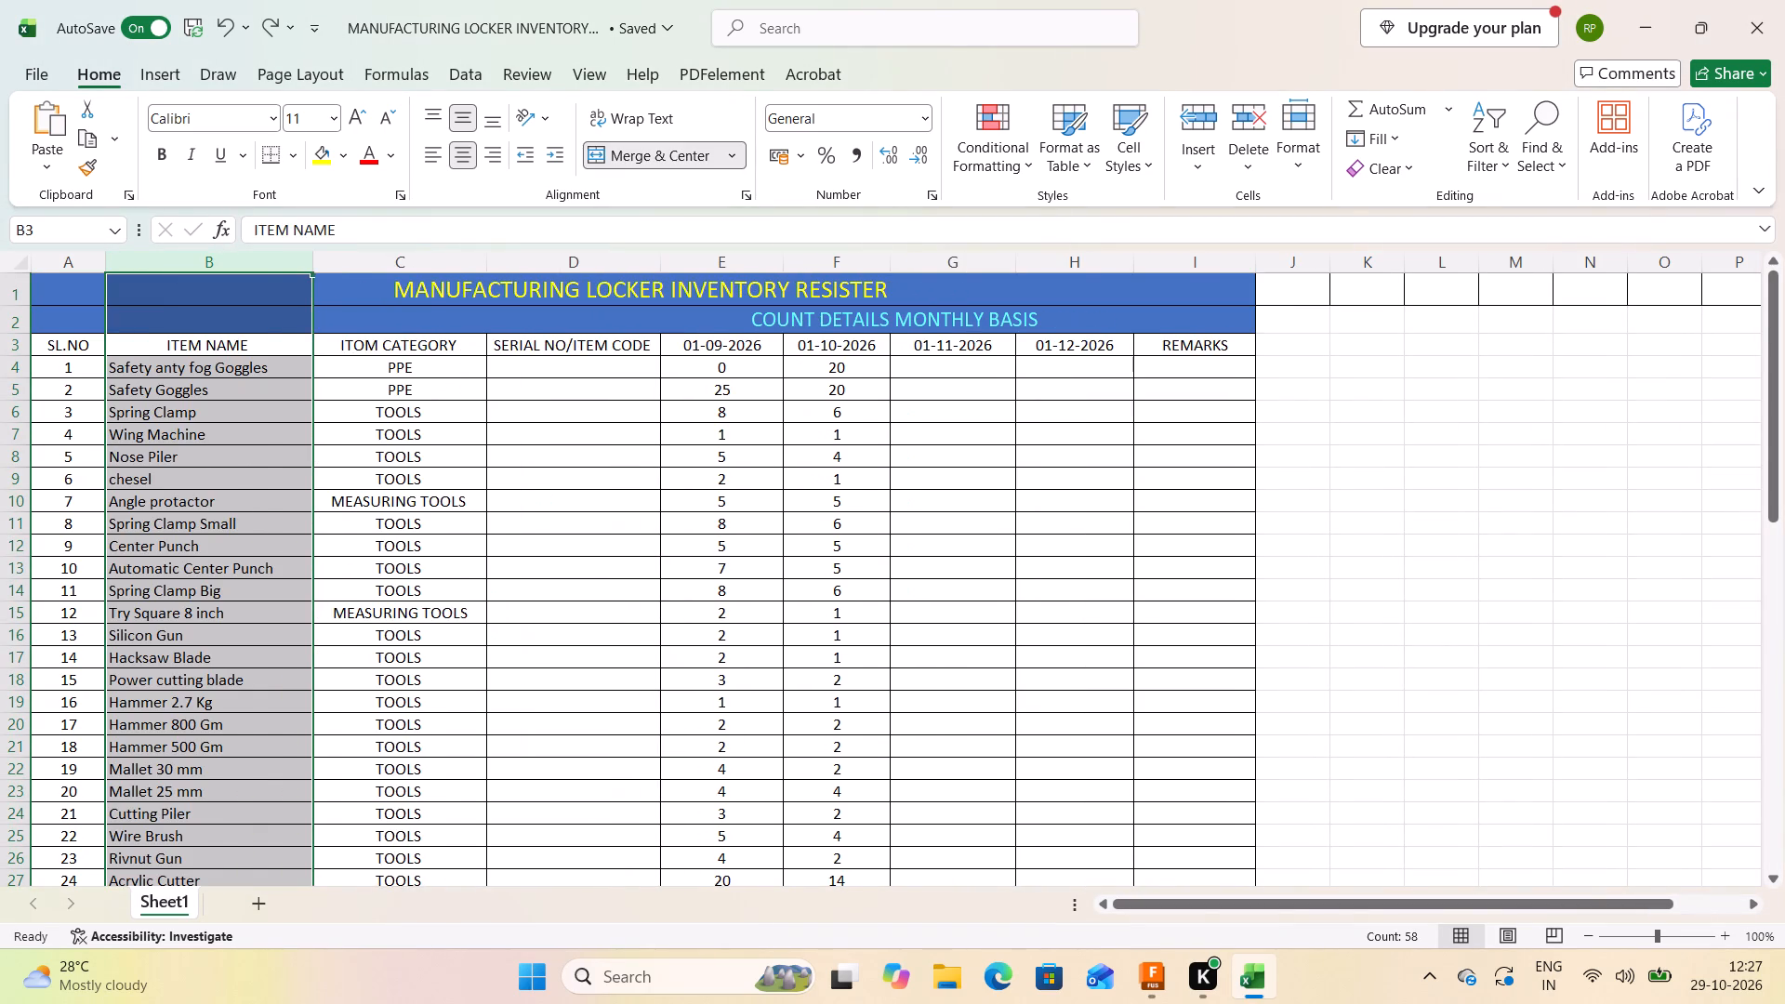
Insert a blank column C between the ITEM NAME column and the ITOM CATEGORY column.
{"action": "left_click", "coordinate": [385, 369]}
{"action": "left_click", "coordinate": [396, 267]}
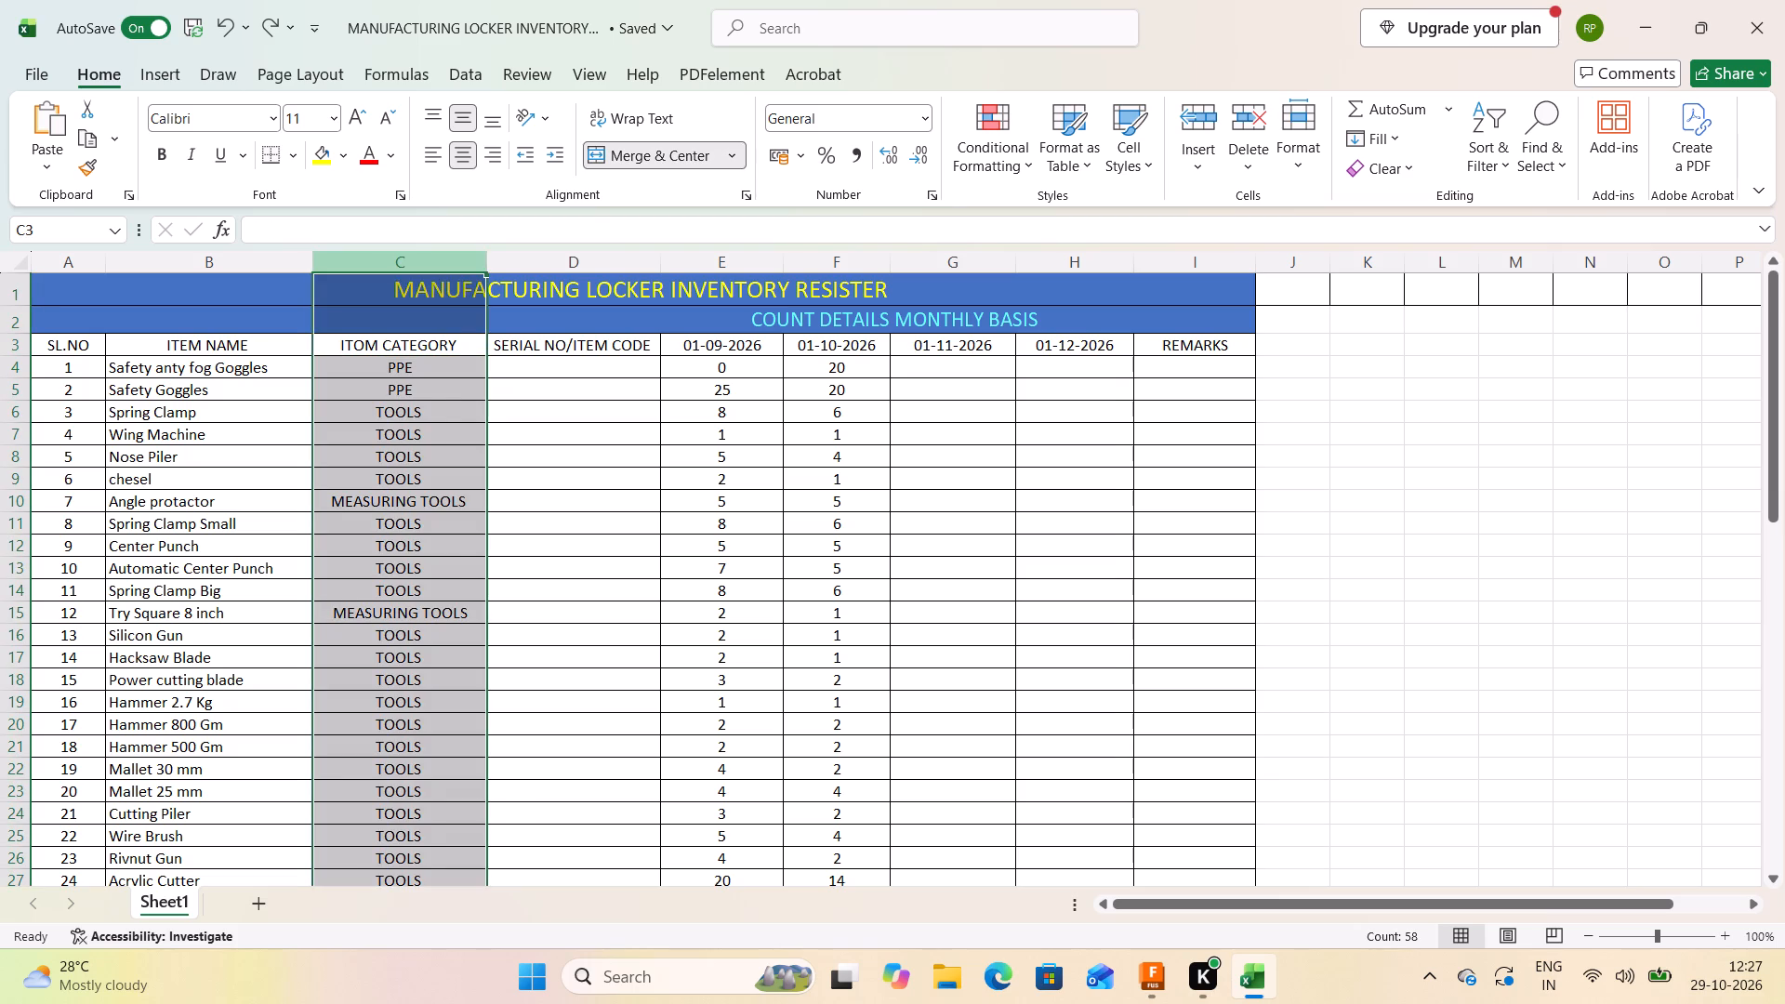
{"action": "right_click", "coordinate": [314, 267]}
{"action": "left_click", "coordinate": [615, 245]}
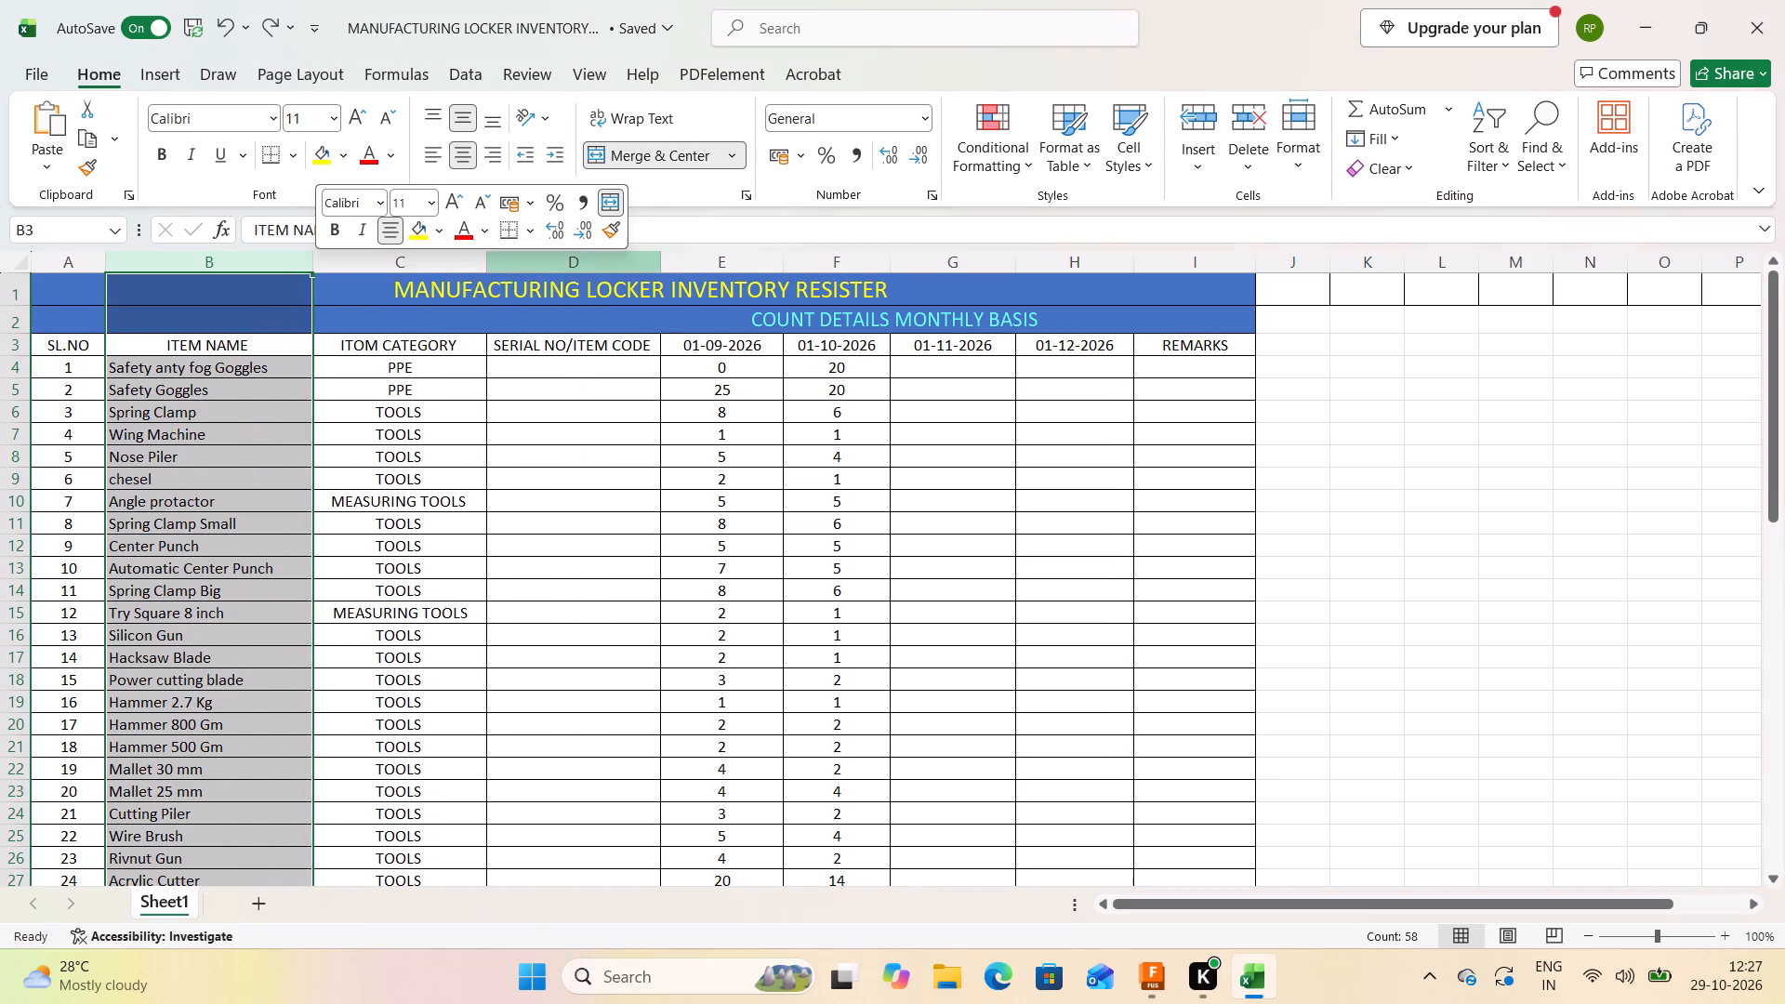
{"action": "right_click", "coordinate": [488, 266]}
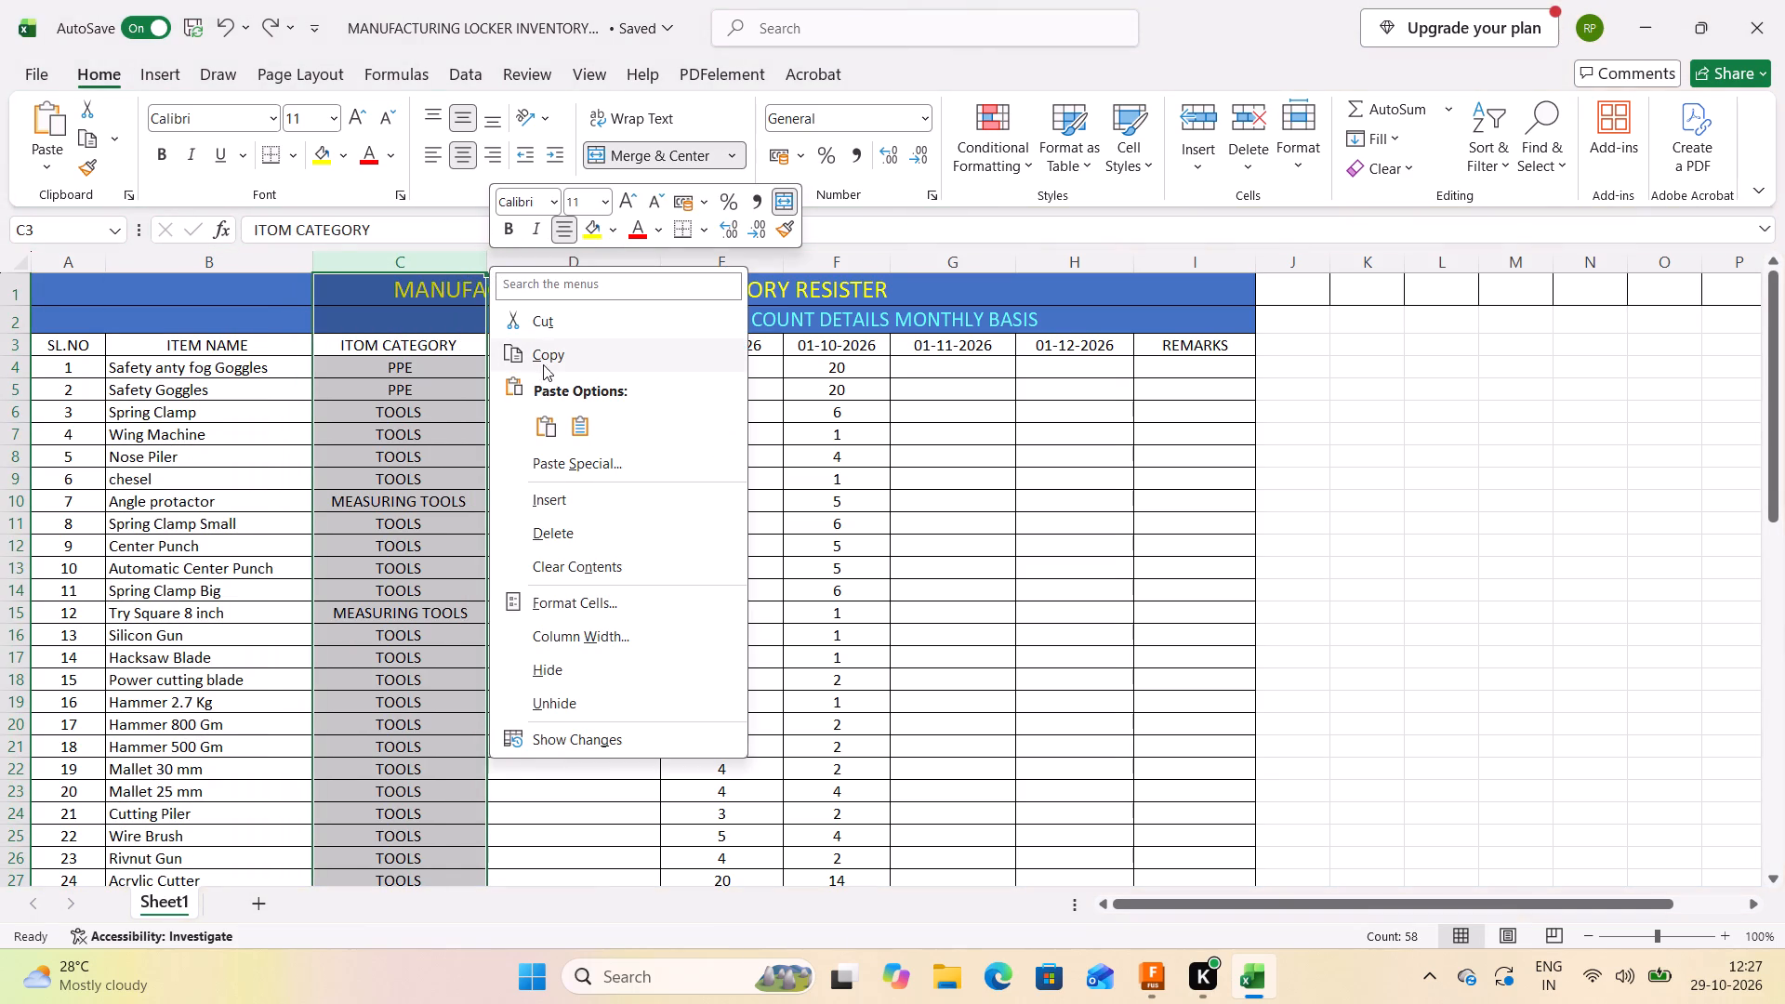
{"action": "left_click", "coordinate": [562, 486]}
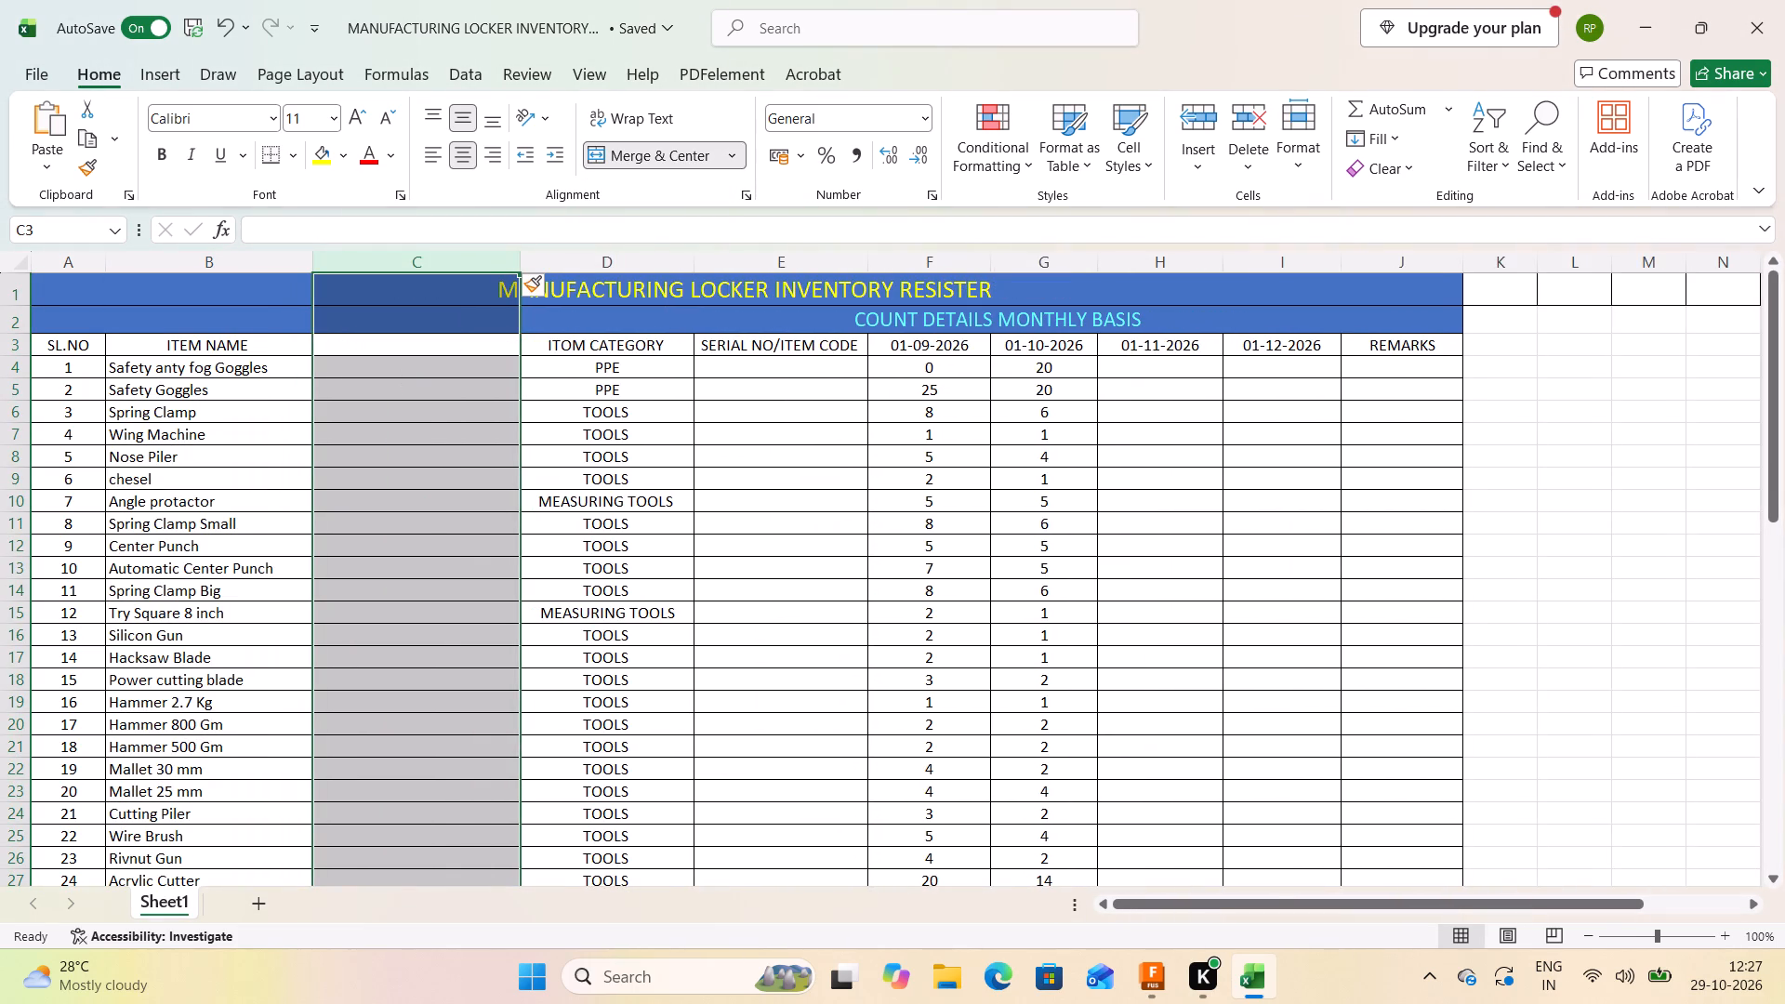
{"action": "left_click", "coordinate": [442, 356]}
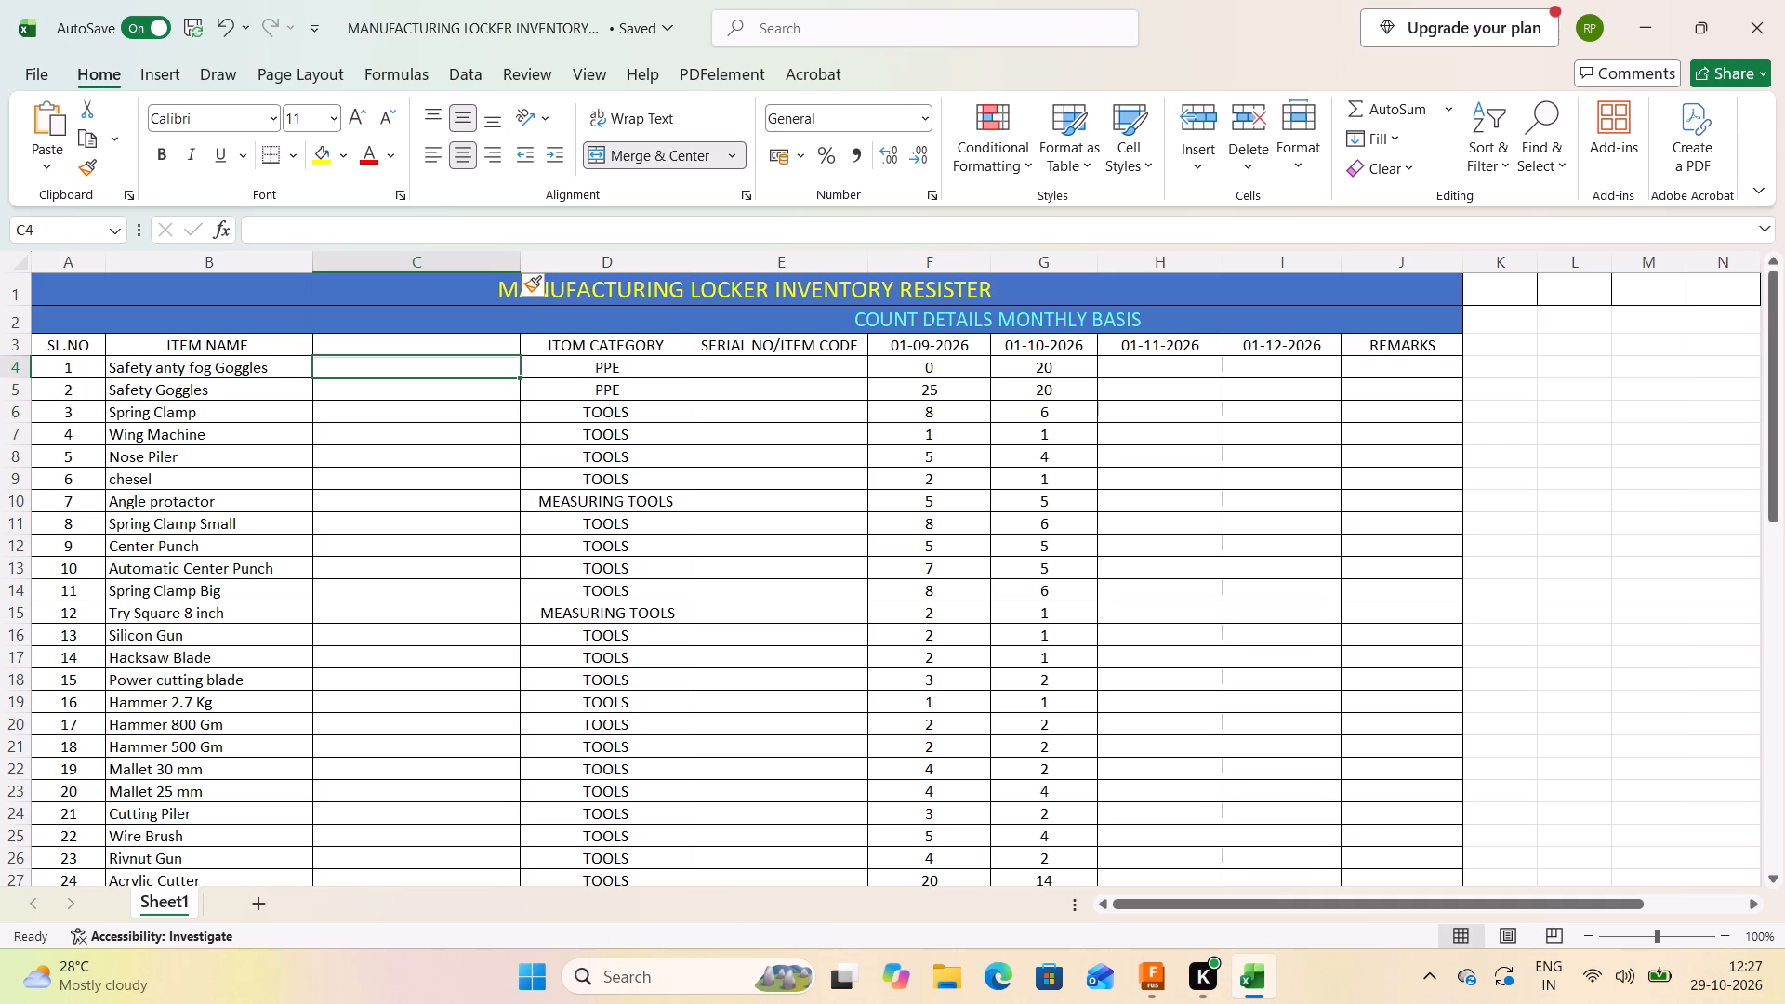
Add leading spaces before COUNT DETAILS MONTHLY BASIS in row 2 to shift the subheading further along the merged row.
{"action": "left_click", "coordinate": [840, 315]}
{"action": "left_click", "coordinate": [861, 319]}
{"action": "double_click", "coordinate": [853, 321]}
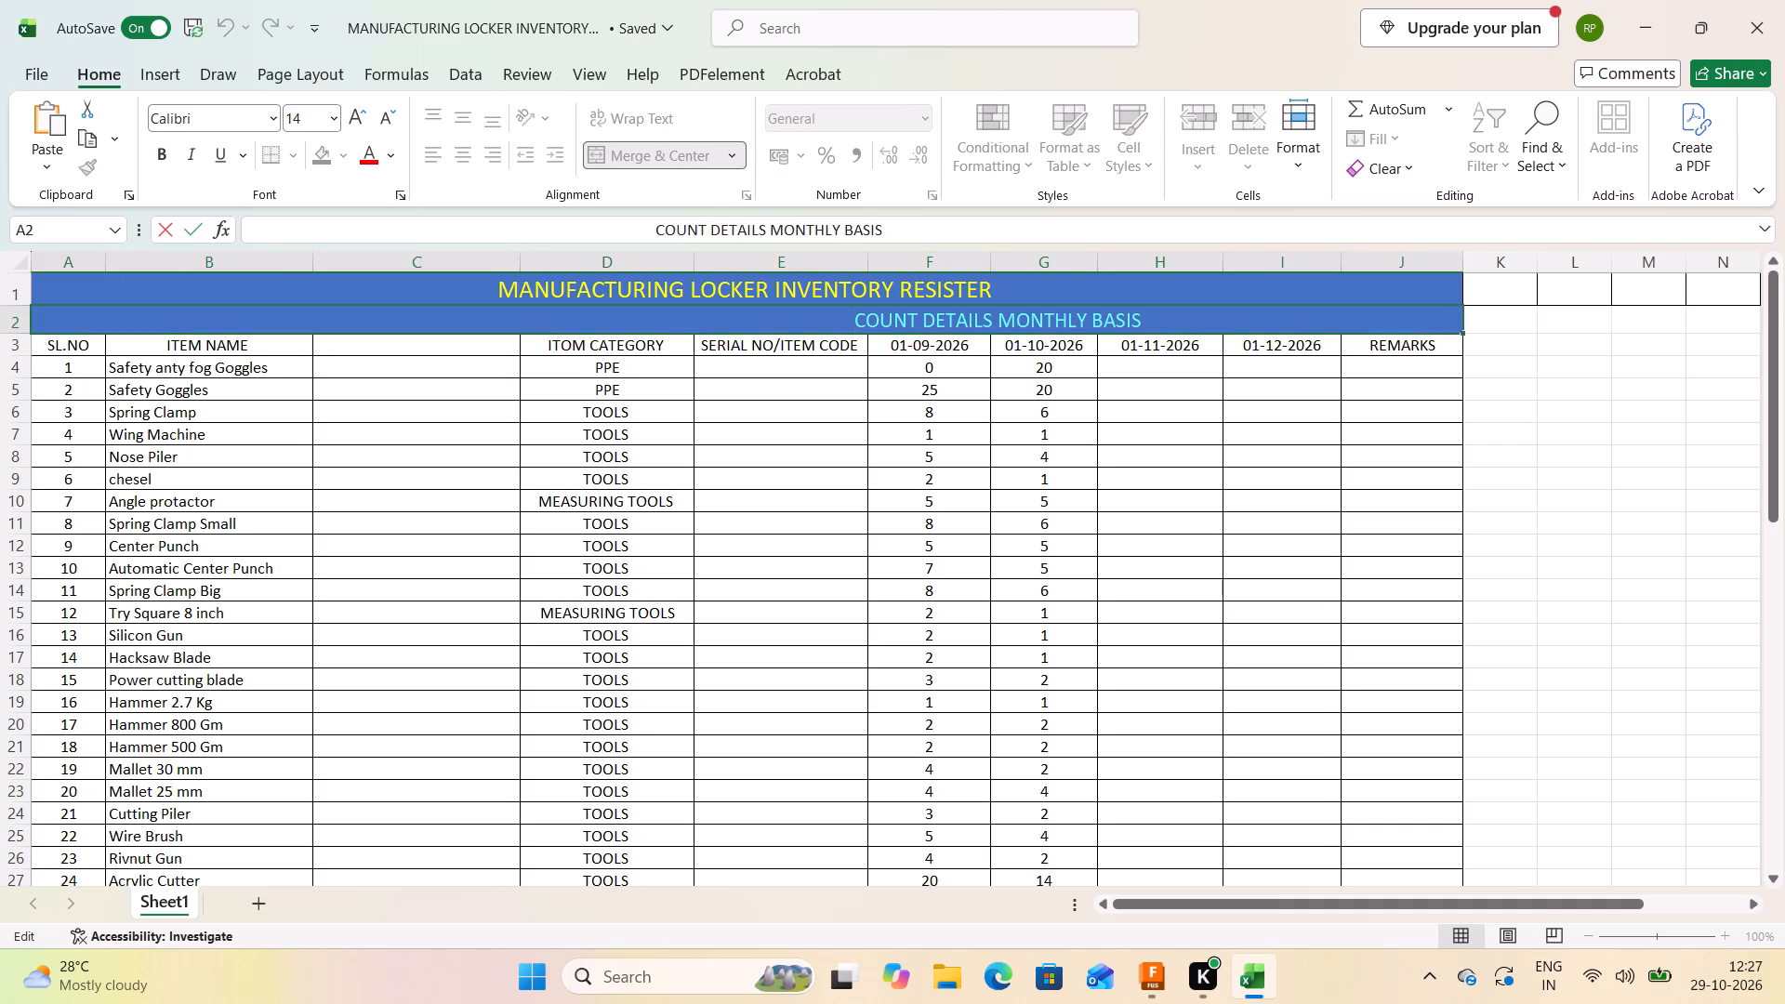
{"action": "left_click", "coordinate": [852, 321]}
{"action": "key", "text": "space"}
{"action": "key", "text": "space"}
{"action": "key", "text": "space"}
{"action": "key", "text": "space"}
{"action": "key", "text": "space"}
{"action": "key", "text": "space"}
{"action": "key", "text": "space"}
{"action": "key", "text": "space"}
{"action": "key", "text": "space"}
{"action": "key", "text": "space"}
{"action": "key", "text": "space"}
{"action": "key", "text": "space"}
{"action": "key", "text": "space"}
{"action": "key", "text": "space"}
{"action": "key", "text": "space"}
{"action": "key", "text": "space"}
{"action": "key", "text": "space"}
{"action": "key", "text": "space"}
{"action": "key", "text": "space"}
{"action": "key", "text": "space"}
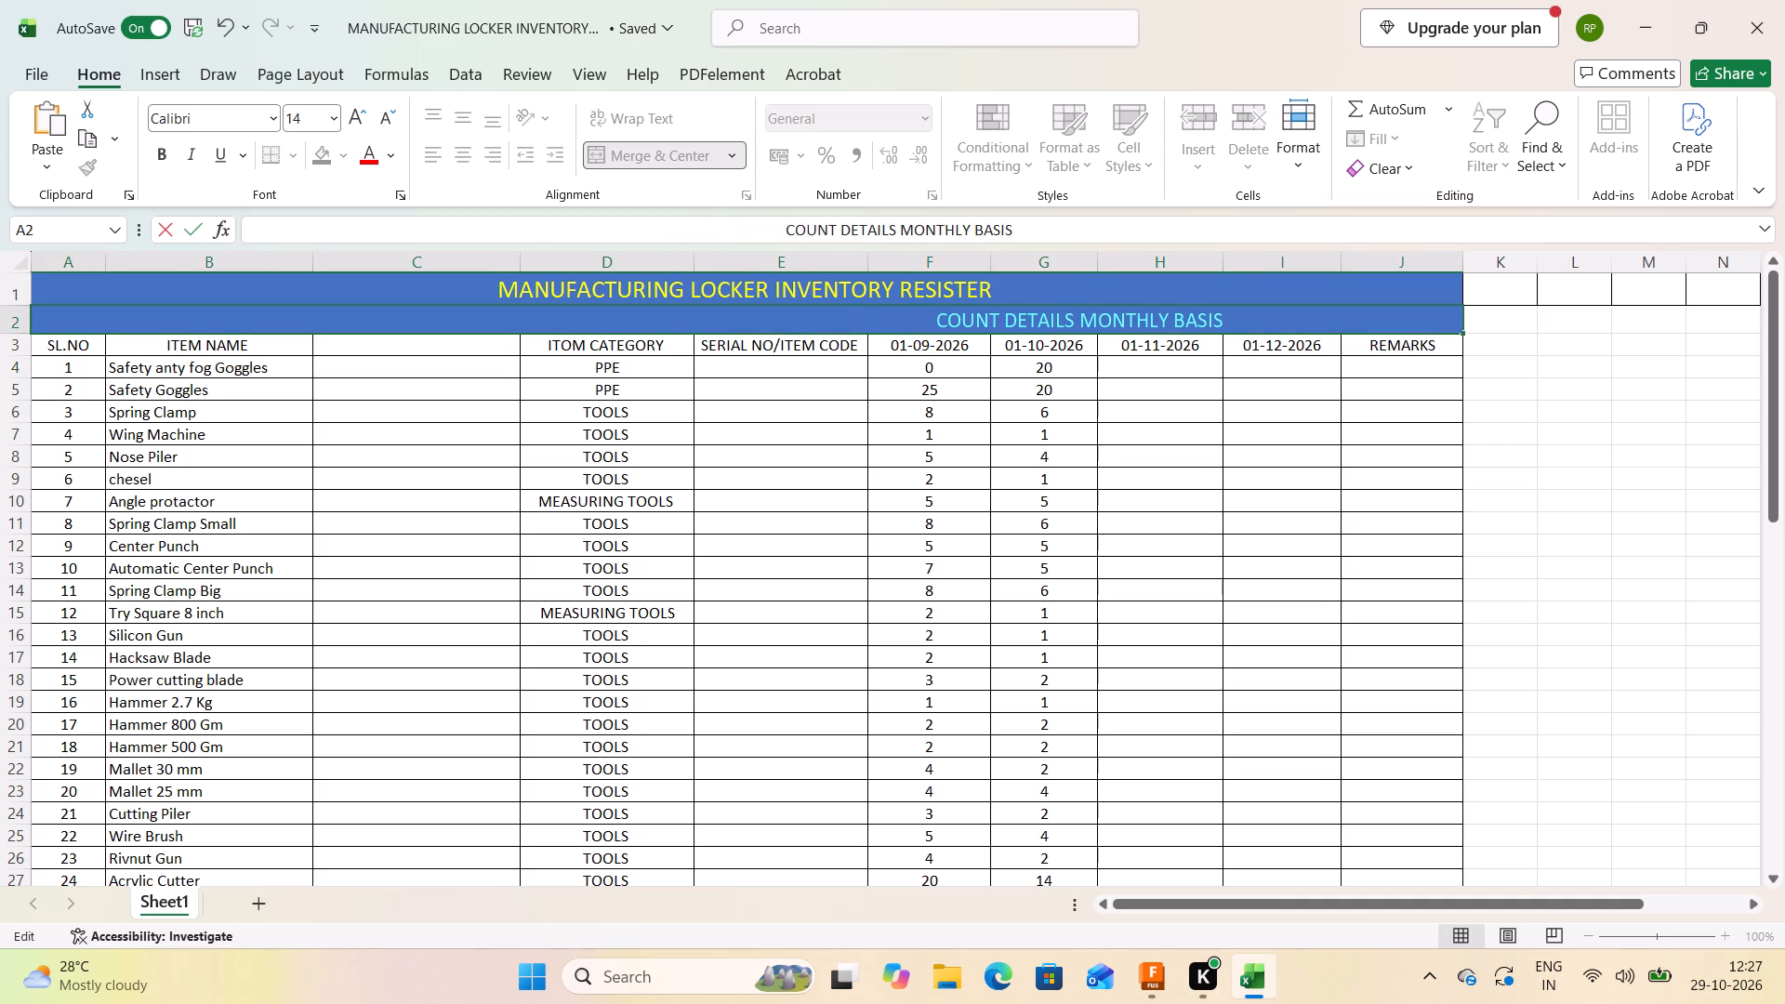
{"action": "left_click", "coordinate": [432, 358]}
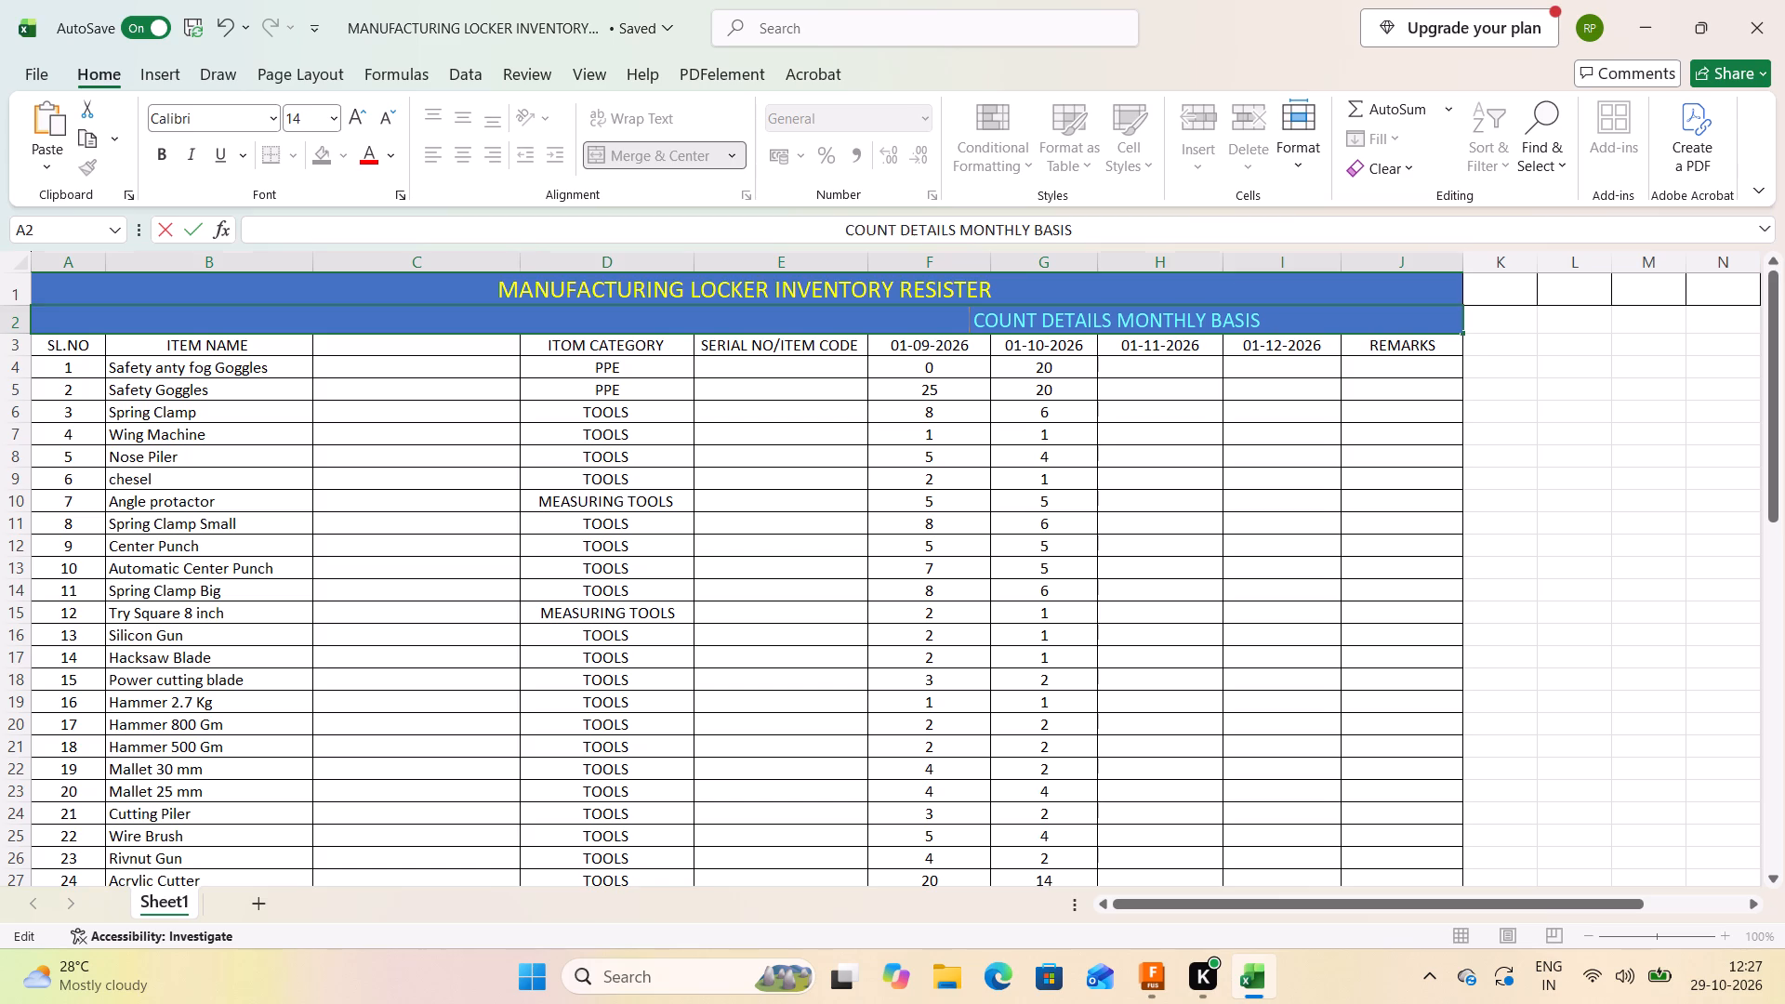
Enter the header SIZE in cell C3 of the blank column after ITEM NAME.
{"action": "left_click", "coordinate": [499, 349]}
{"action": "double_click", "coordinate": [463, 347]}
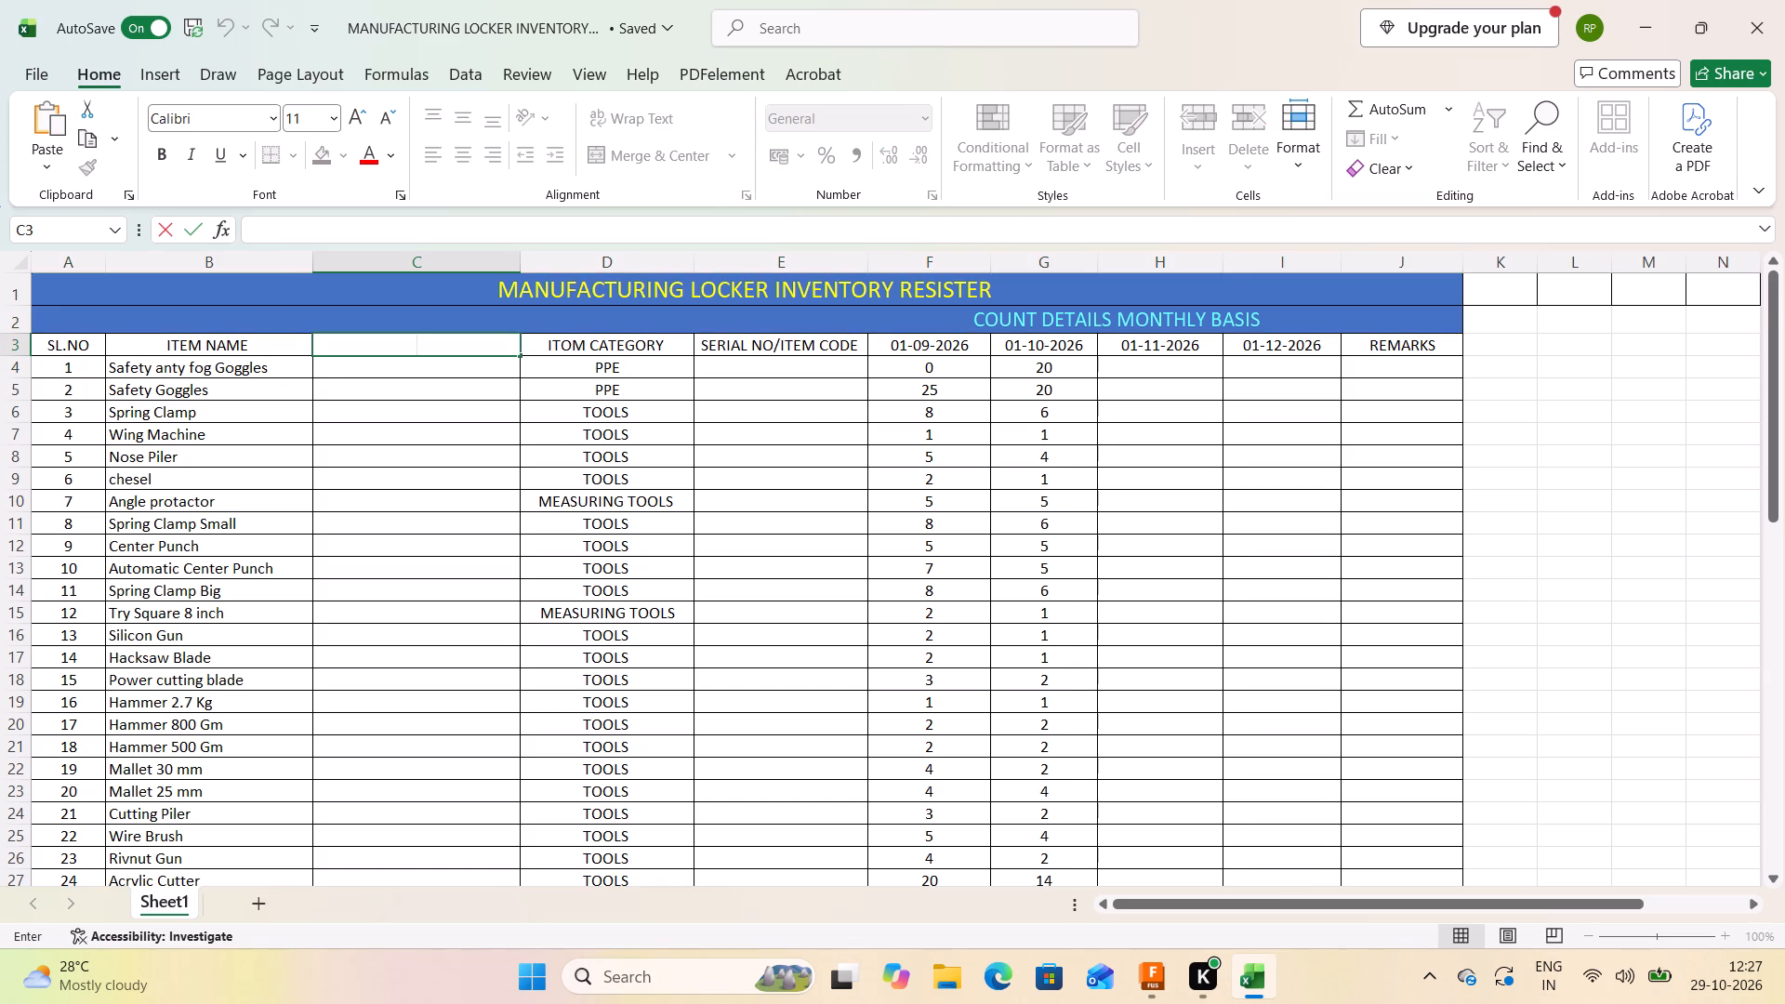
{"action": "key", "text": "s"}
{"action": "key", "text": "i"}
{"action": "key", "text": "z"}
{"action": "key", "text": "e"}
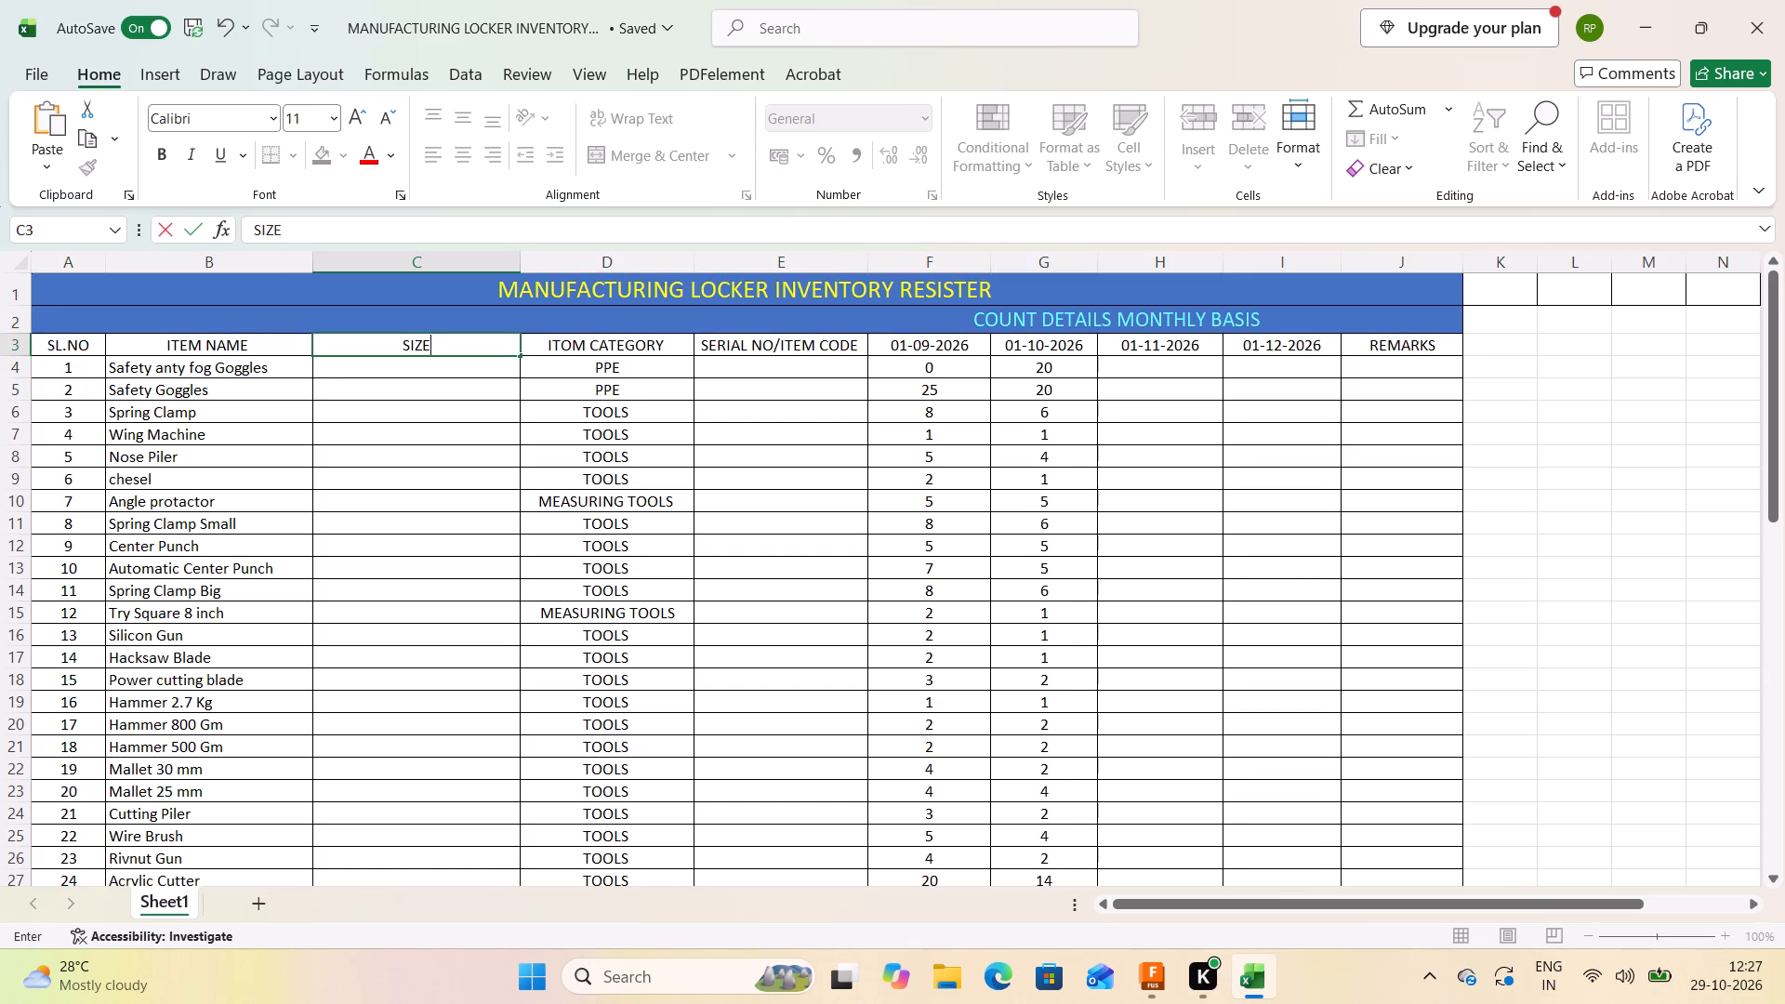
{"action": "key", "text": "space"}
{"action": "double_click", "coordinate": [521, 349]}
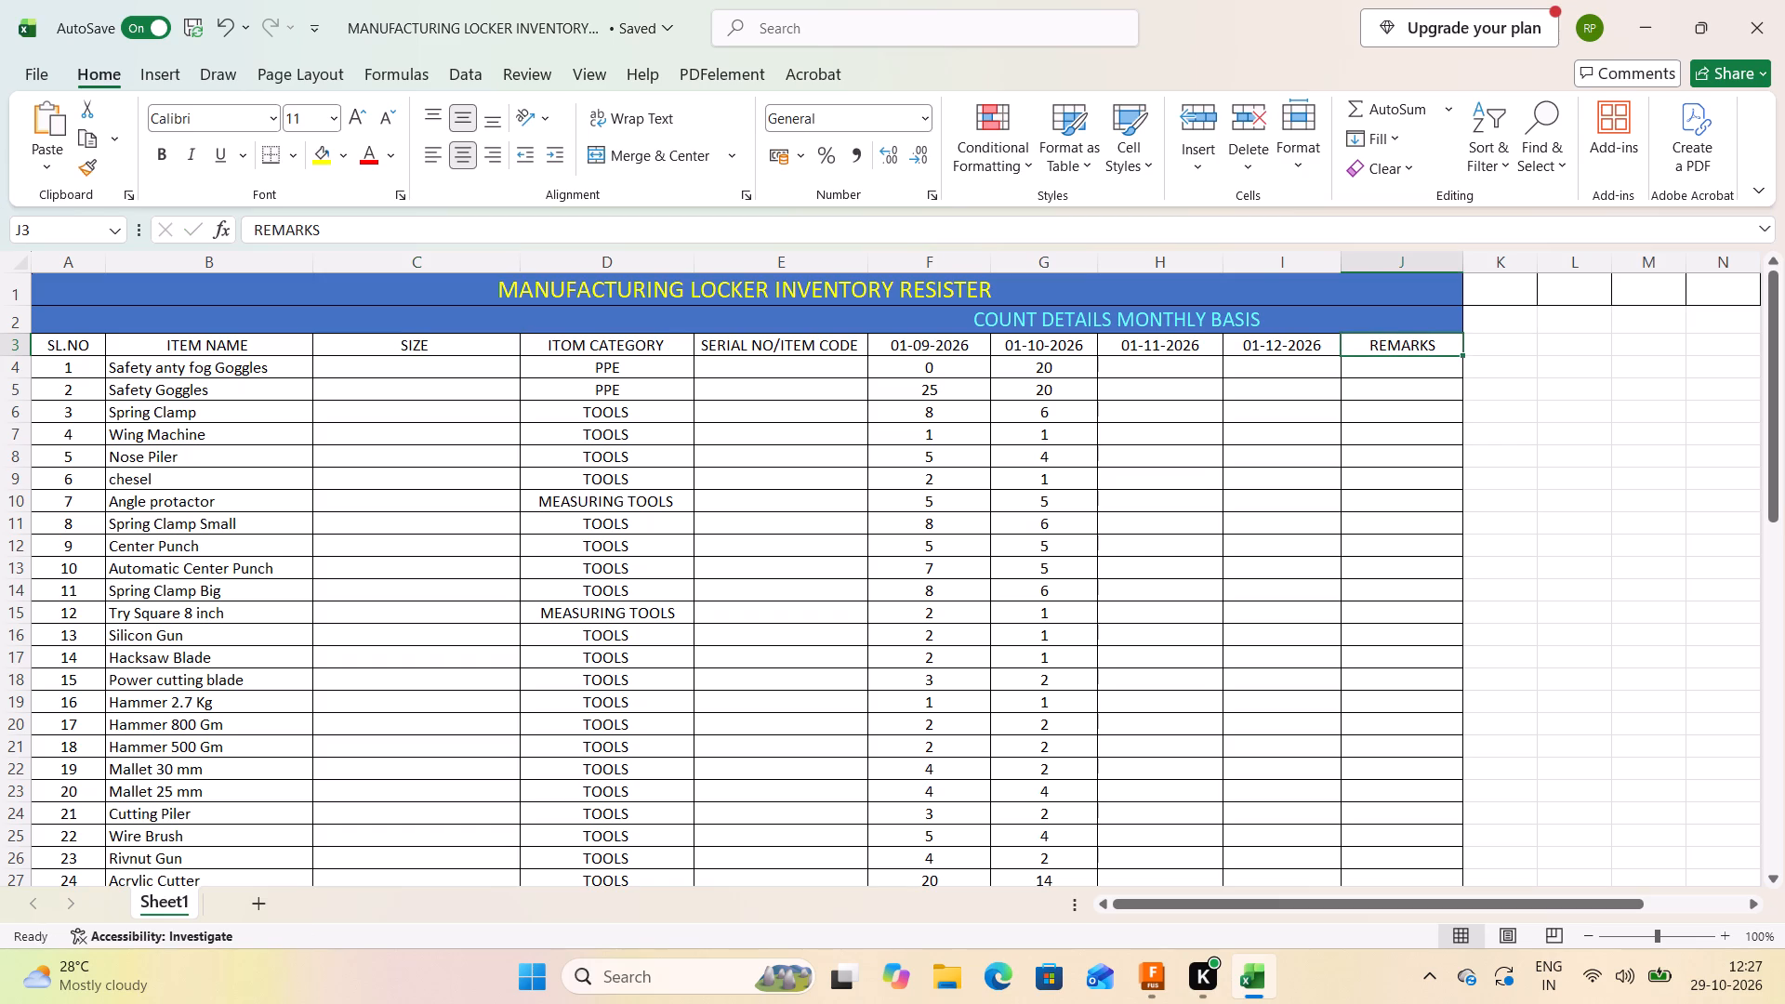
Narrow the SIZE column to fit its content, then widen it slightly so the header has some room.
{"action": "double_click", "coordinate": [522, 261]}
{"action": "double_click", "coordinate": [521, 262]}
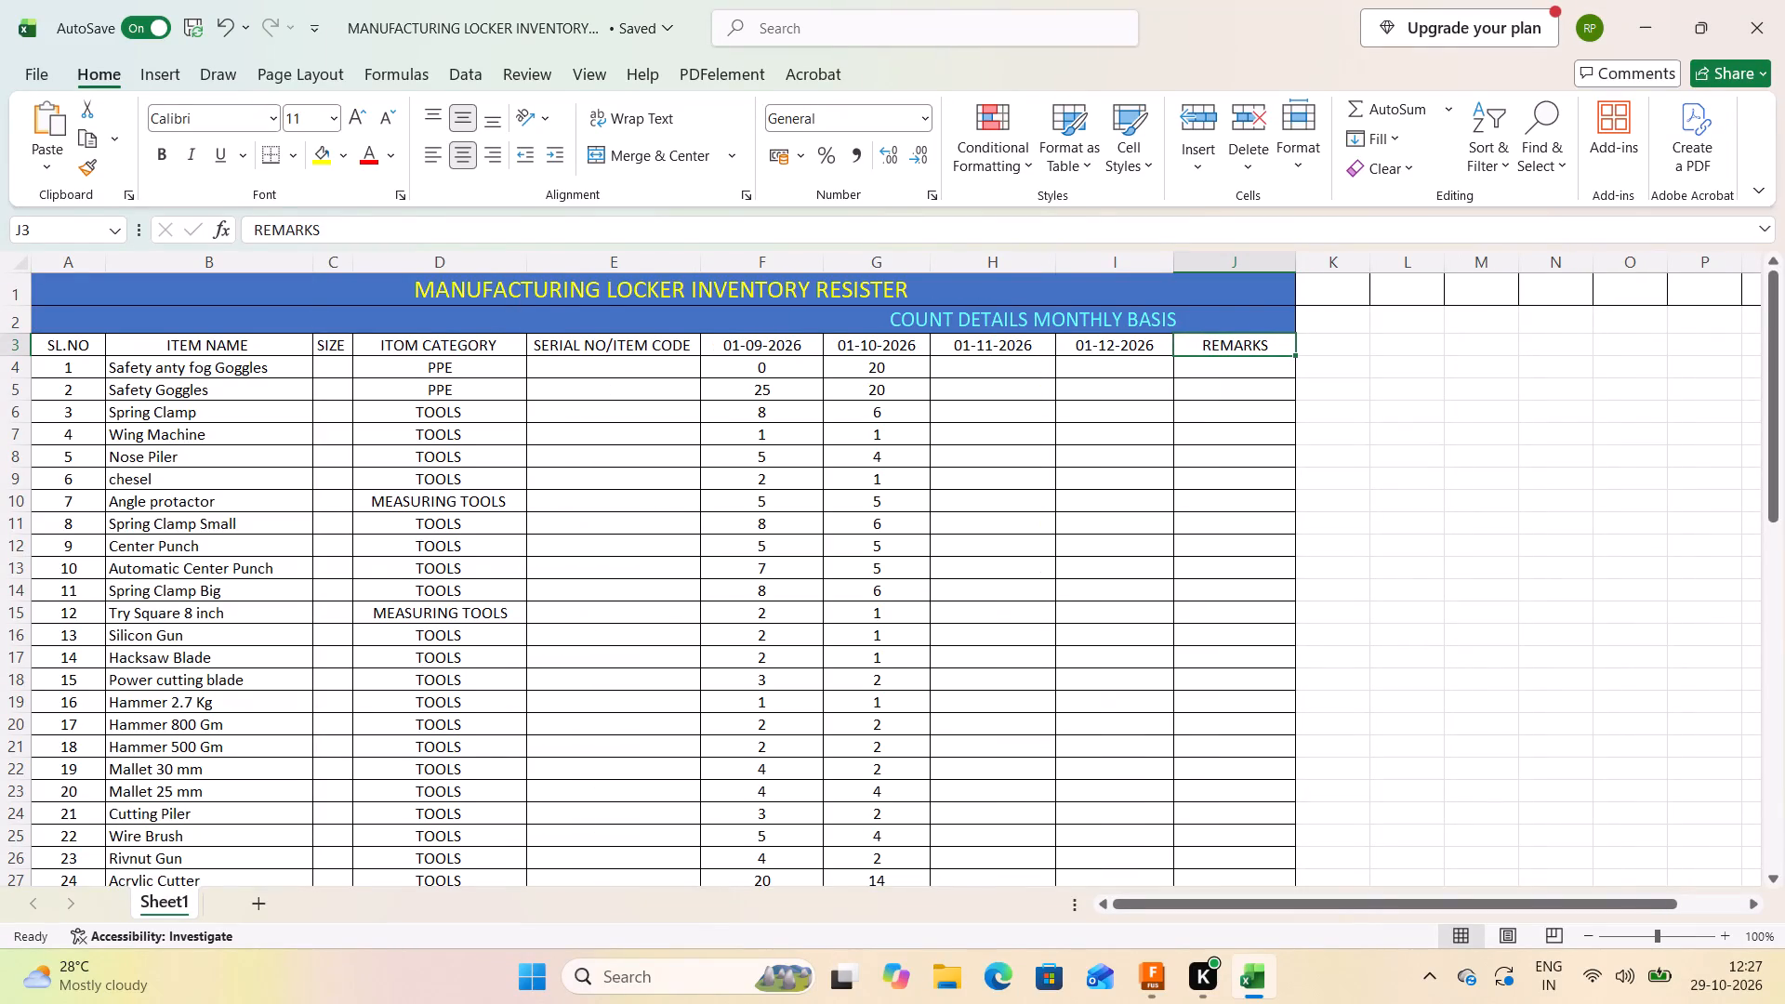
{"action": "left_click_drag", "start_coordinate": [352, 260], "coordinate": [390, 261]}
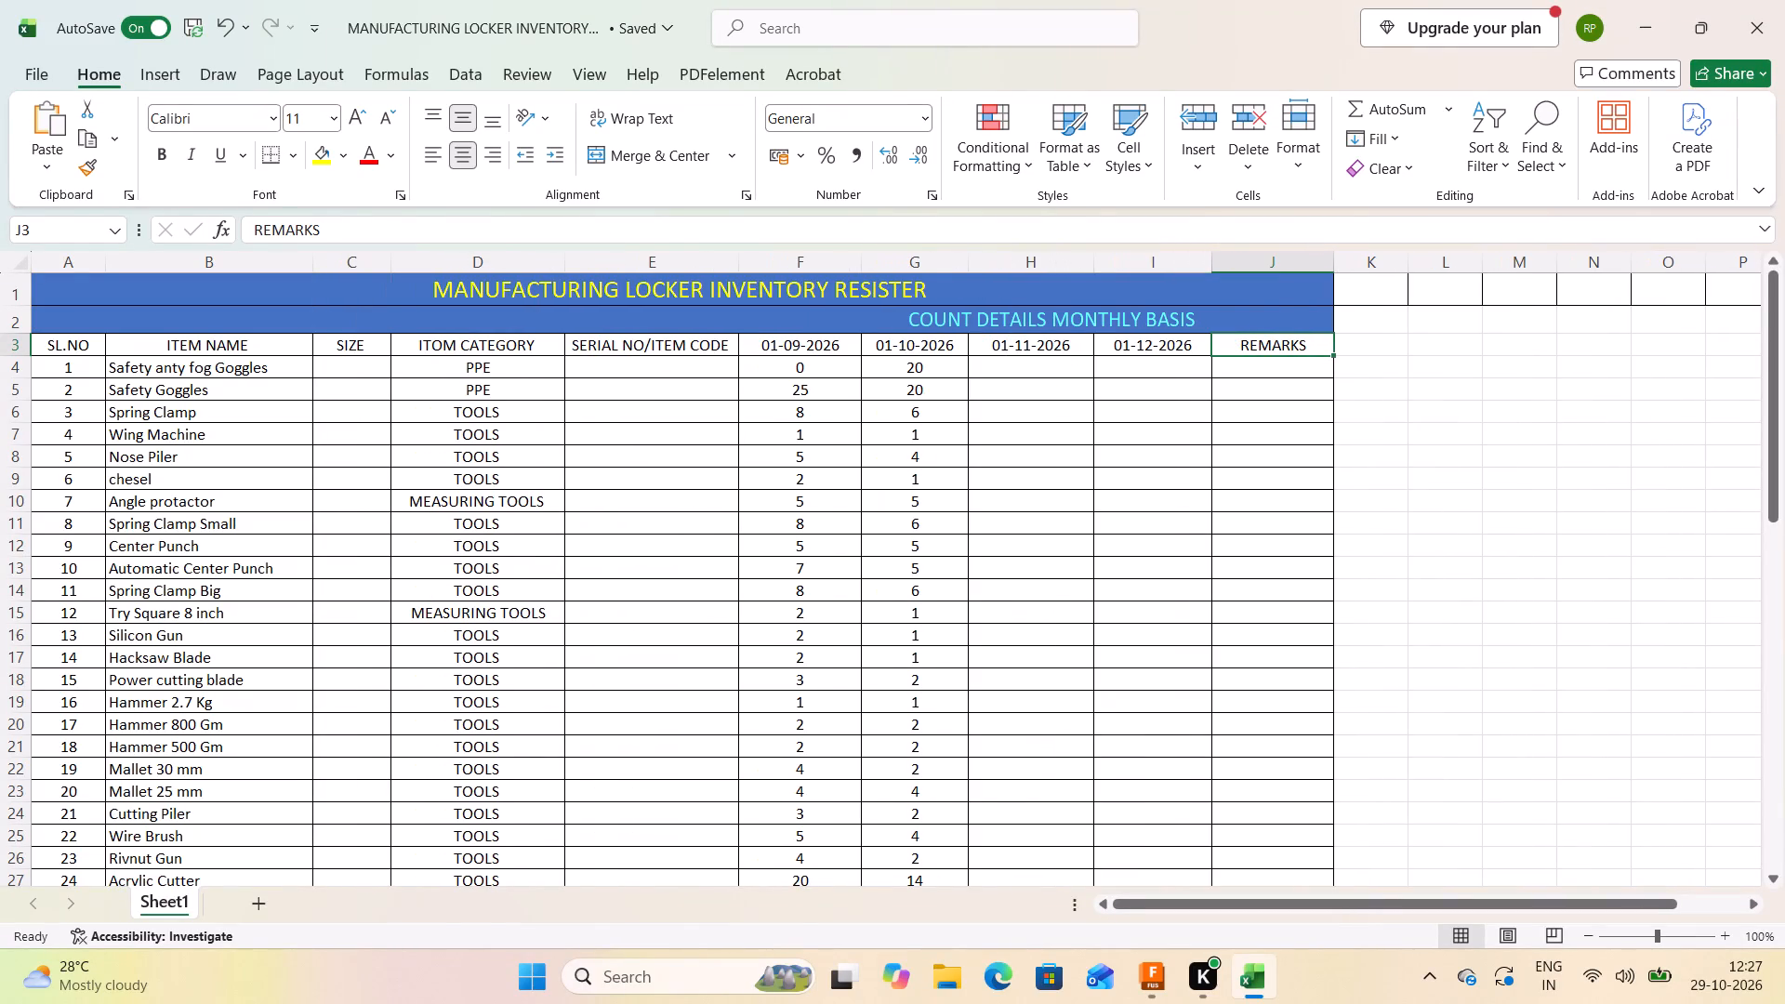
Make the row 3 column headers from SL.NO to REMARKS bold.
{"action": "left_click", "coordinate": [343, 363]}
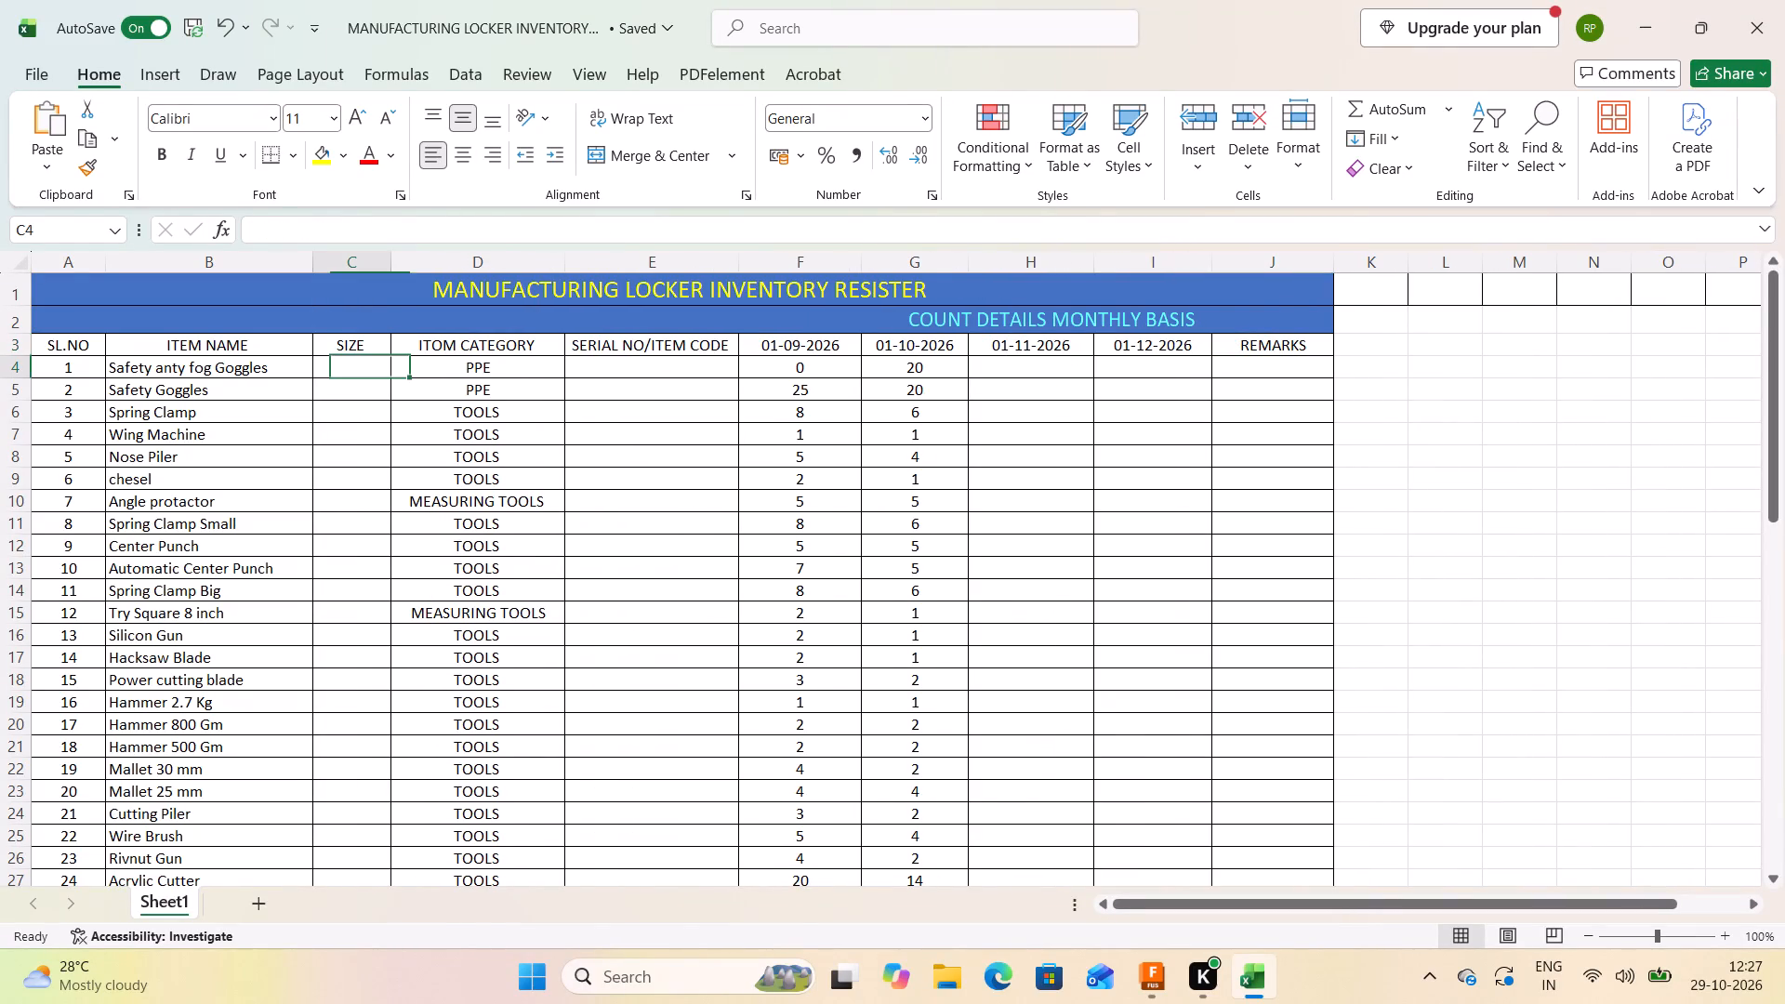
{"action": "left_click_drag", "start_coordinate": [79, 349], "coordinate": [420, 361]}
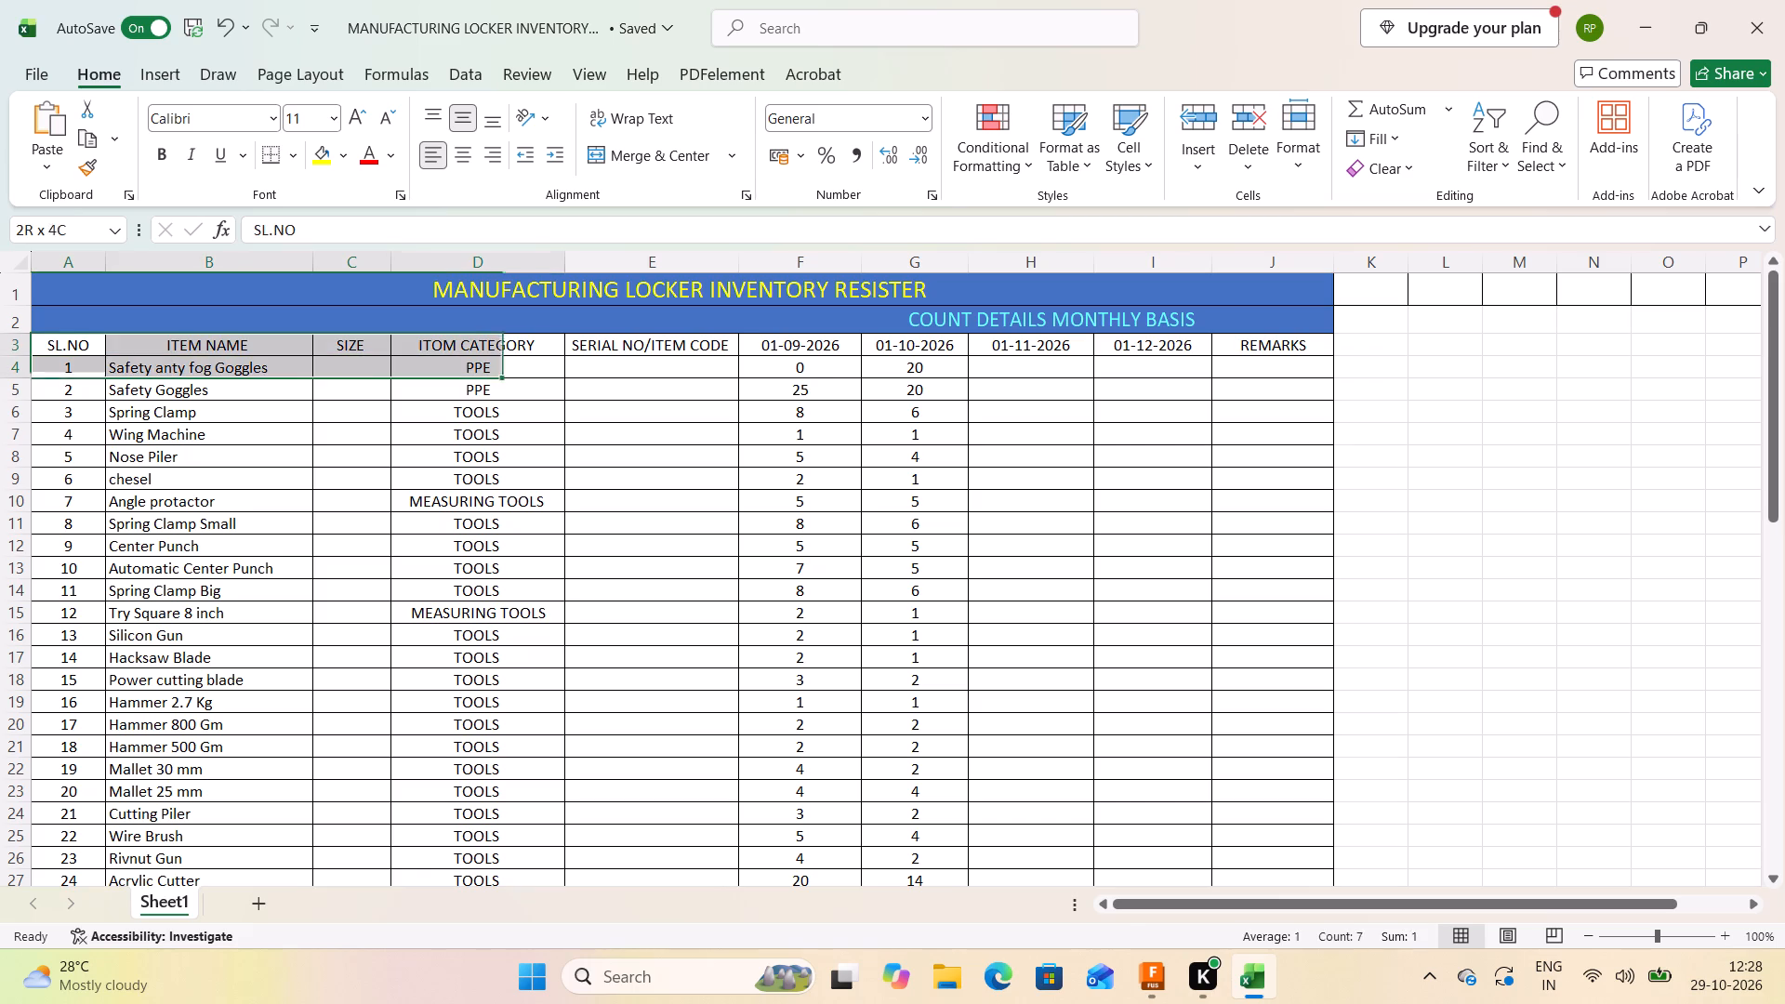
{"action": "left_click_drag", "start_coordinate": [420, 361], "coordinate": [1295, 343]}
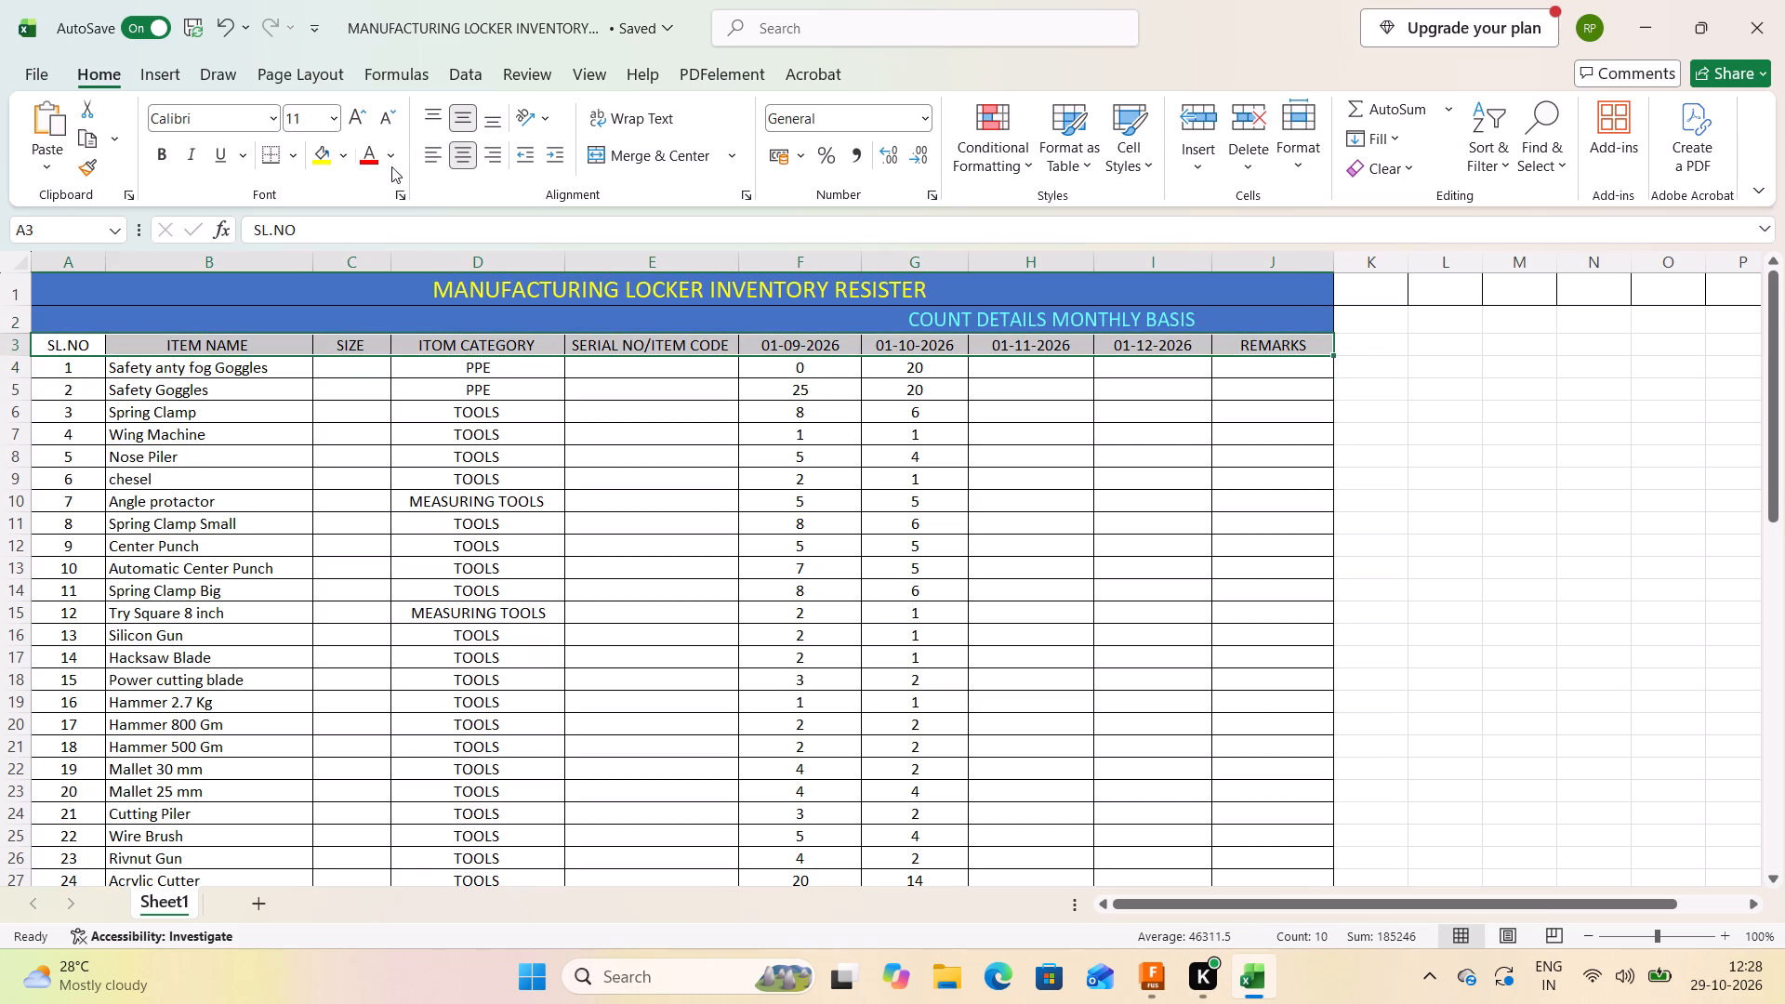
{"action": "left_click", "coordinate": [156, 143]}
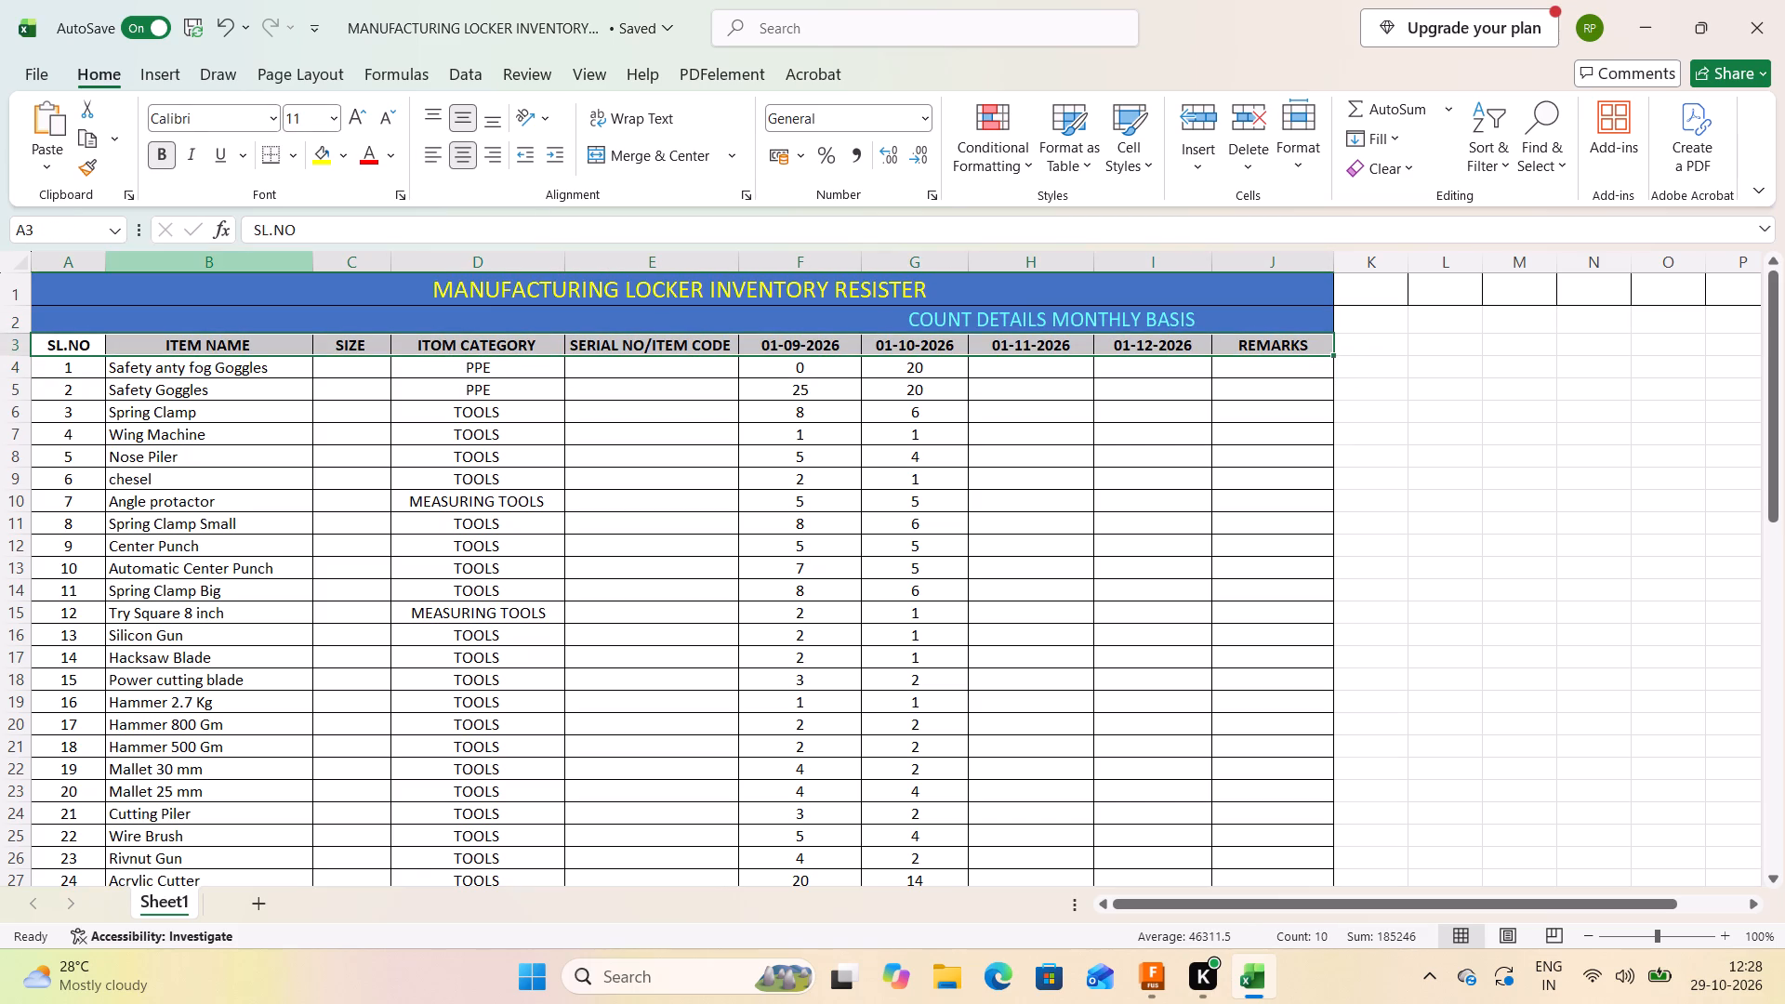
{"action": "left_click", "coordinate": [1446, 420]}
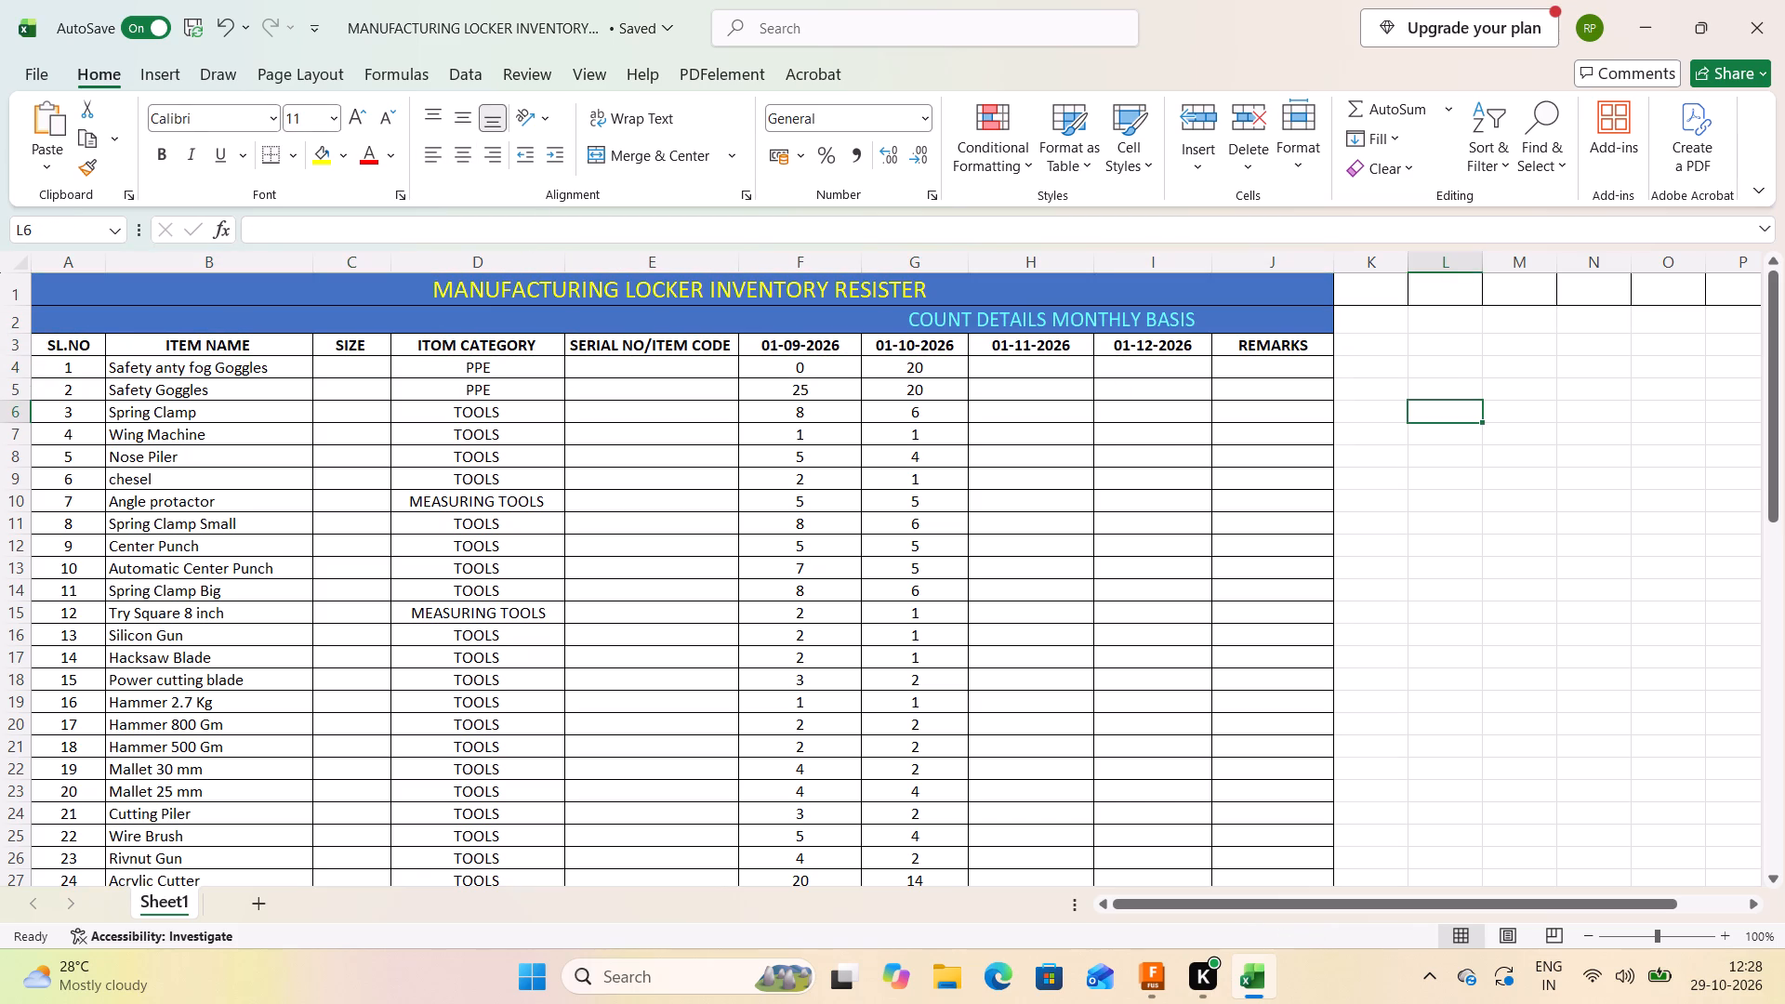
Make the sheet title in row 1 and the subheading in row 2 bold.
{"action": "left_click_drag", "start_coordinate": [405, 291], "coordinate": [817, 319]}
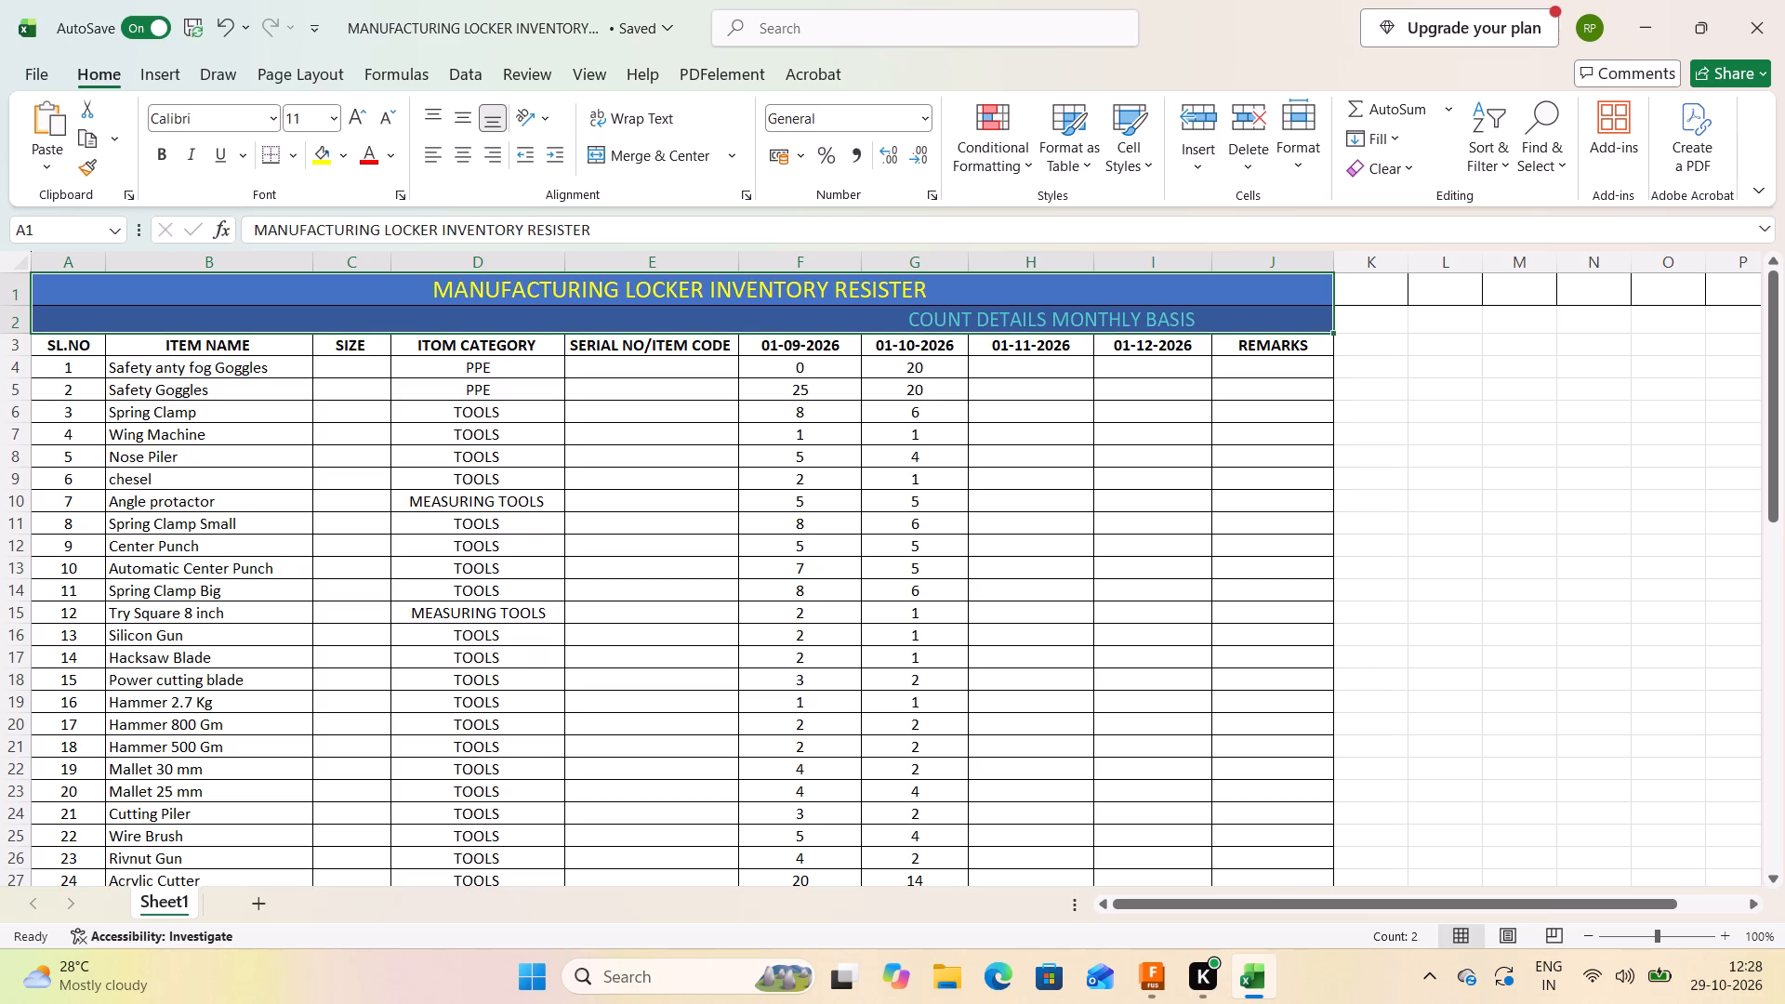
{"action": "left_click", "coordinate": [171, 154]}
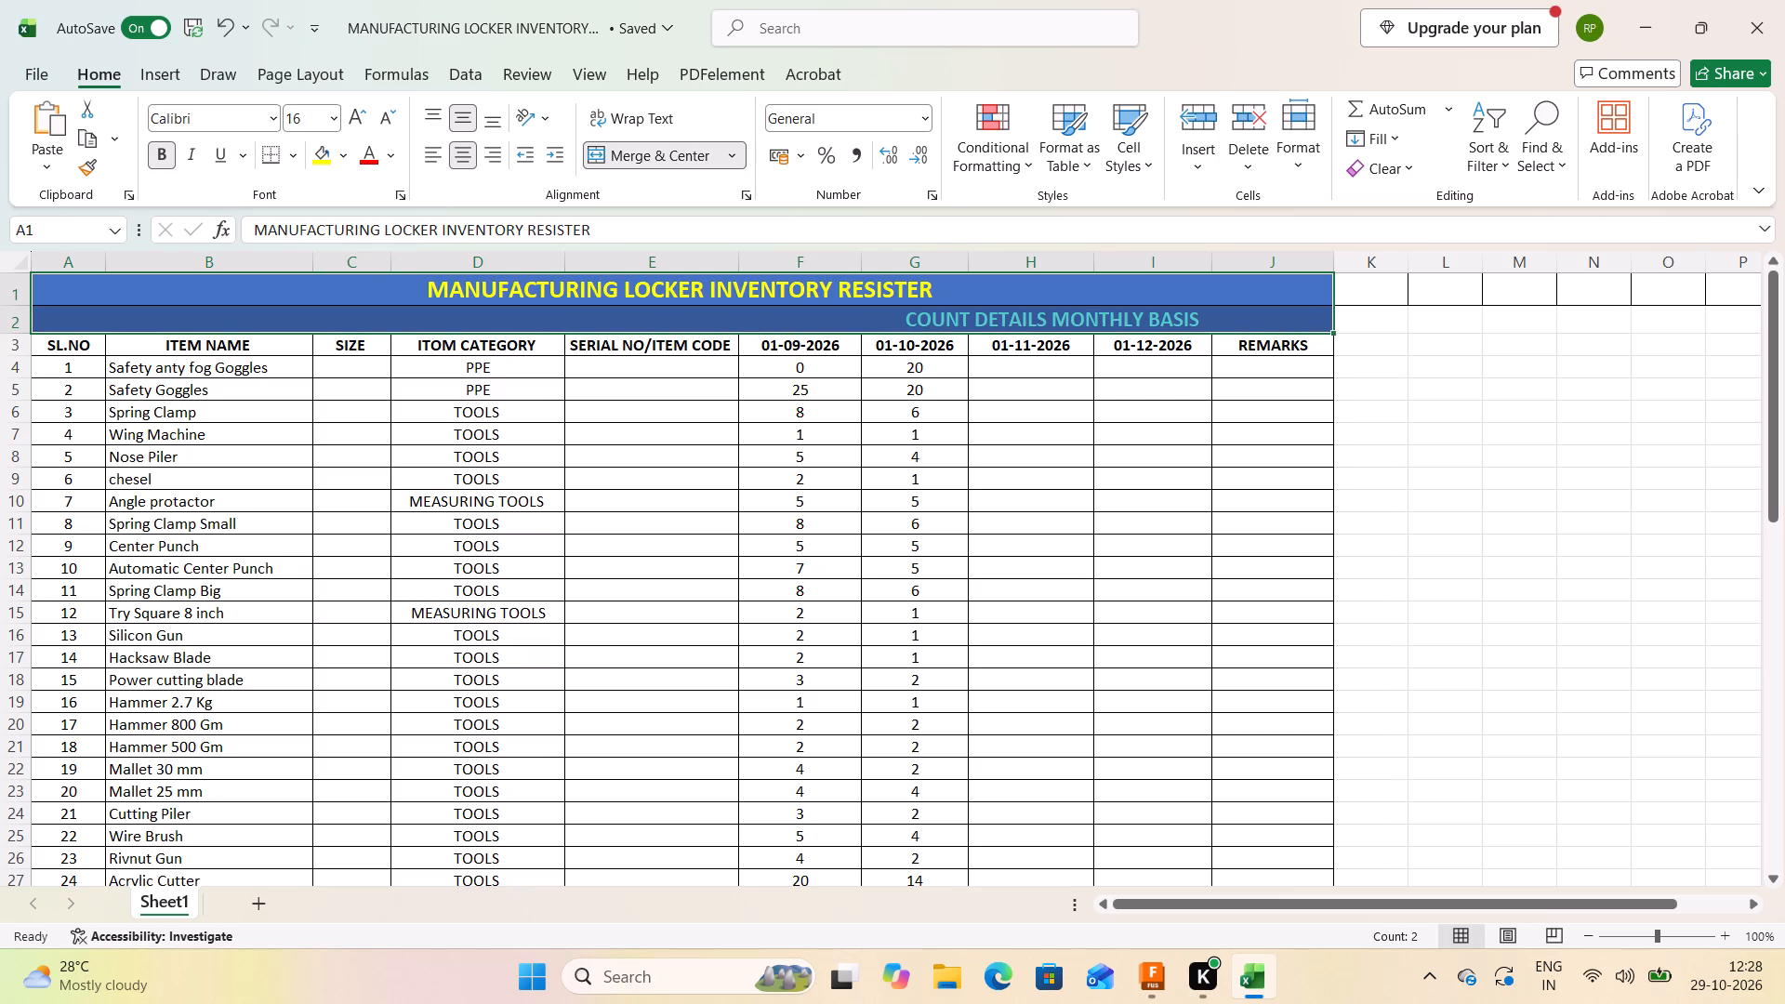
{"action": "left_click", "coordinate": [1764, 456]}
{"action": "left_click", "coordinate": [1658, 469]}
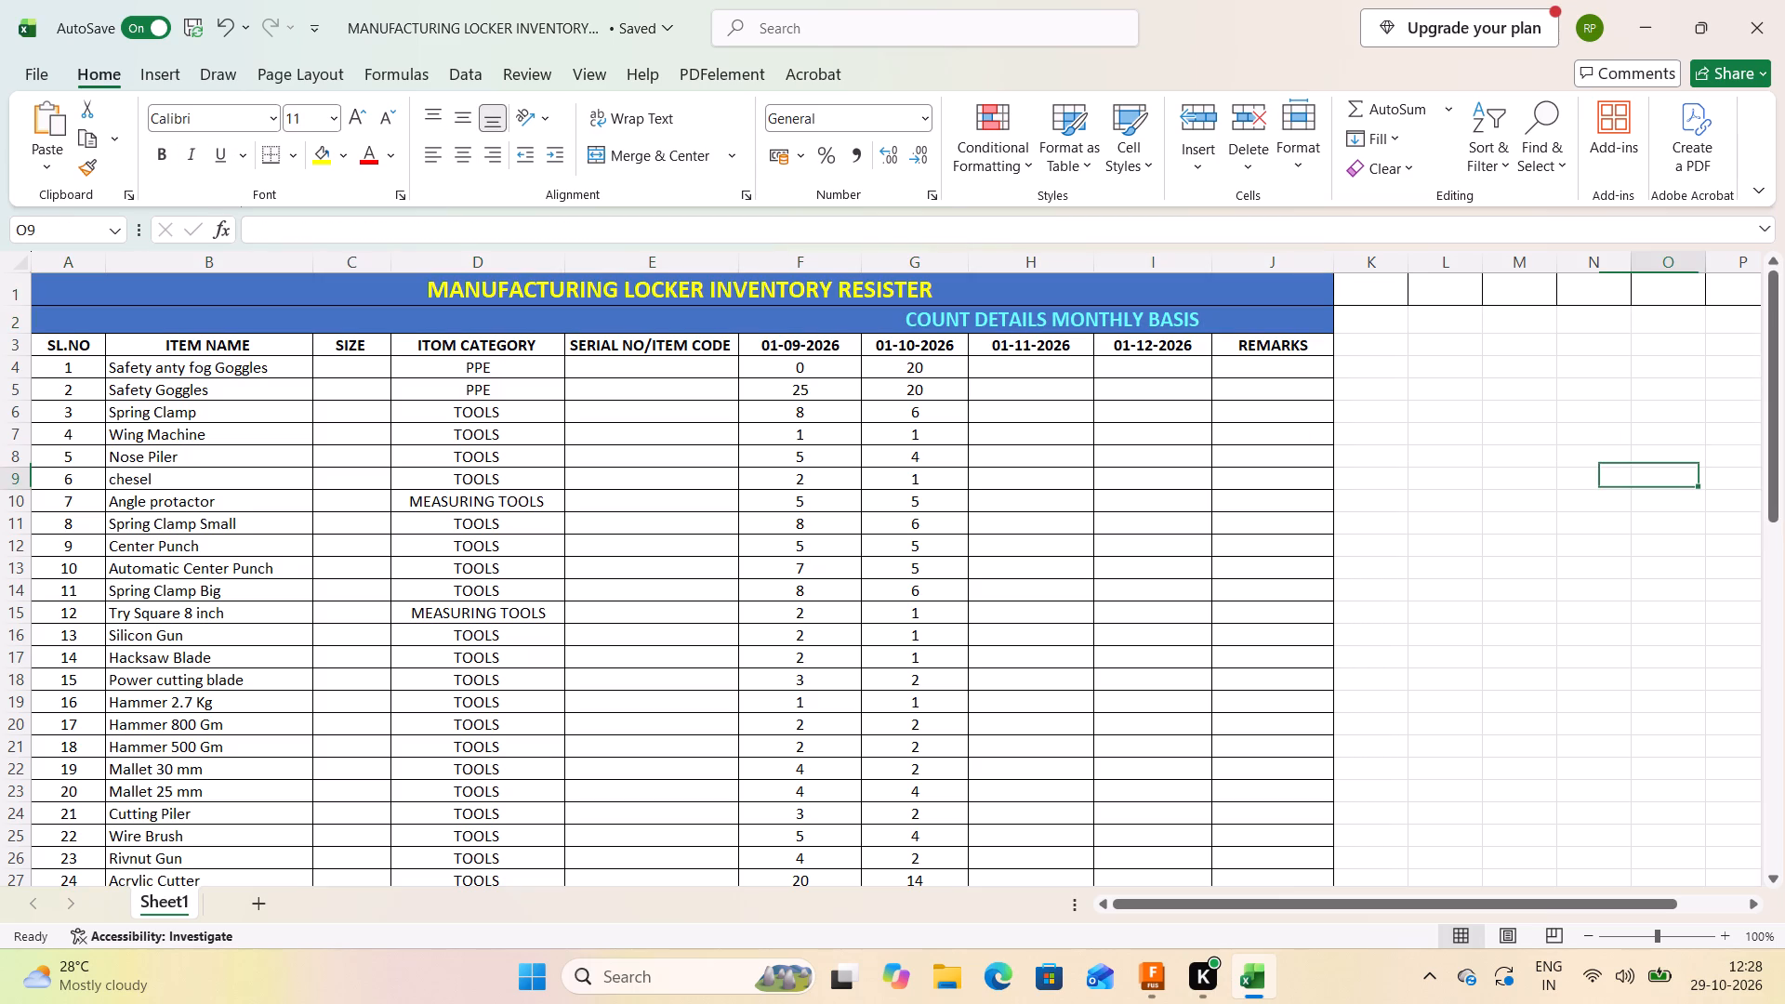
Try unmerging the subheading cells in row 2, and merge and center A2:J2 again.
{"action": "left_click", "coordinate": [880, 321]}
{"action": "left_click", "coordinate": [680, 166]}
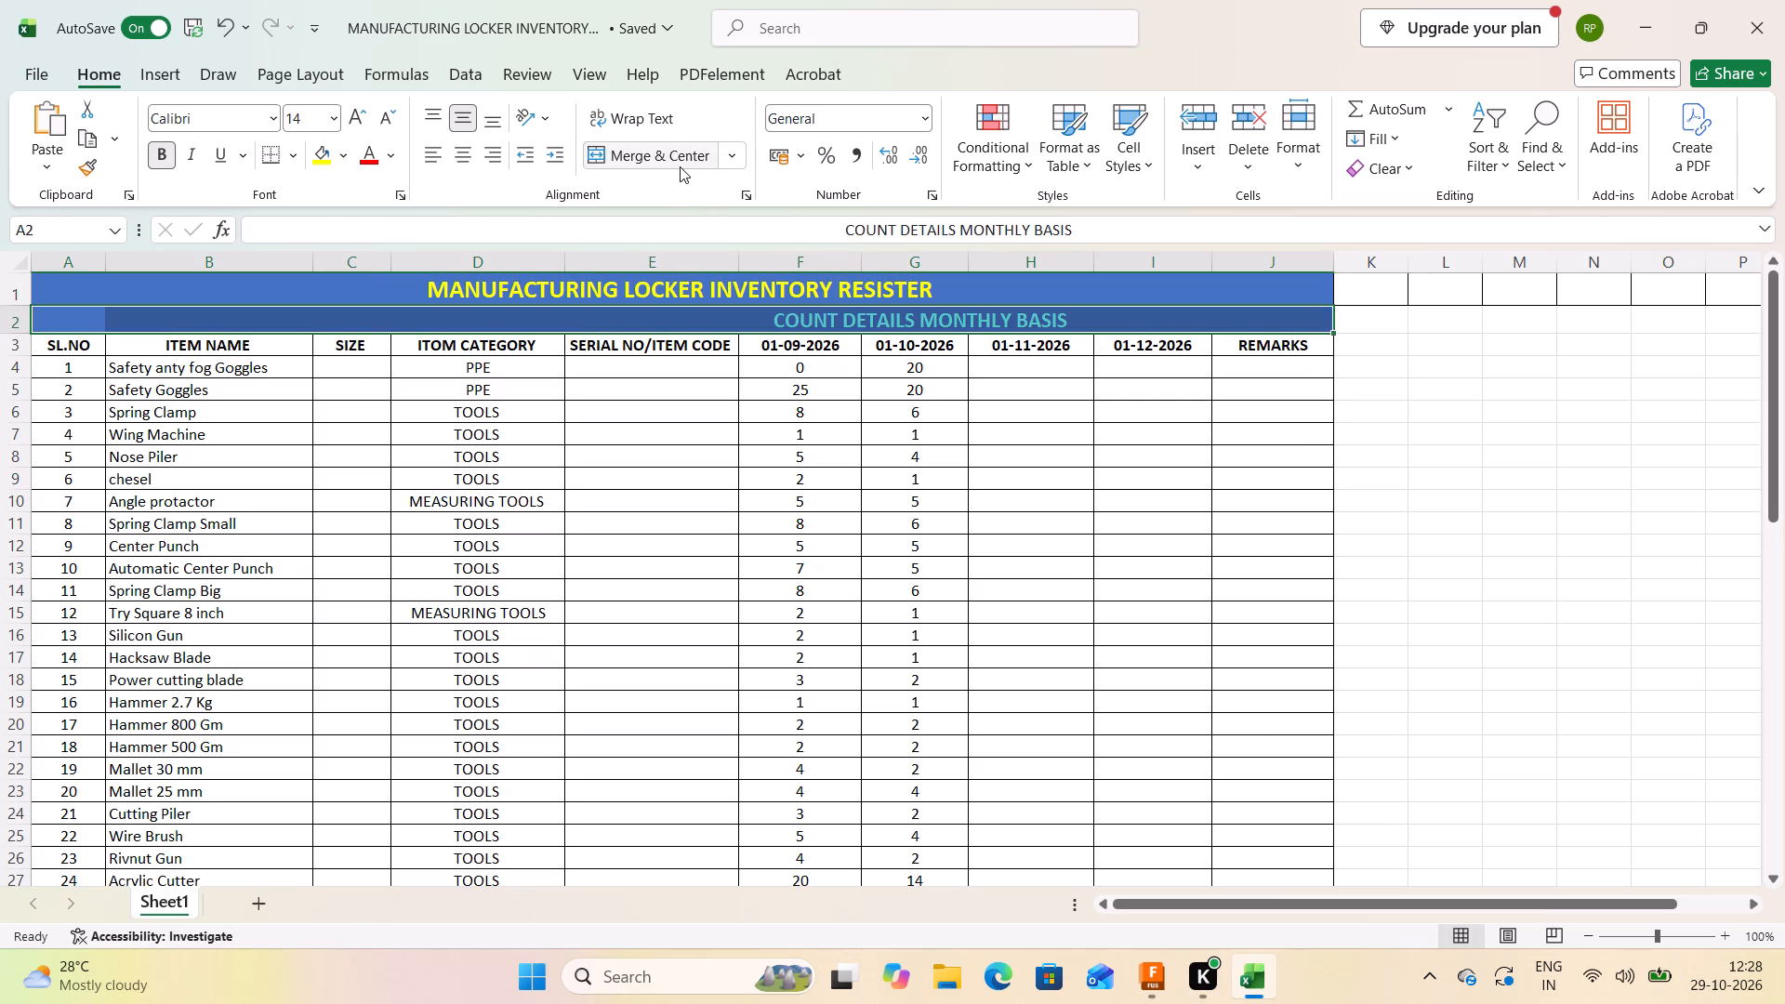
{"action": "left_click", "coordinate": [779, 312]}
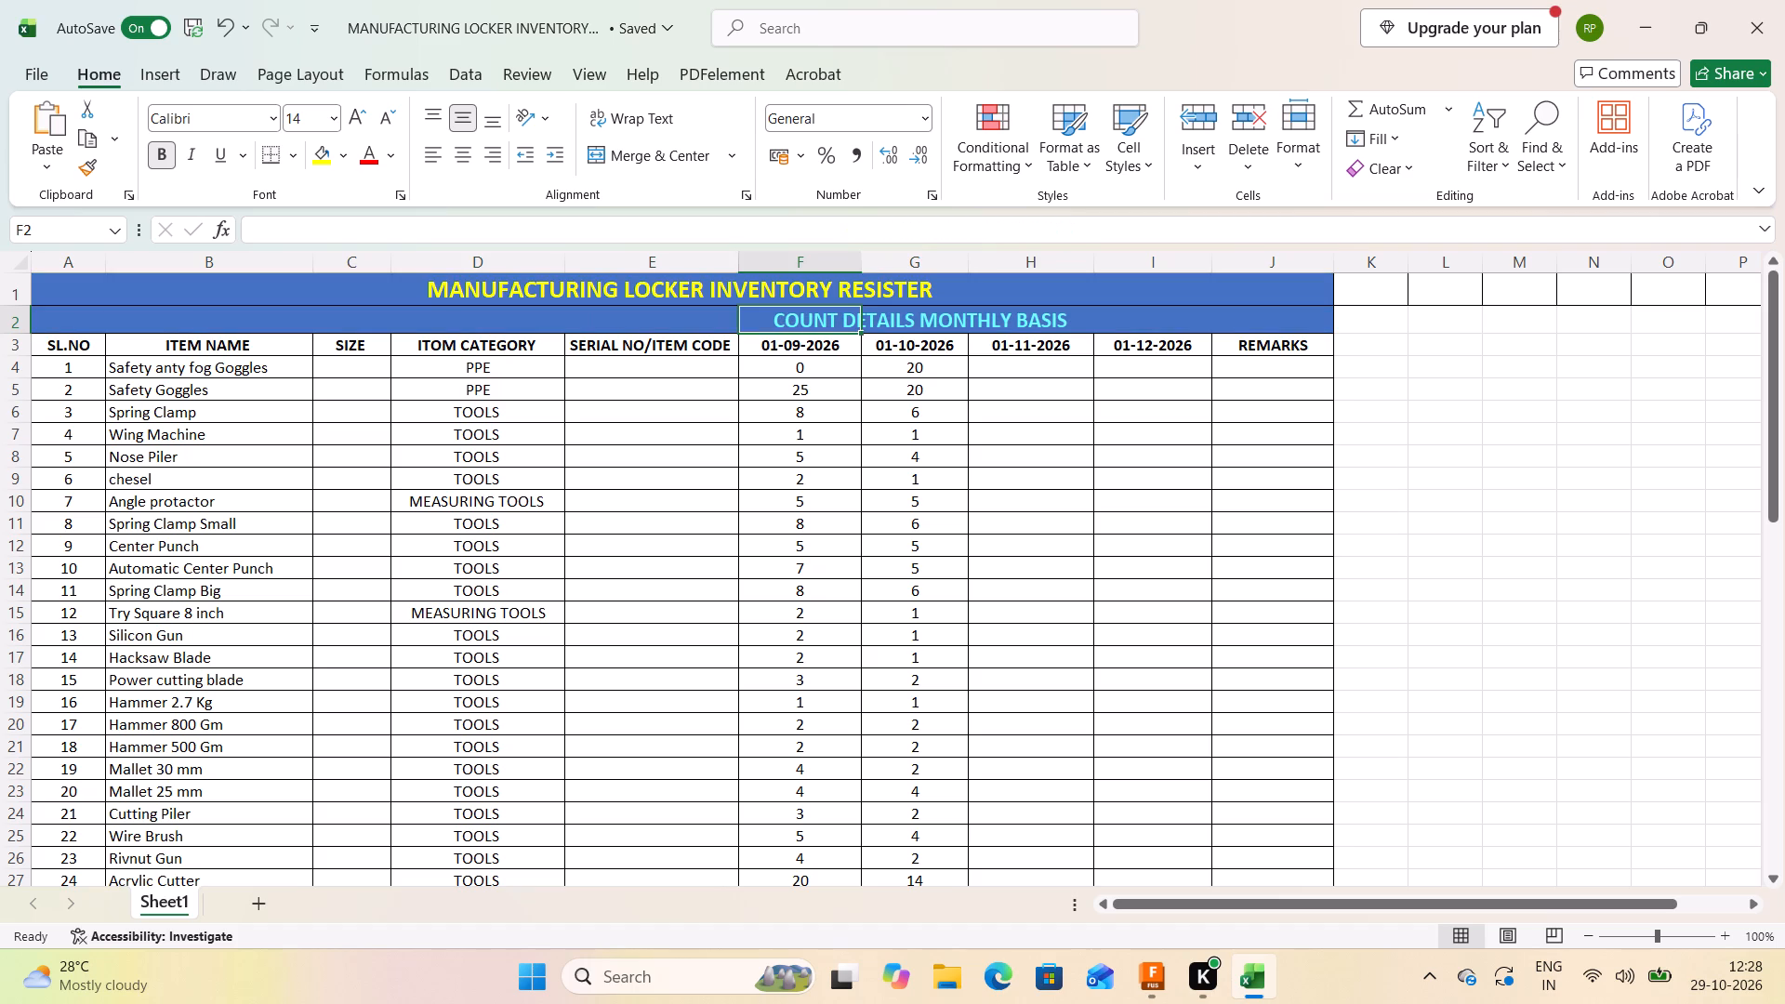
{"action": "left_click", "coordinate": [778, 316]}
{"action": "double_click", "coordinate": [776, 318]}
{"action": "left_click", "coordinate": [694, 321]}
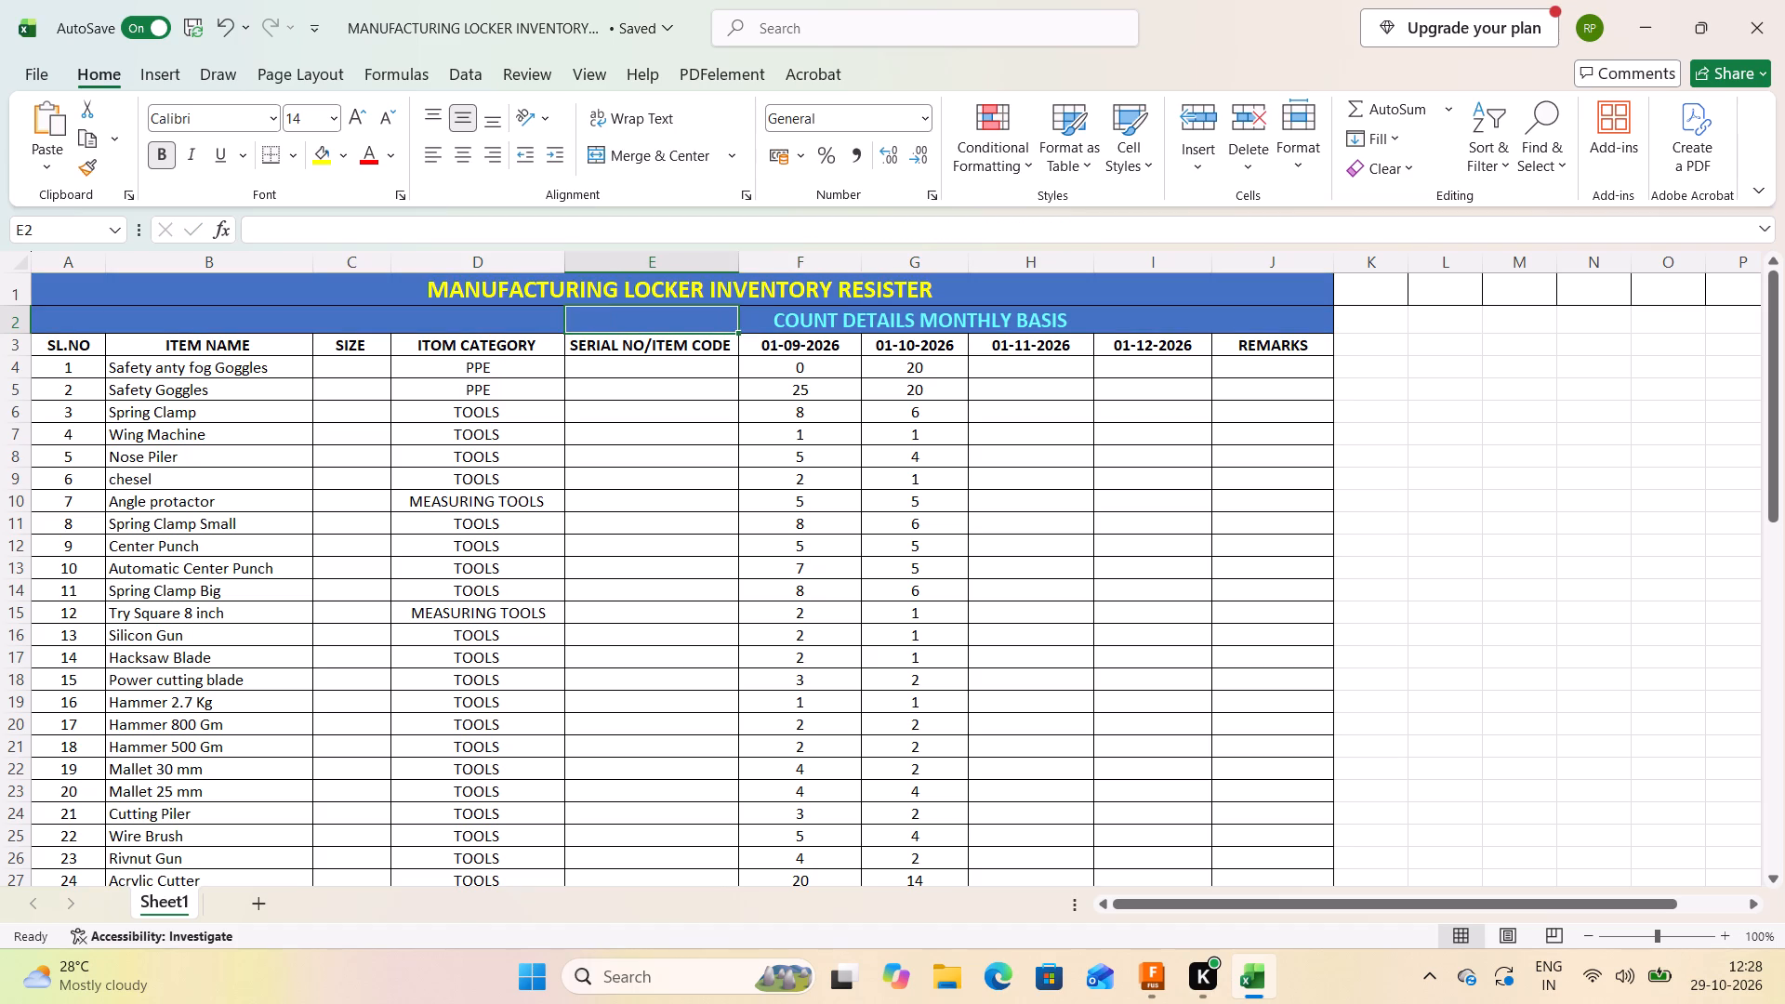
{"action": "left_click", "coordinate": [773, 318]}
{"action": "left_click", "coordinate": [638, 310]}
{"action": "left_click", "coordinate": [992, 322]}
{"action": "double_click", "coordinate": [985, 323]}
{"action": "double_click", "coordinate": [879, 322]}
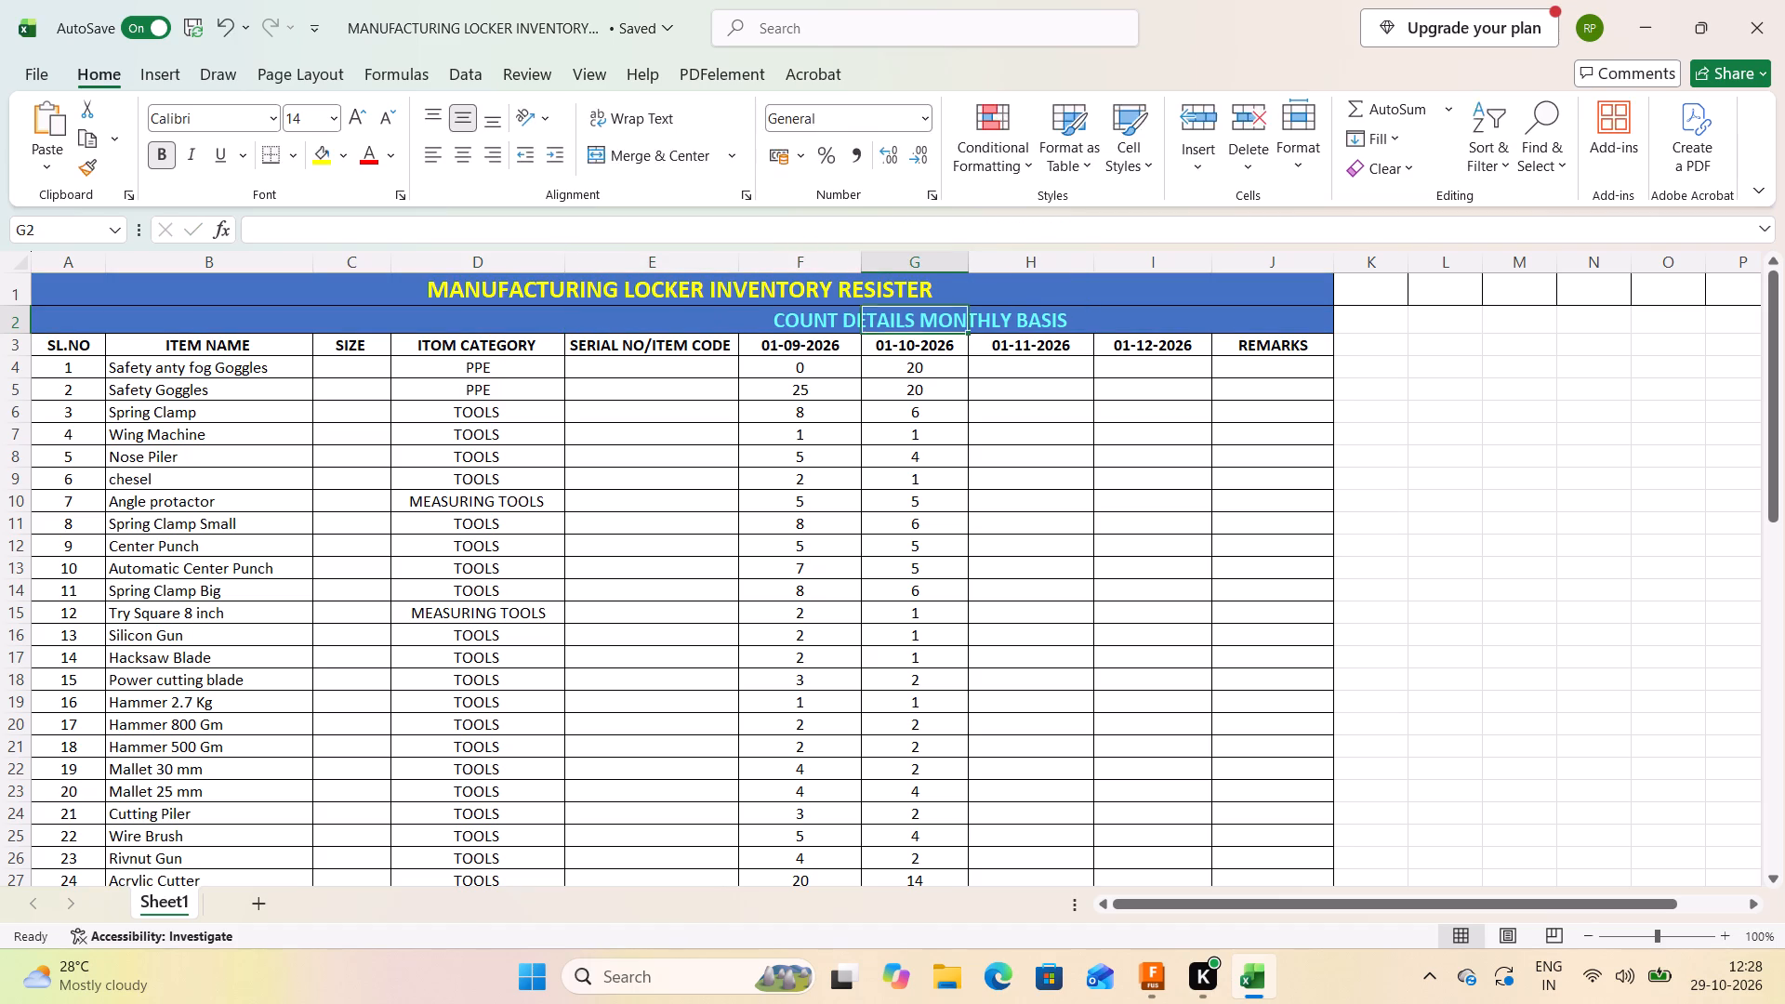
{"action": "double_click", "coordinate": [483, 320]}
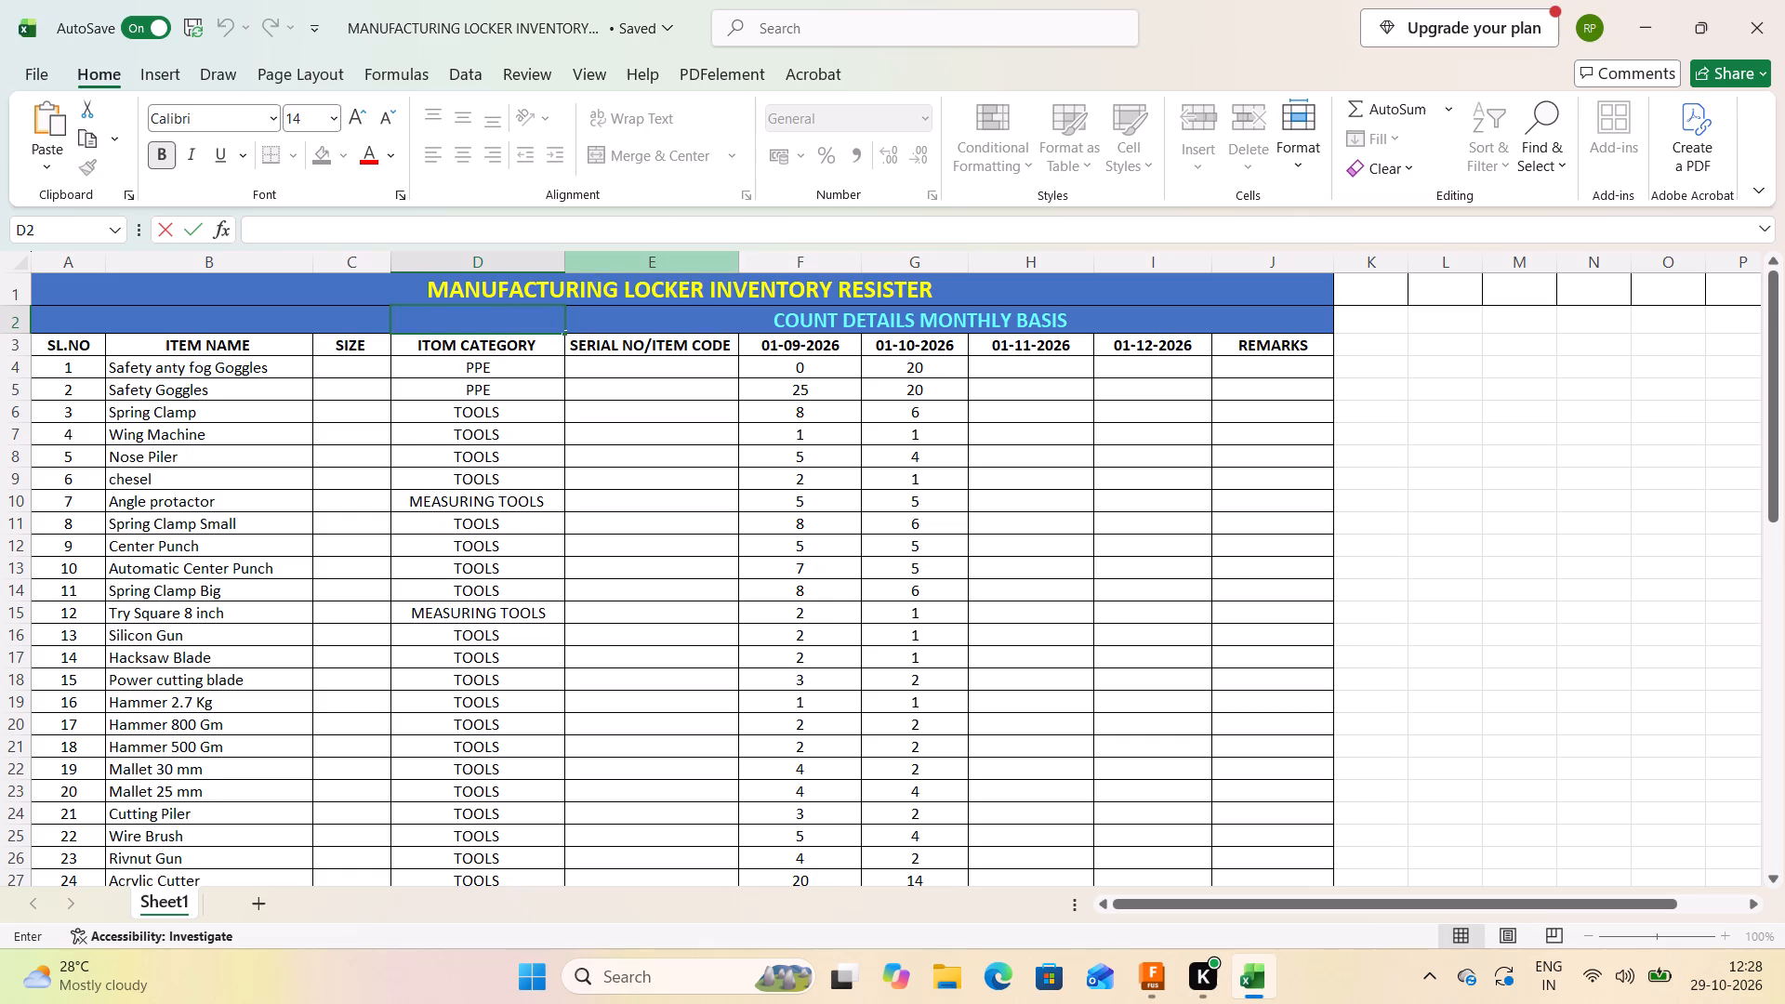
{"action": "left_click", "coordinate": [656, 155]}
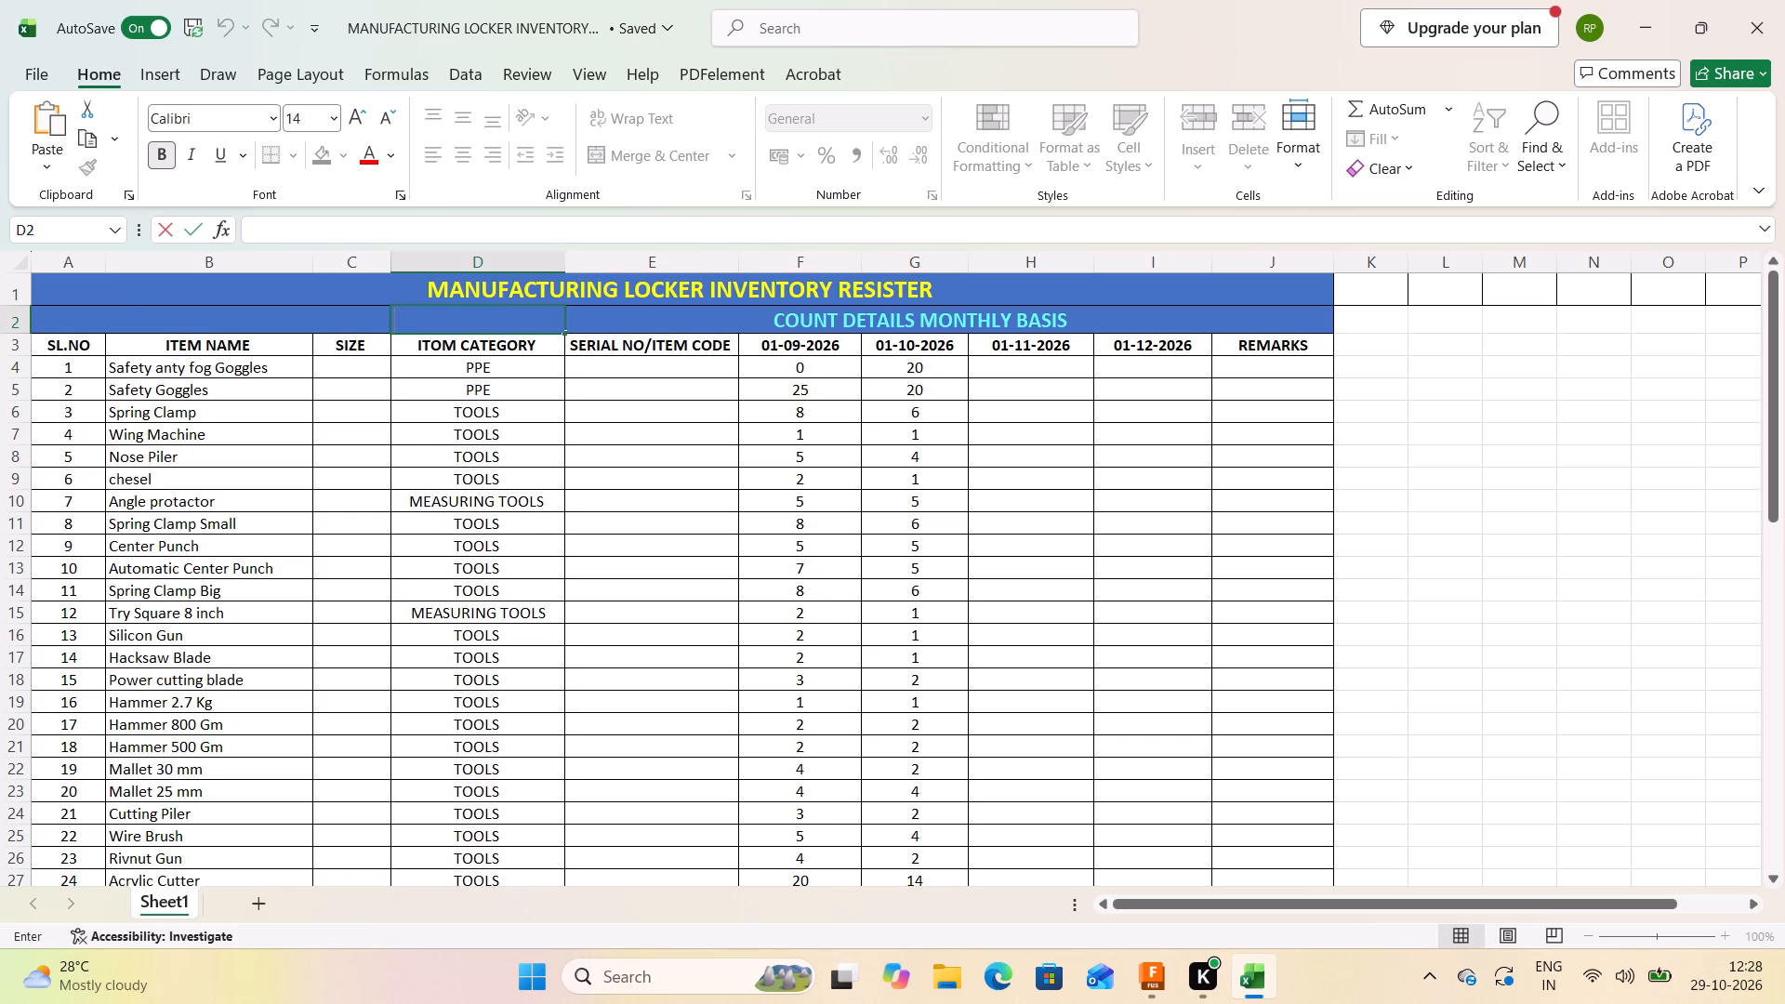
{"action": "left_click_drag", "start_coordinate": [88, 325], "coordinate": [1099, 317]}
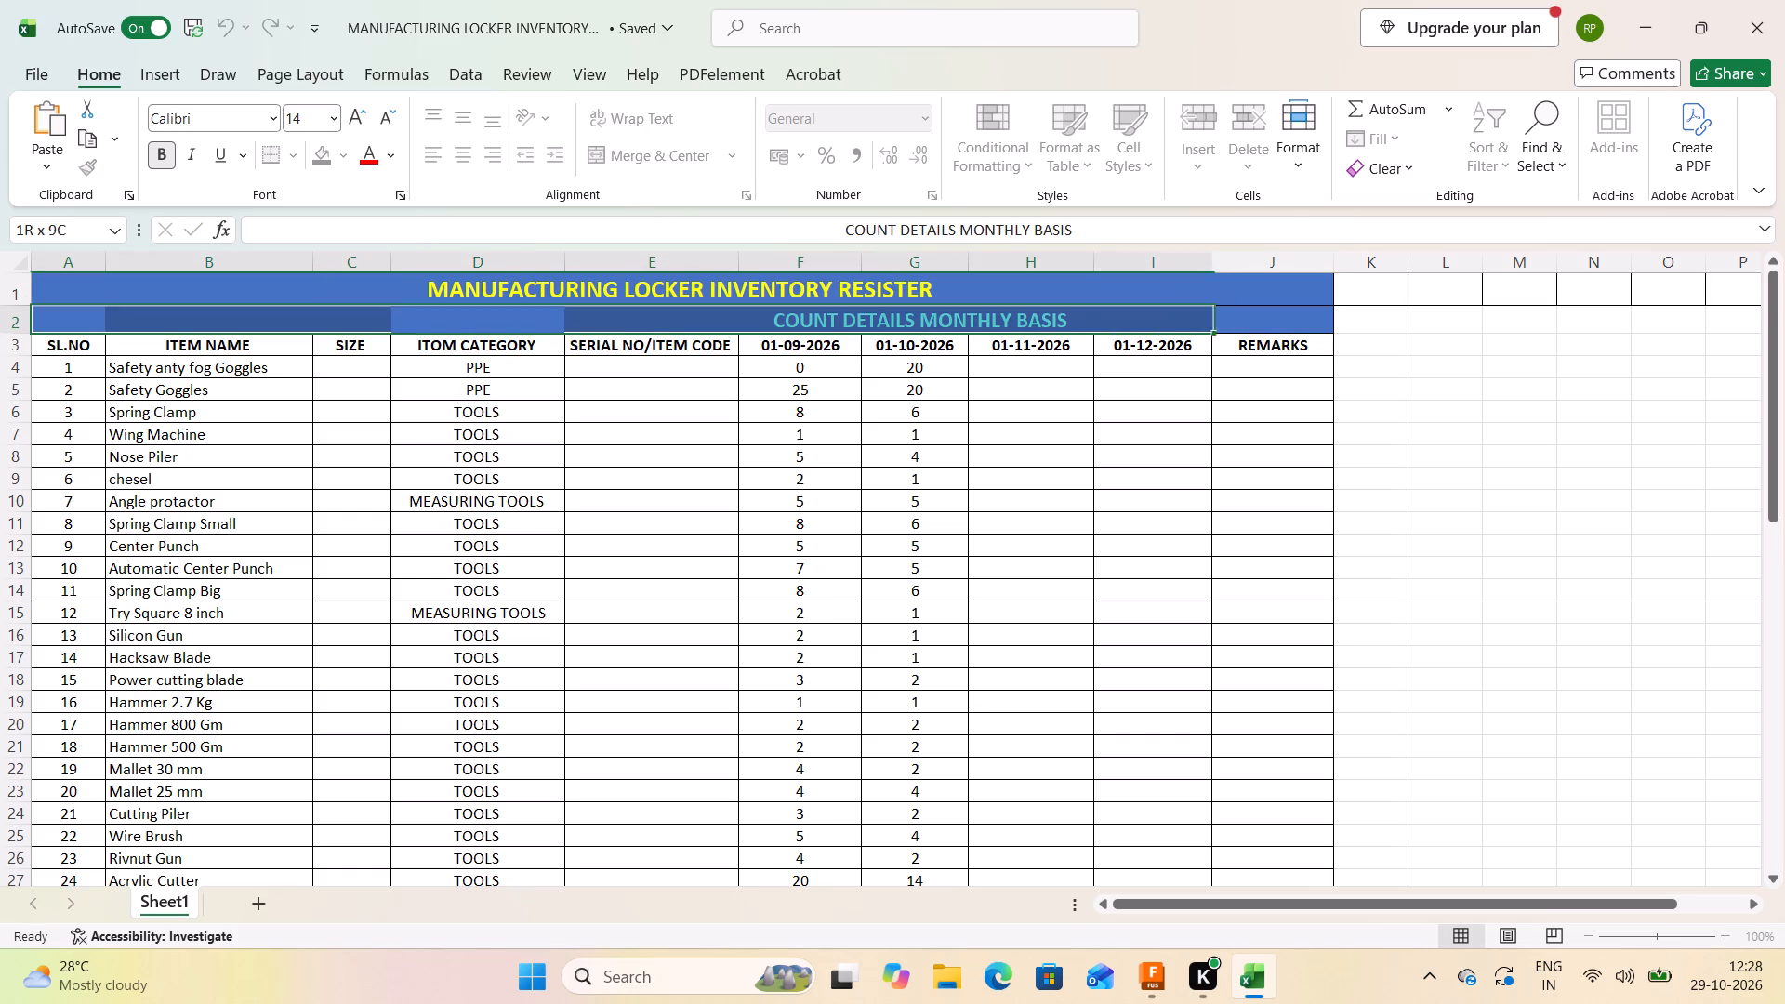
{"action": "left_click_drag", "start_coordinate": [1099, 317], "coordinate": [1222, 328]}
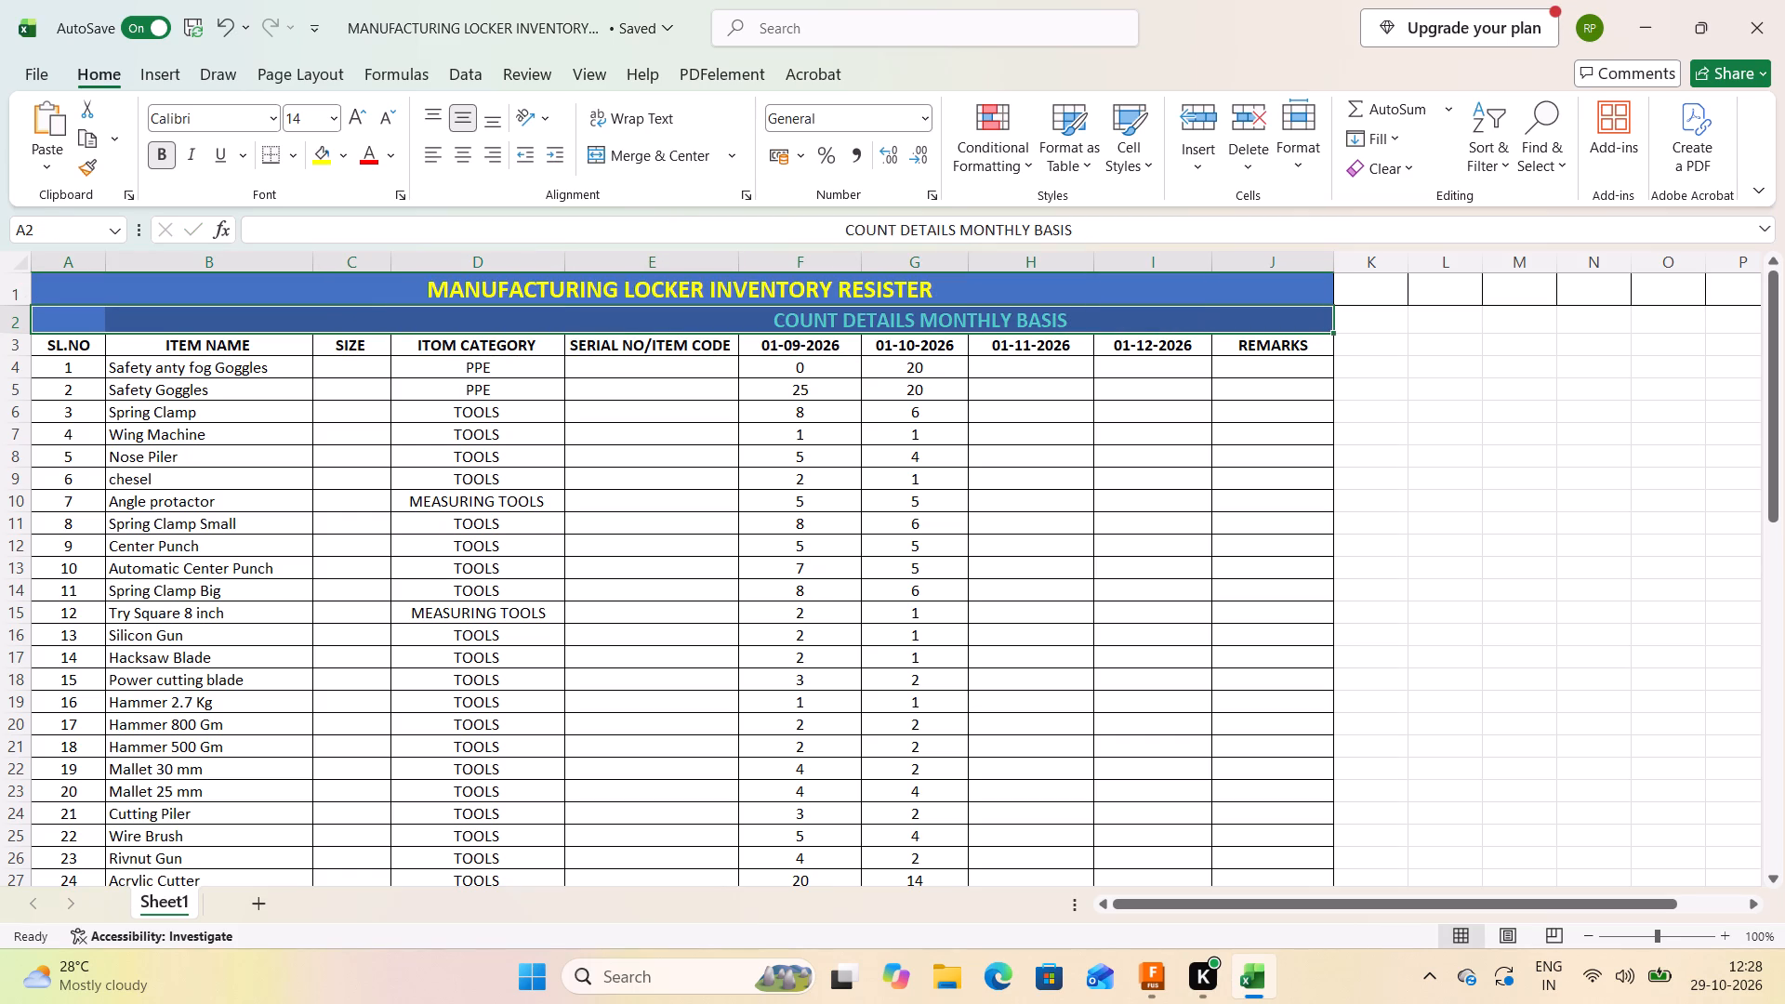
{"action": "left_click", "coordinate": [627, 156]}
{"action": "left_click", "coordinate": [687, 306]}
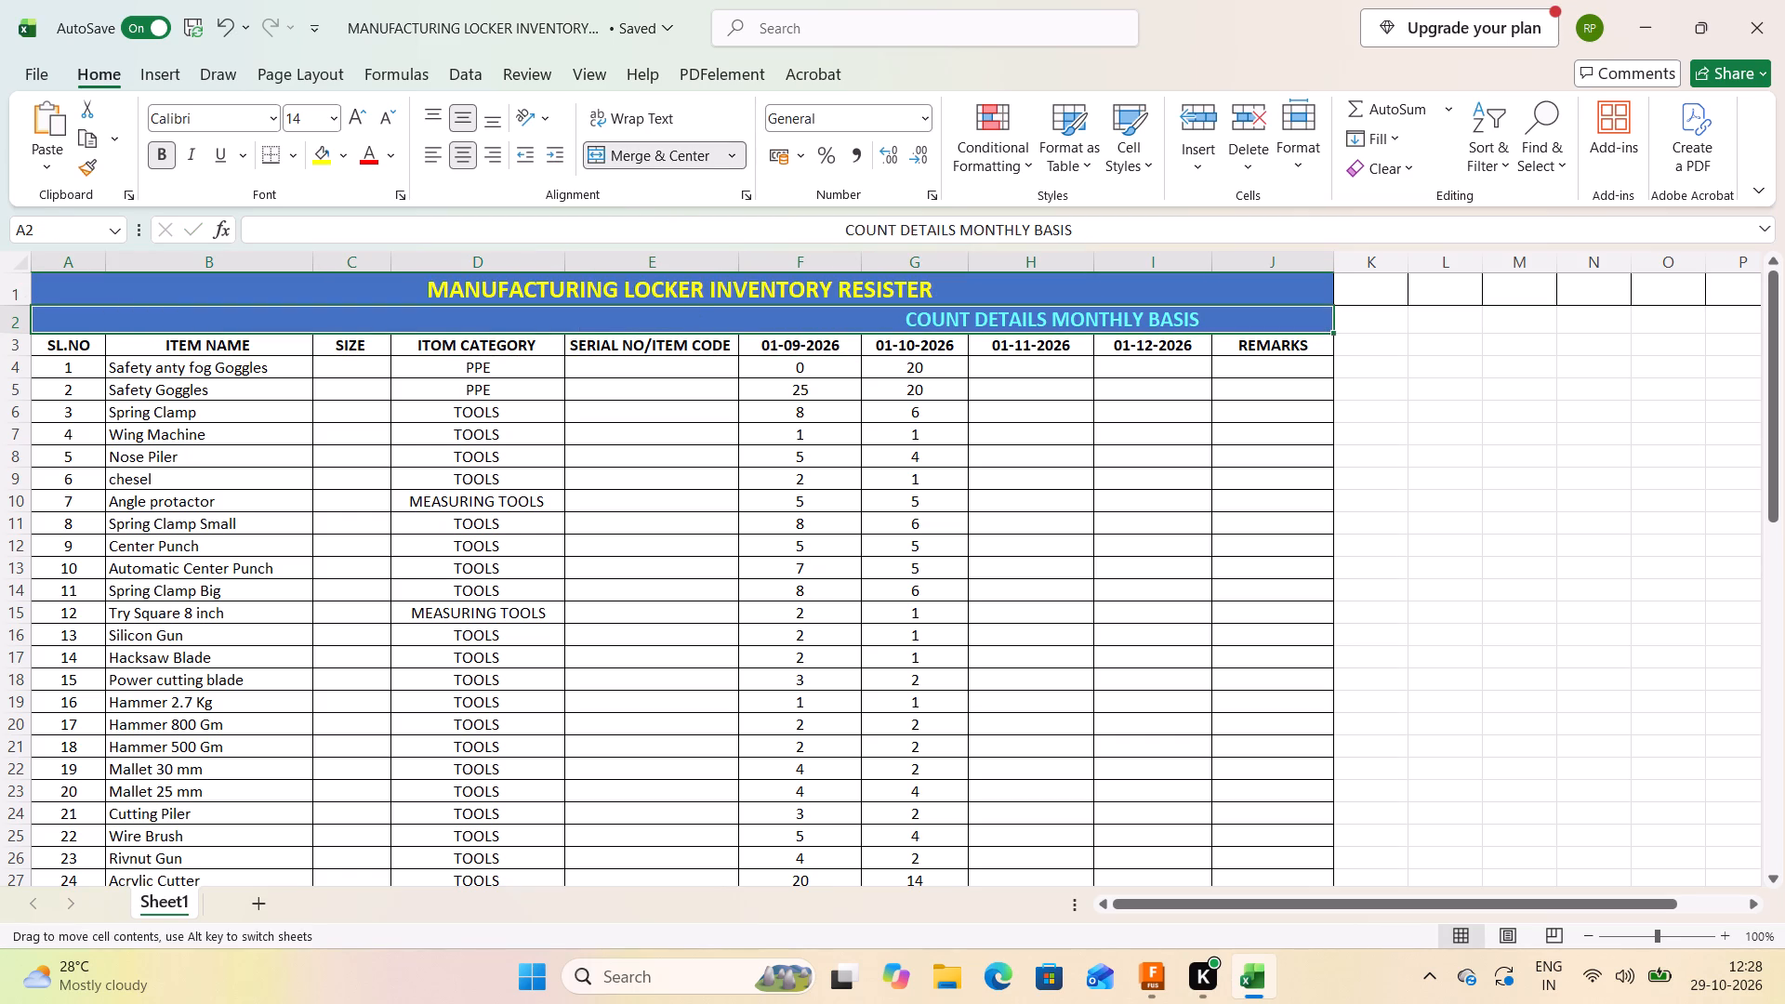
Delete the leading spaces before COUNT DETAILS MONTHLY BASIS in row 2 so the subheading is centred under the title.
{"action": "left_click", "coordinate": [785, 316]}
{"action": "double_click", "coordinate": [895, 333]}
{"action": "scroll", "coordinate": [907, 427], "scroll_direction": "up", "scroll_amount": 8}
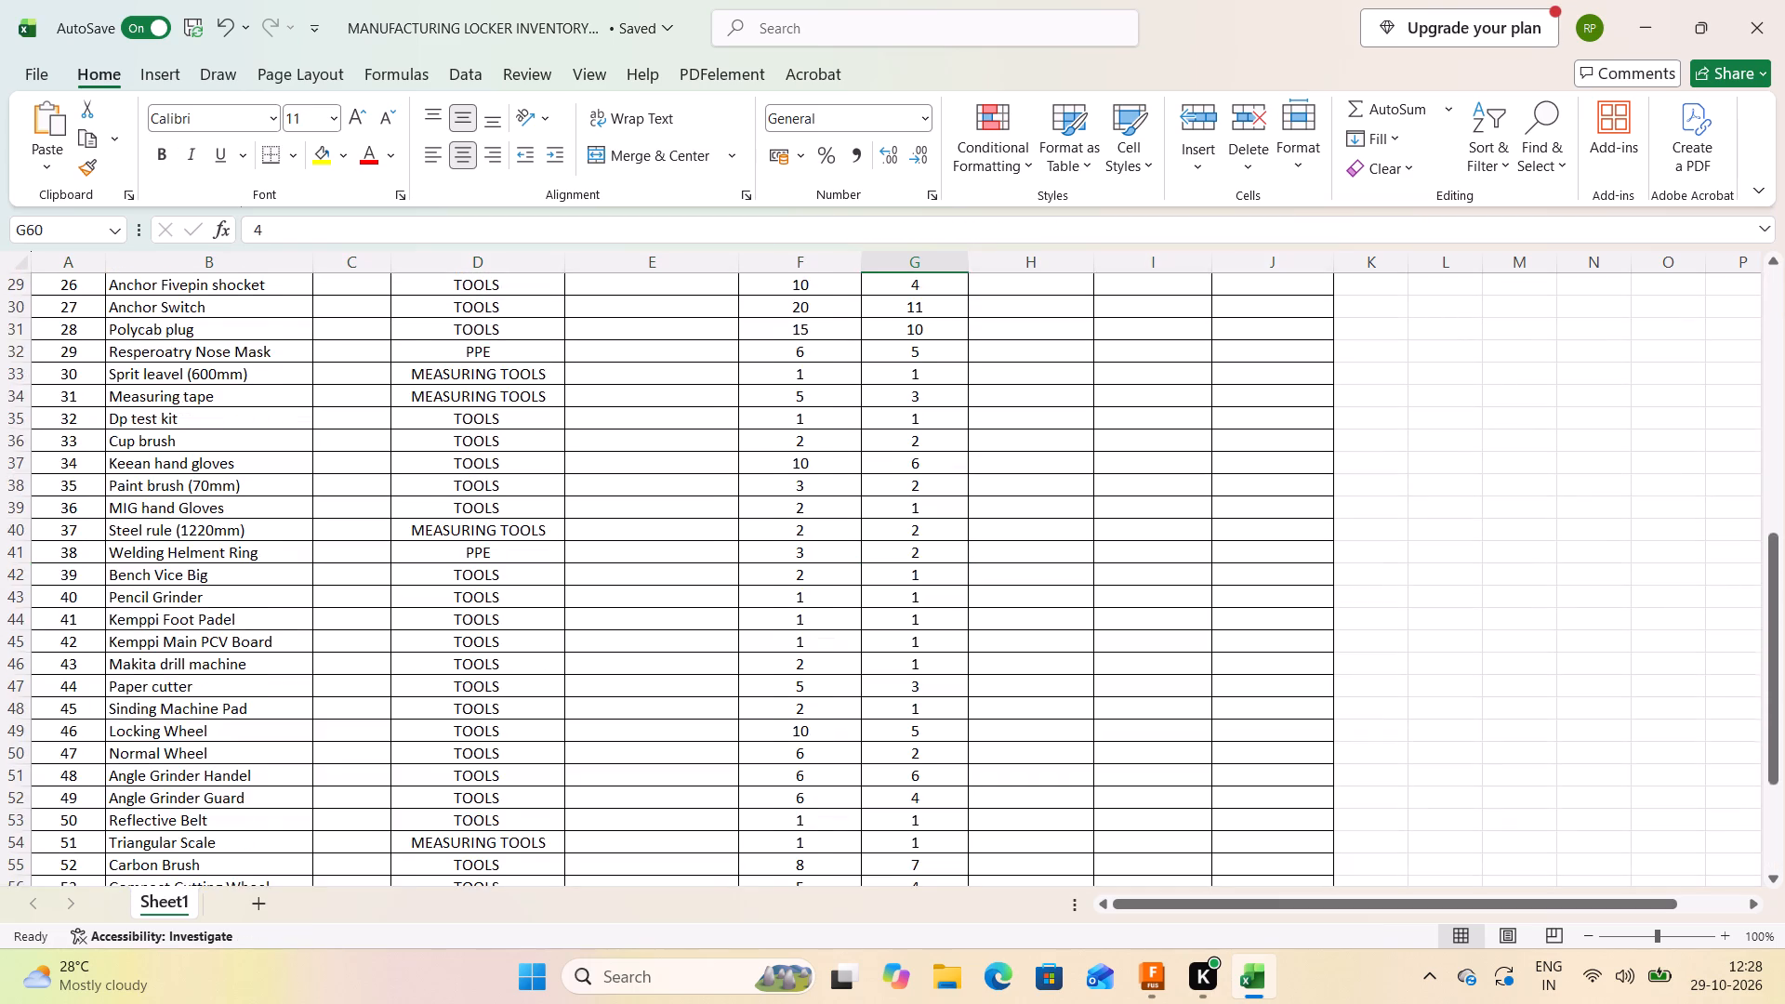
{"action": "scroll", "coordinate": [907, 423], "scroll_direction": "up", "scroll_amount": 10}
{"action": "double_click", "coordinate": [890, 315]}
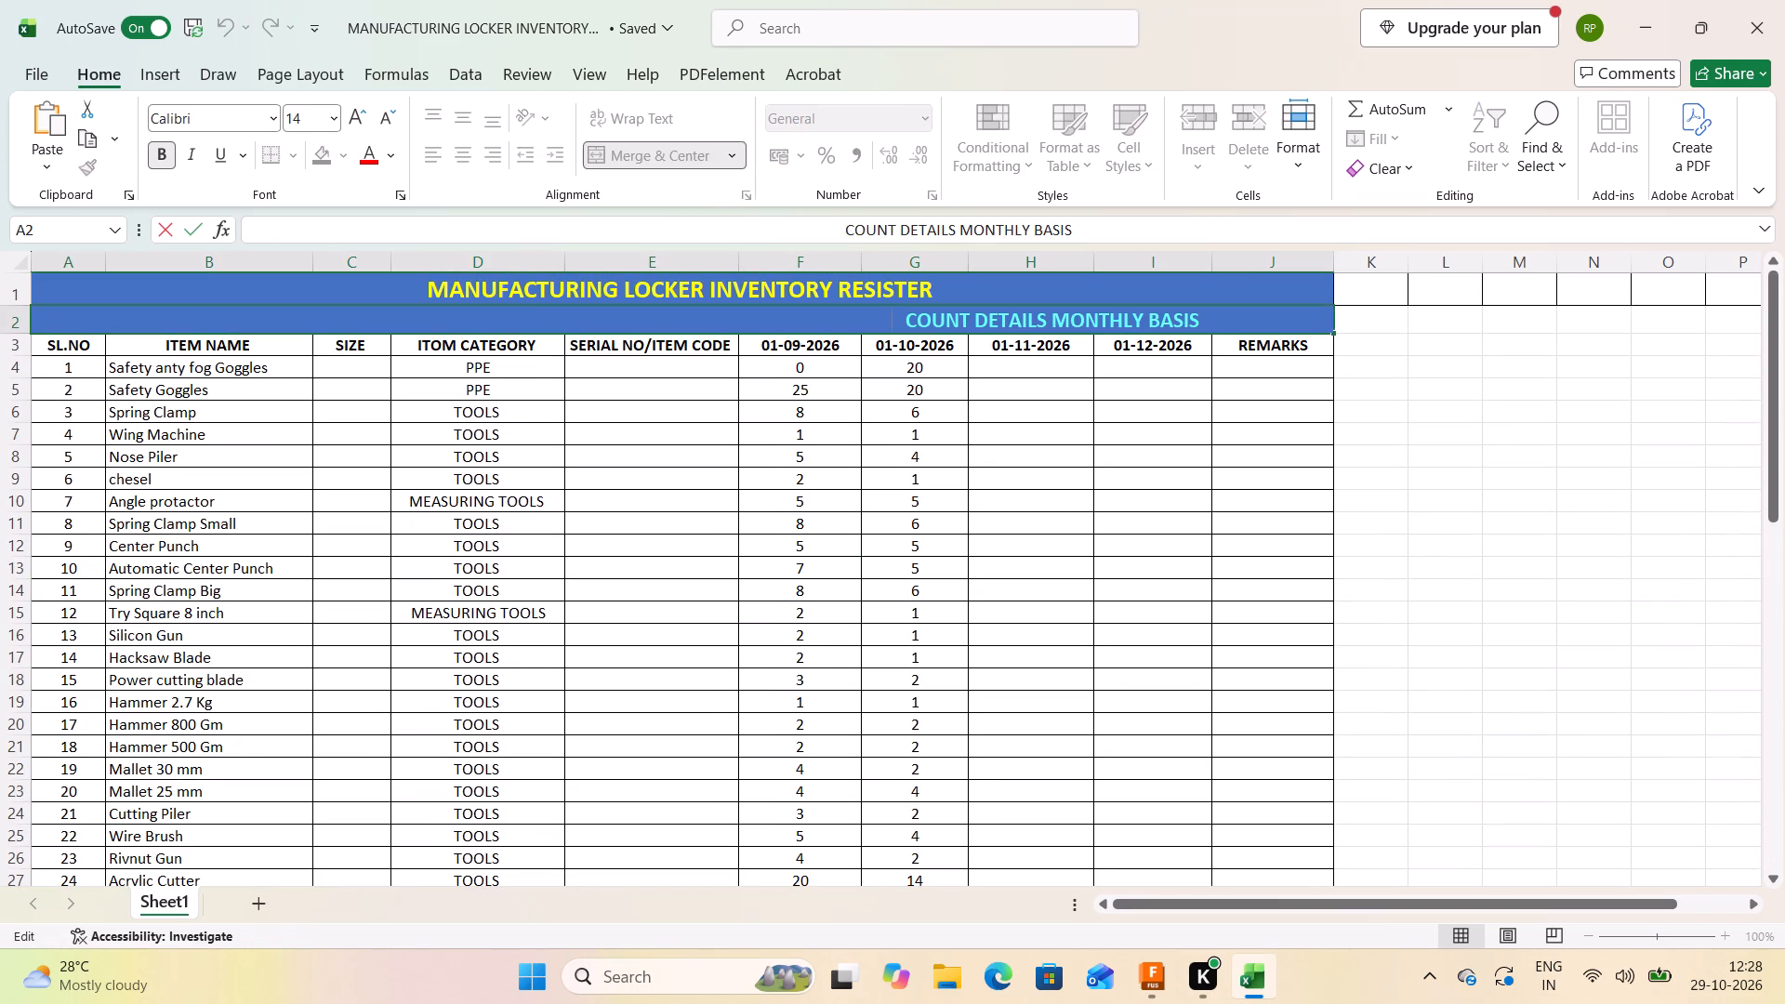
{"action": "left_click", "coordinate": [902, 317]}
{"action": "left_click", "coordinate": [902, 317]}
{"action": "left_click", "coordinate": [905, 317]}
{"action": "key", "text": "BackSpace"}
{"action": "key", "text": "BackSpace"}
{"action": "key", "text": "BackSpace"}
{"action": "key", "text": "BackSpace"}
{"action": "key", "text": "BackSpace"}
{"action": "key", "text": "BackSpace"}
{"action": "key", "text": "BackSpace"}
{"action": "key", "text": "BackSpace"}
{"action": "key", "text": "BackSpace"}
{"action": "key", "text": "BackSpace"}
{"action": "key", "text": "BackSpace"}
{"action": "key", "text": "BackSpace"}
{"action": "key", "text": "BackSpace"}
{"action": "key", "text": "BackSpace"}
{"action": "key", "text": "BackSpace"}
{"action": "key", "text": "BackSpace"}
{"action": "key", "text": "BackSpace"}
{"action": "key", "text": "BackSpace"}
{"action": "key", "text": "BackSpace"}
{"action": "key", "text": "BackSpace"}
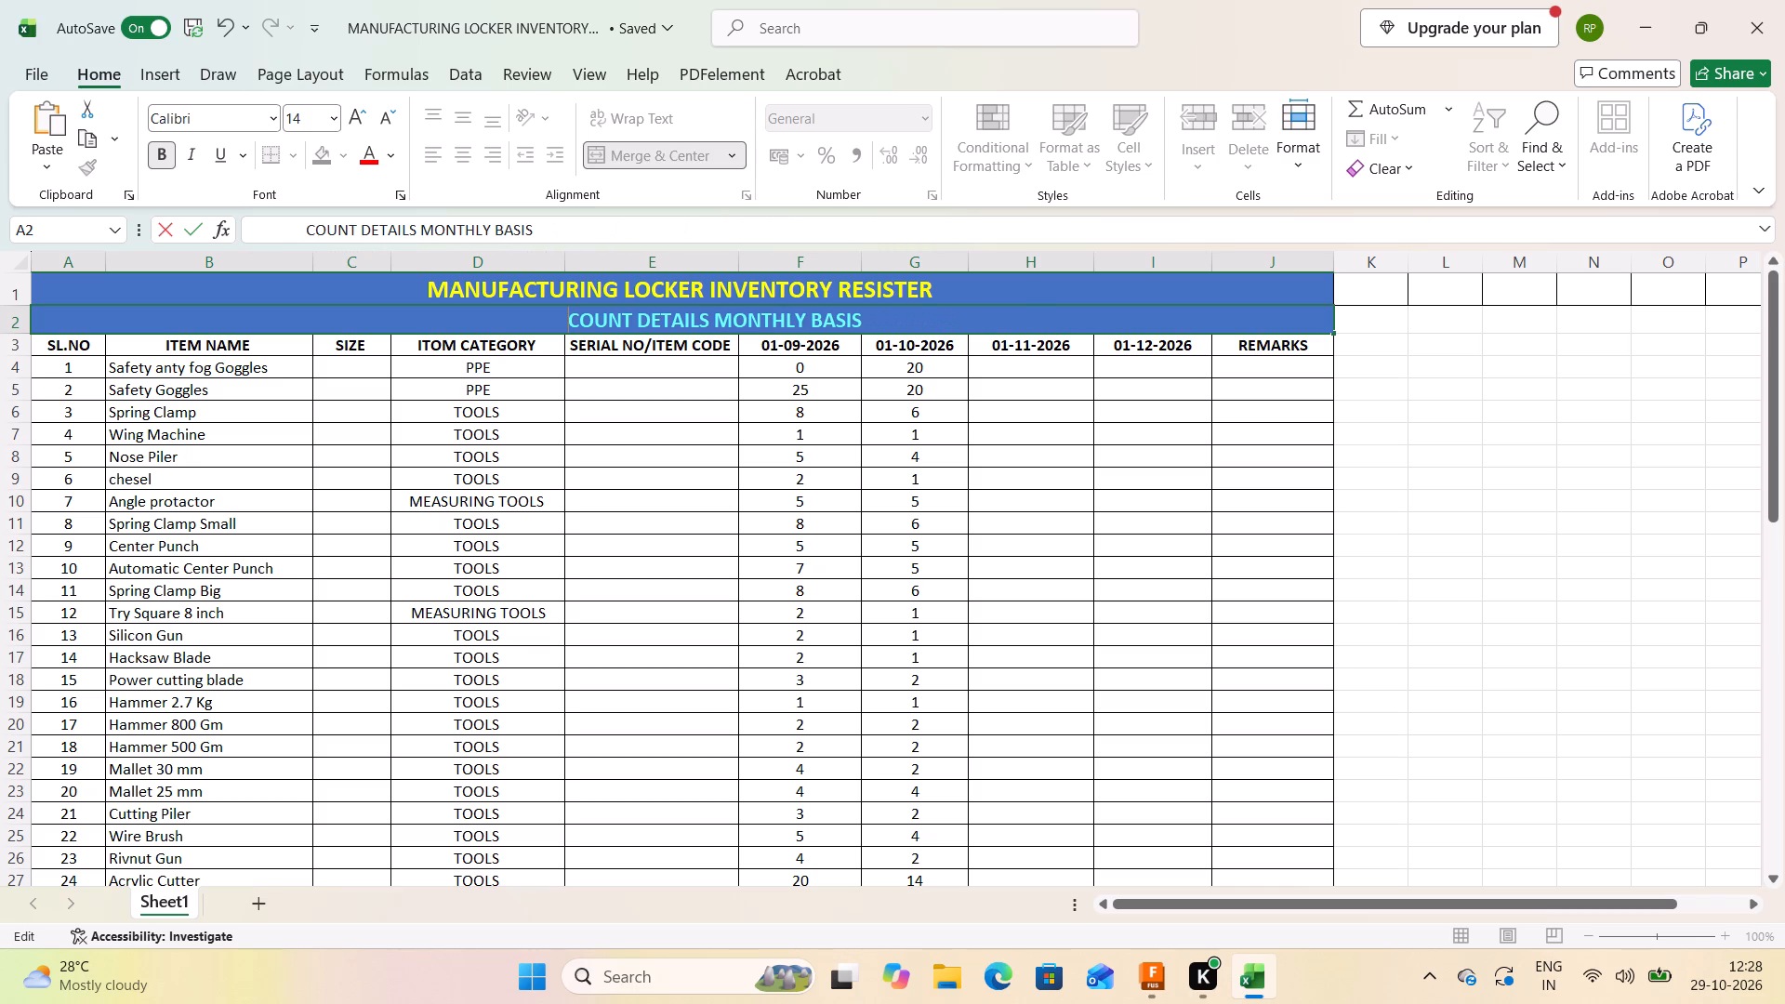
{"action": "key", "text": "BackSpace"}
{"action": "key", "text": "BackSpace"}
{"action": "key", "text": "BackSpace"}
{"action": "key", "text": "BackSpace"}
{"action": "key", "text": "BackSpace"}
{"action": "key", "text": "BackSpace"}
{"action": "key", "text": "BackSpace"}
{"action": "key", "text": "BackSpace"}
{"action": "key", "text": "BackSpace"}
{"action": "key", "text": "BackSpace"}
{"action": "key", "text": "BackSpace"}
{"action": "key", "text": "BackSpace"}
{"action": "key", "text": "BackSpace"}
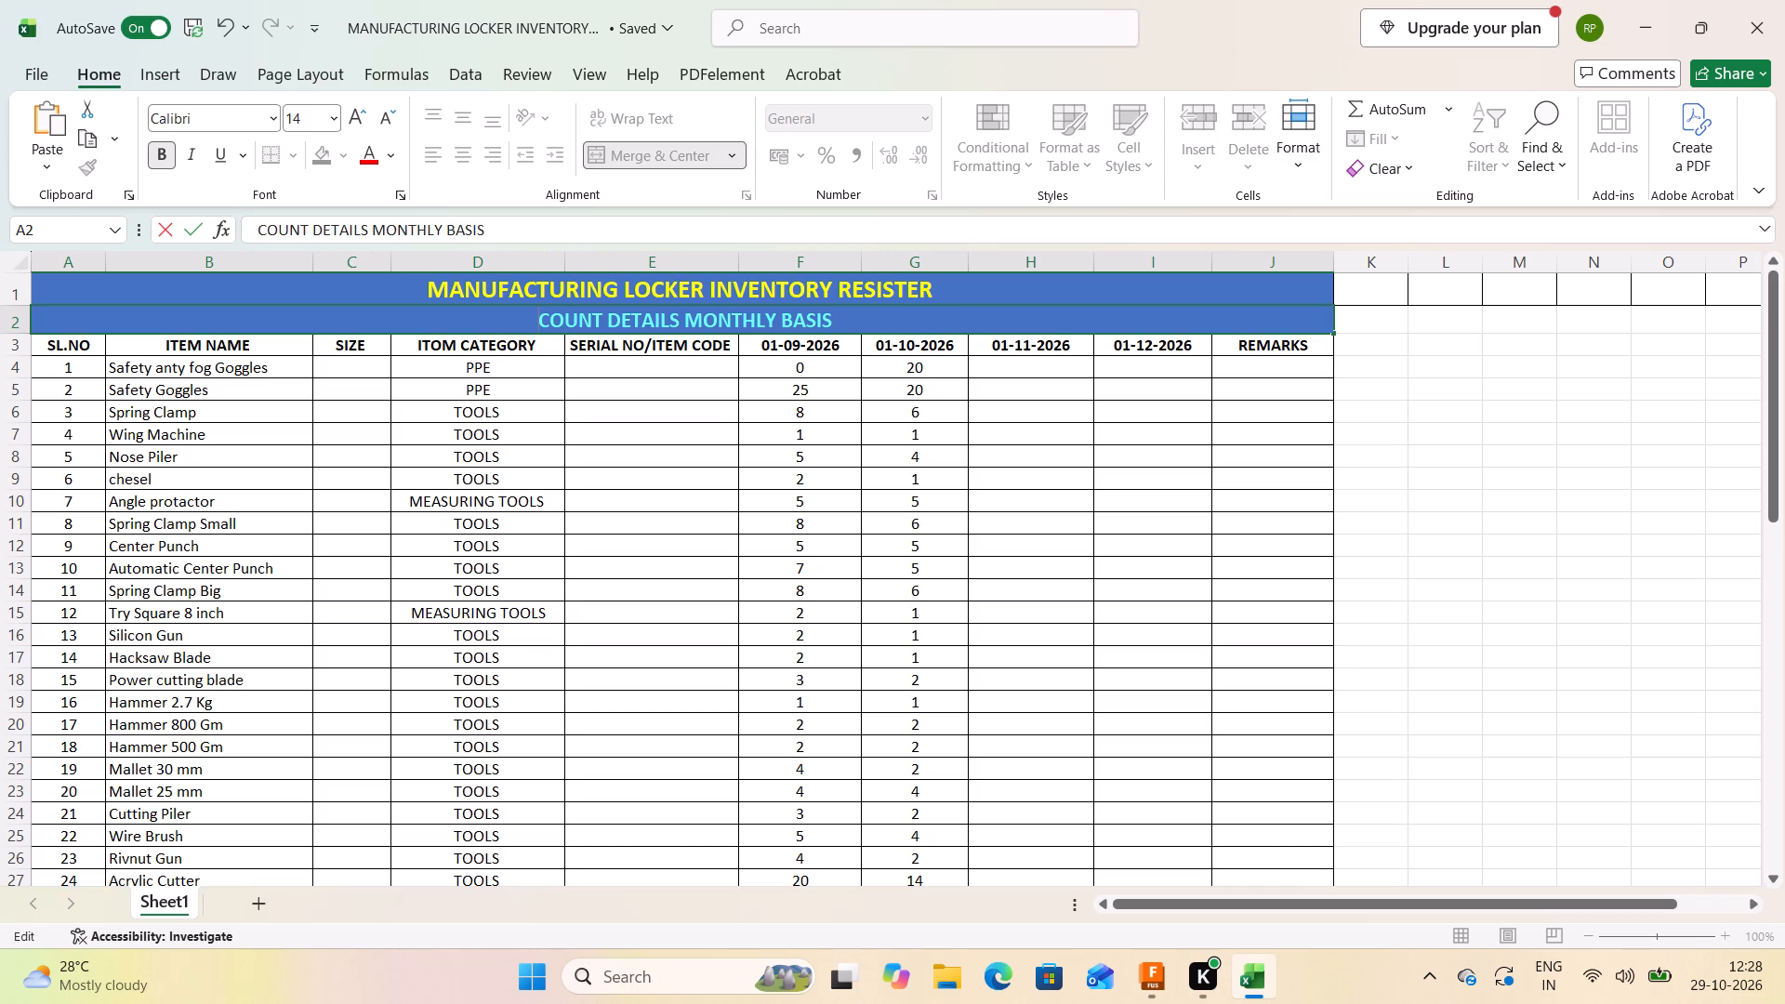
{"action": "left_click", "coordinate": [628, 370]}
Enter 2.7Kg in the SIZE column for Hammer 2.7 Kg in row 19.
{"action": "left_click", "coordinate": [351, 374]}
{"action": "scroll", "coordinate": [355, 376], "scroll_direction": "down", "scroll_amount": 1}
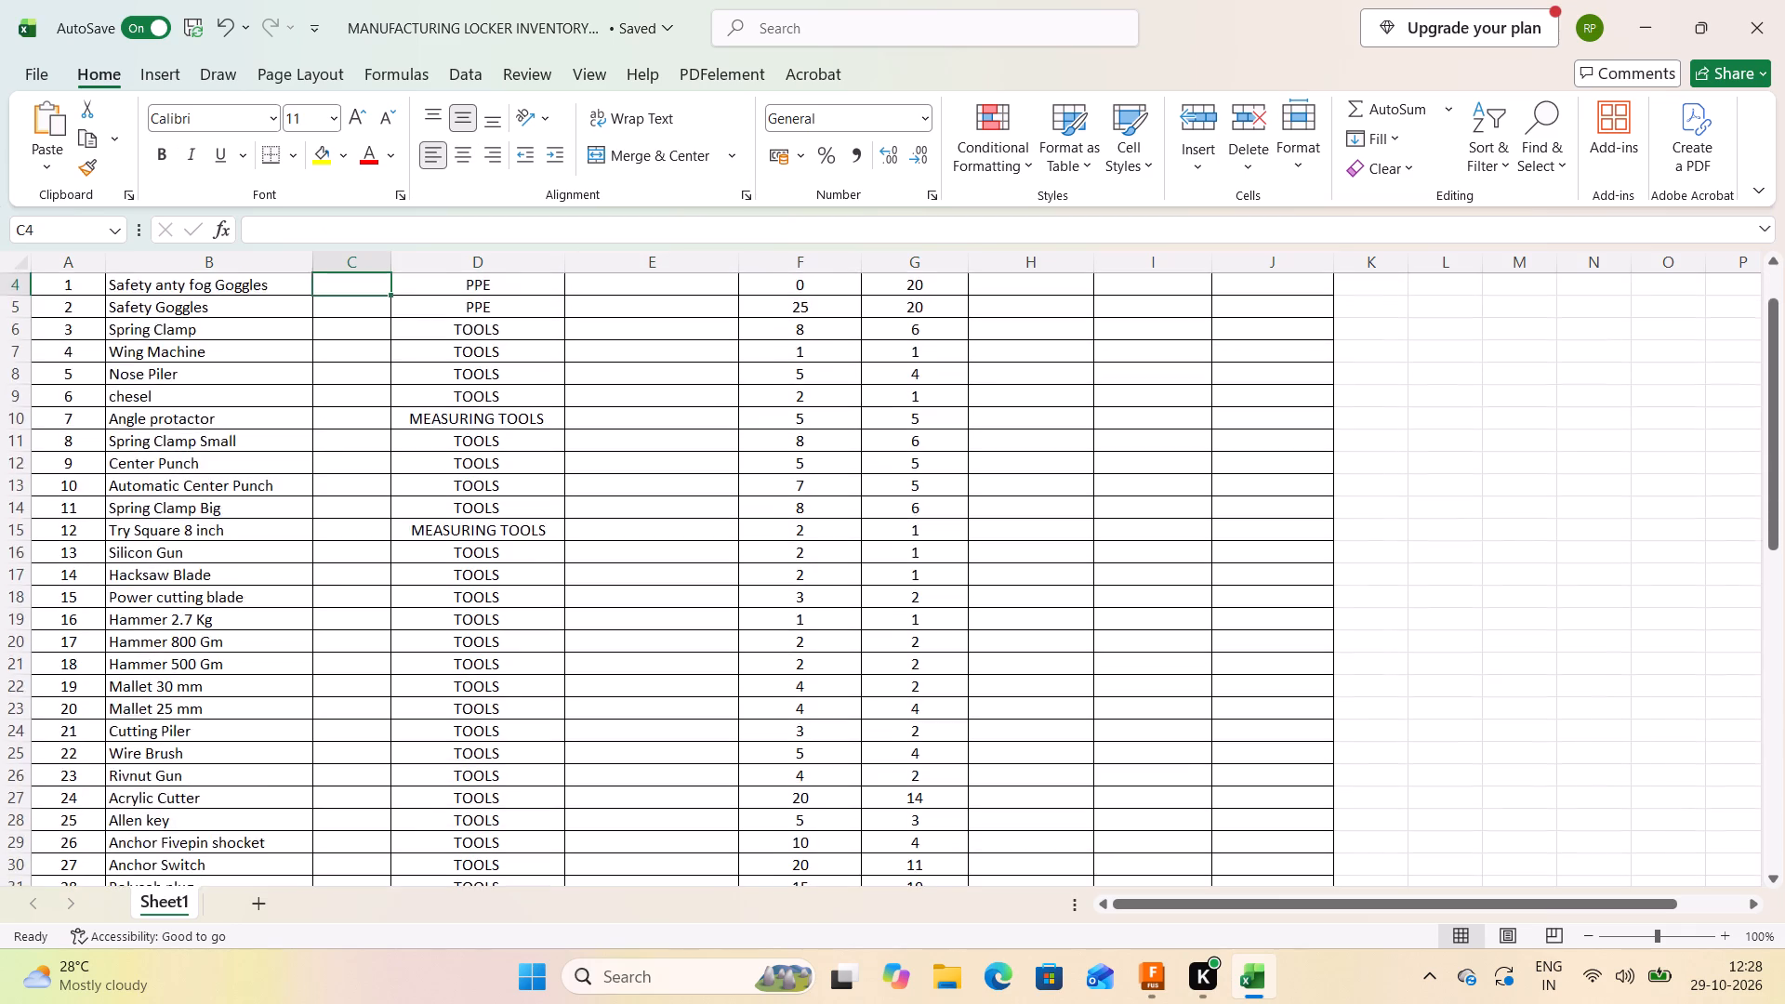
{"action": "scroll", "coordinate": [367, 391], "scroll_direction": "down", "scroll_amount": 3}
{"action": "left_click", "coordinate": [336, 422]}
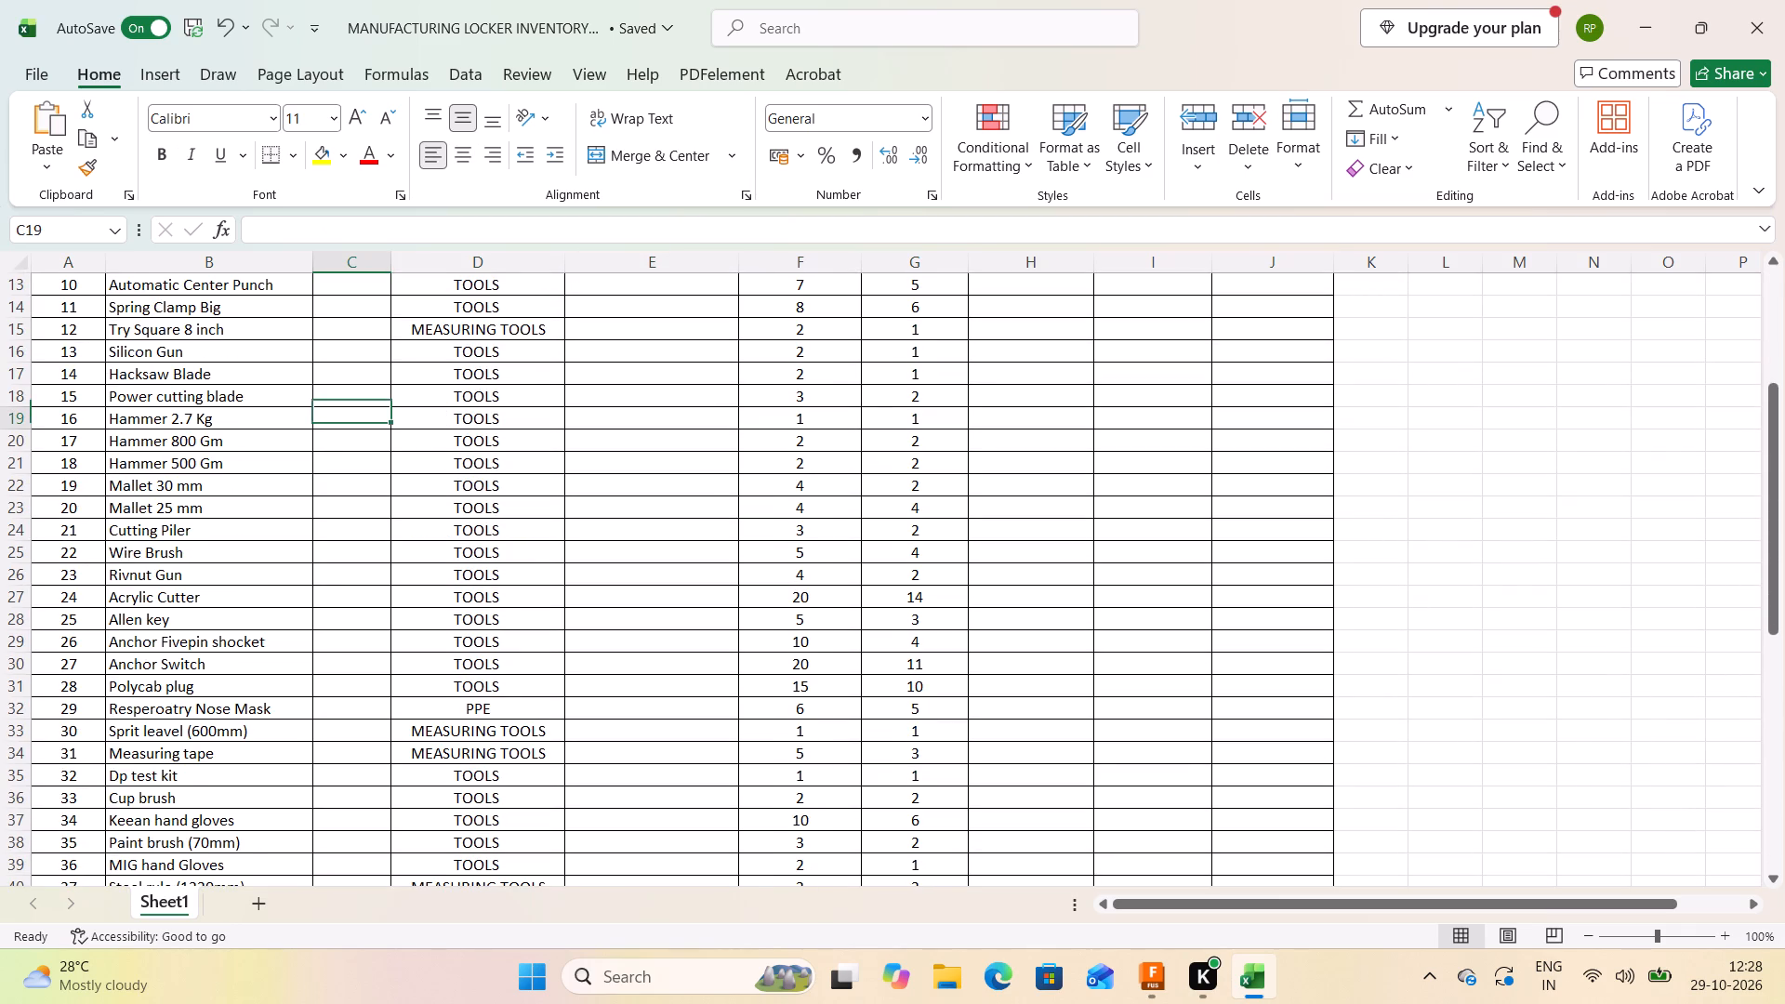
{"action": "type", "text": "2."}
{"action": "key", "text": "7"}
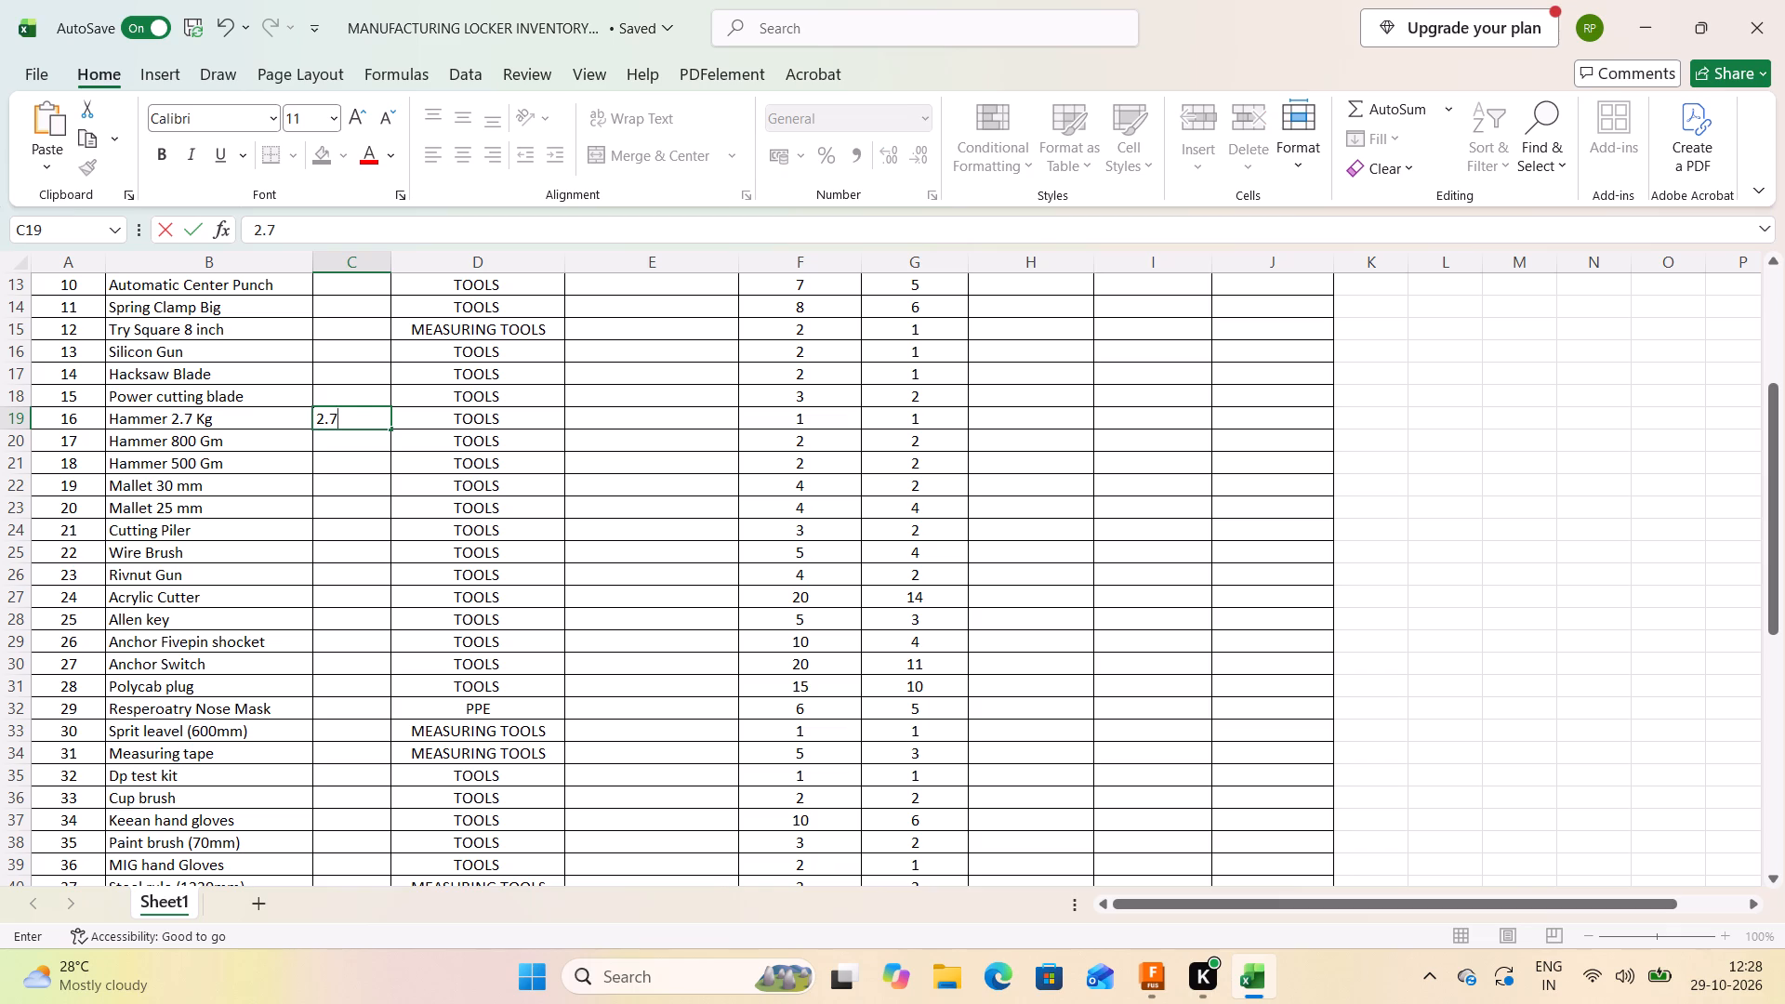
{"action": "key", "text": "shift+k"}
{"action": "key", "text": "g"}
Fill in the SIZE cells for the other two hammers: 800 gm in row 20 and 500 gm in row 21.
{"action": "left_click", "coordinate": [341, 447]}
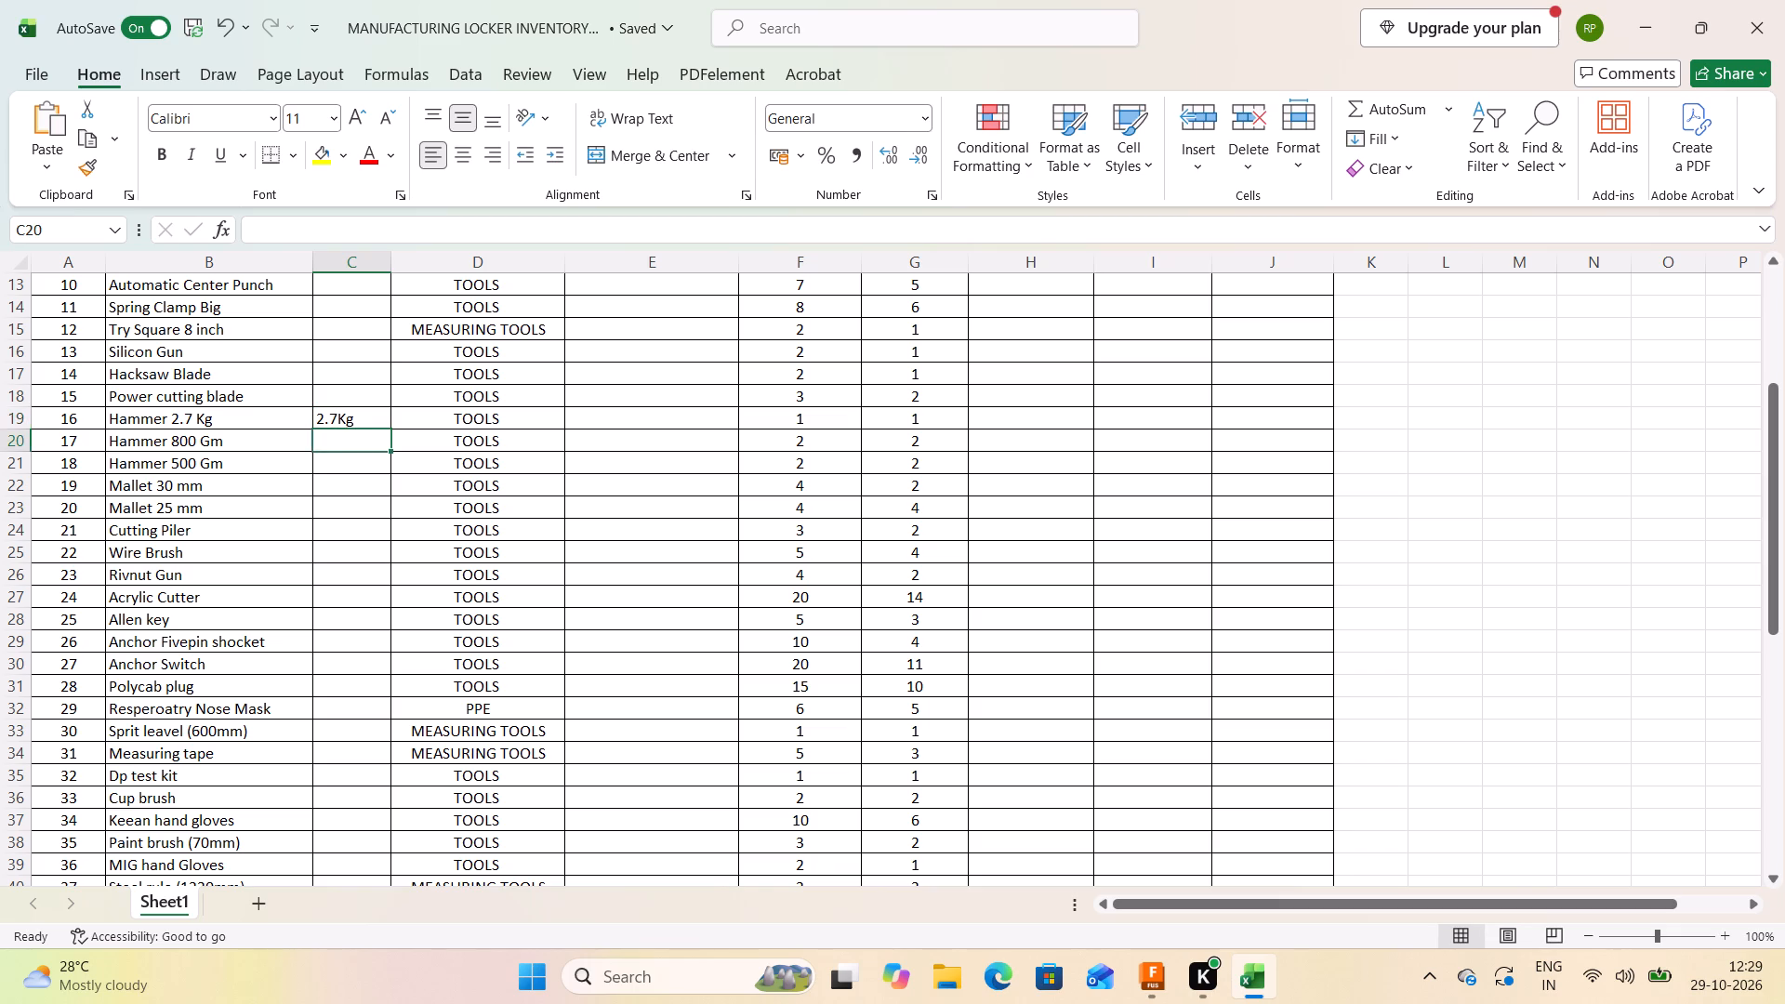
{"action": "type", "text": "800"}
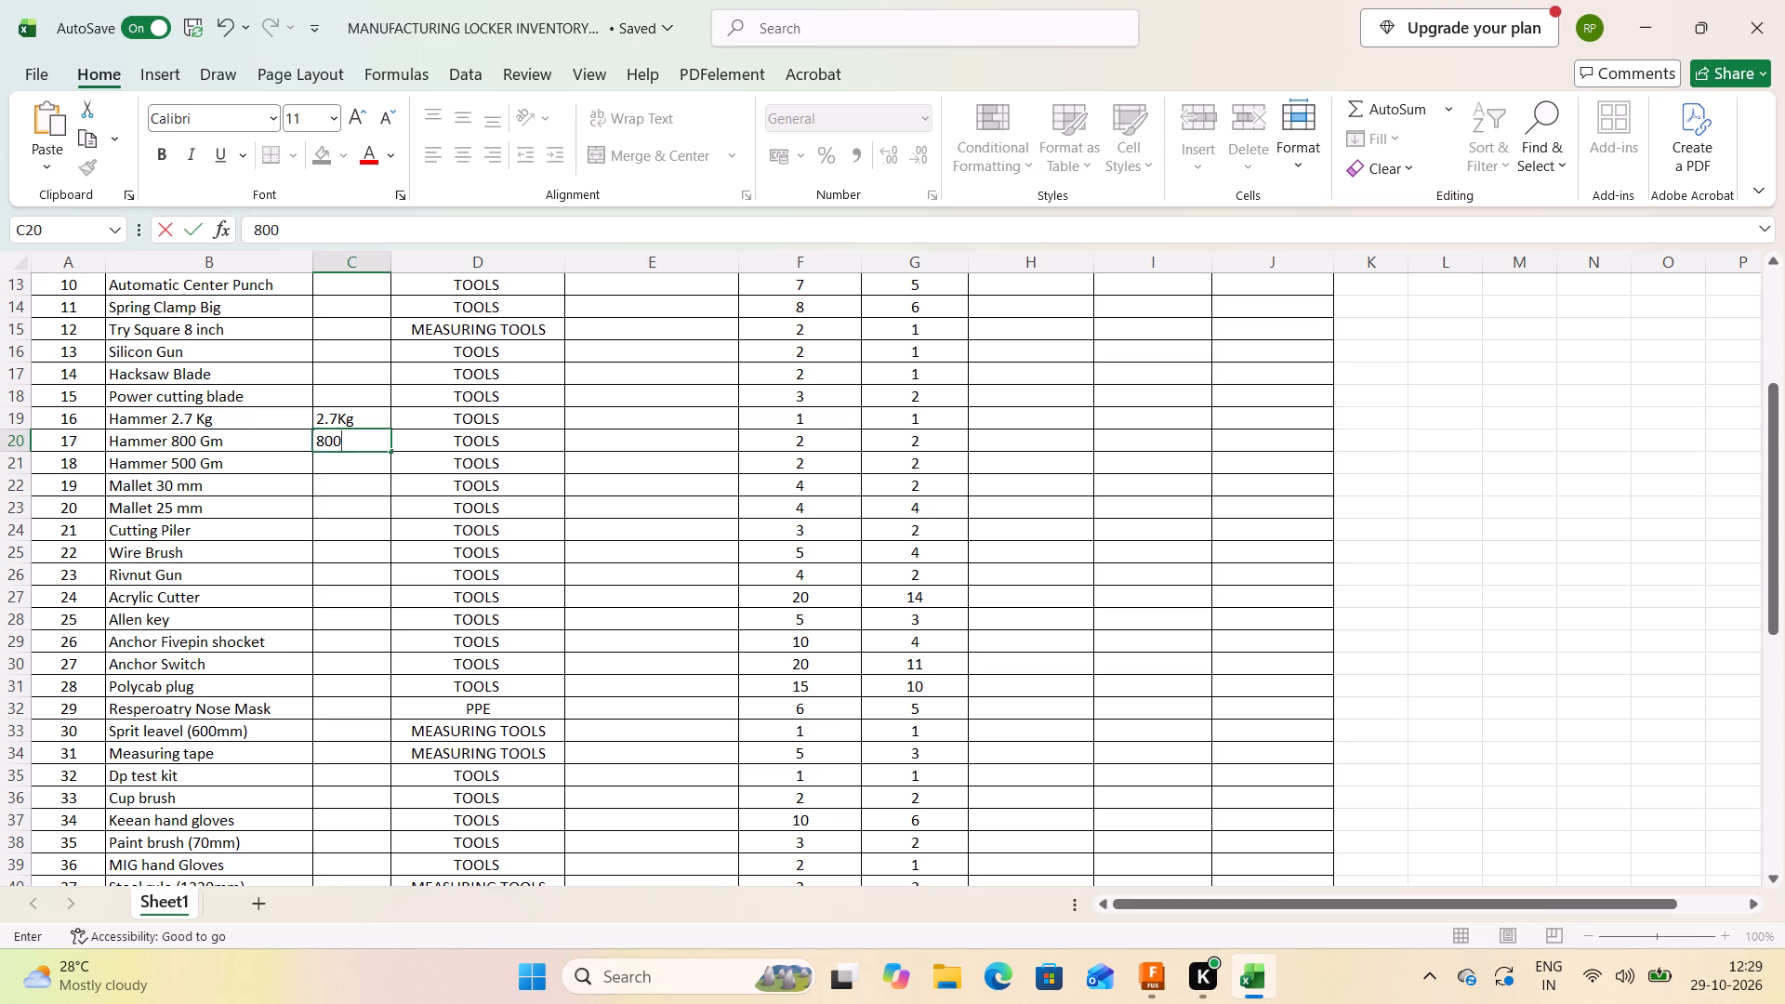
{"action": "key", "text": "space"}
{"action": "type", "text": "gm"}
{"action": "left_click", "coordinate": [364, 470]}
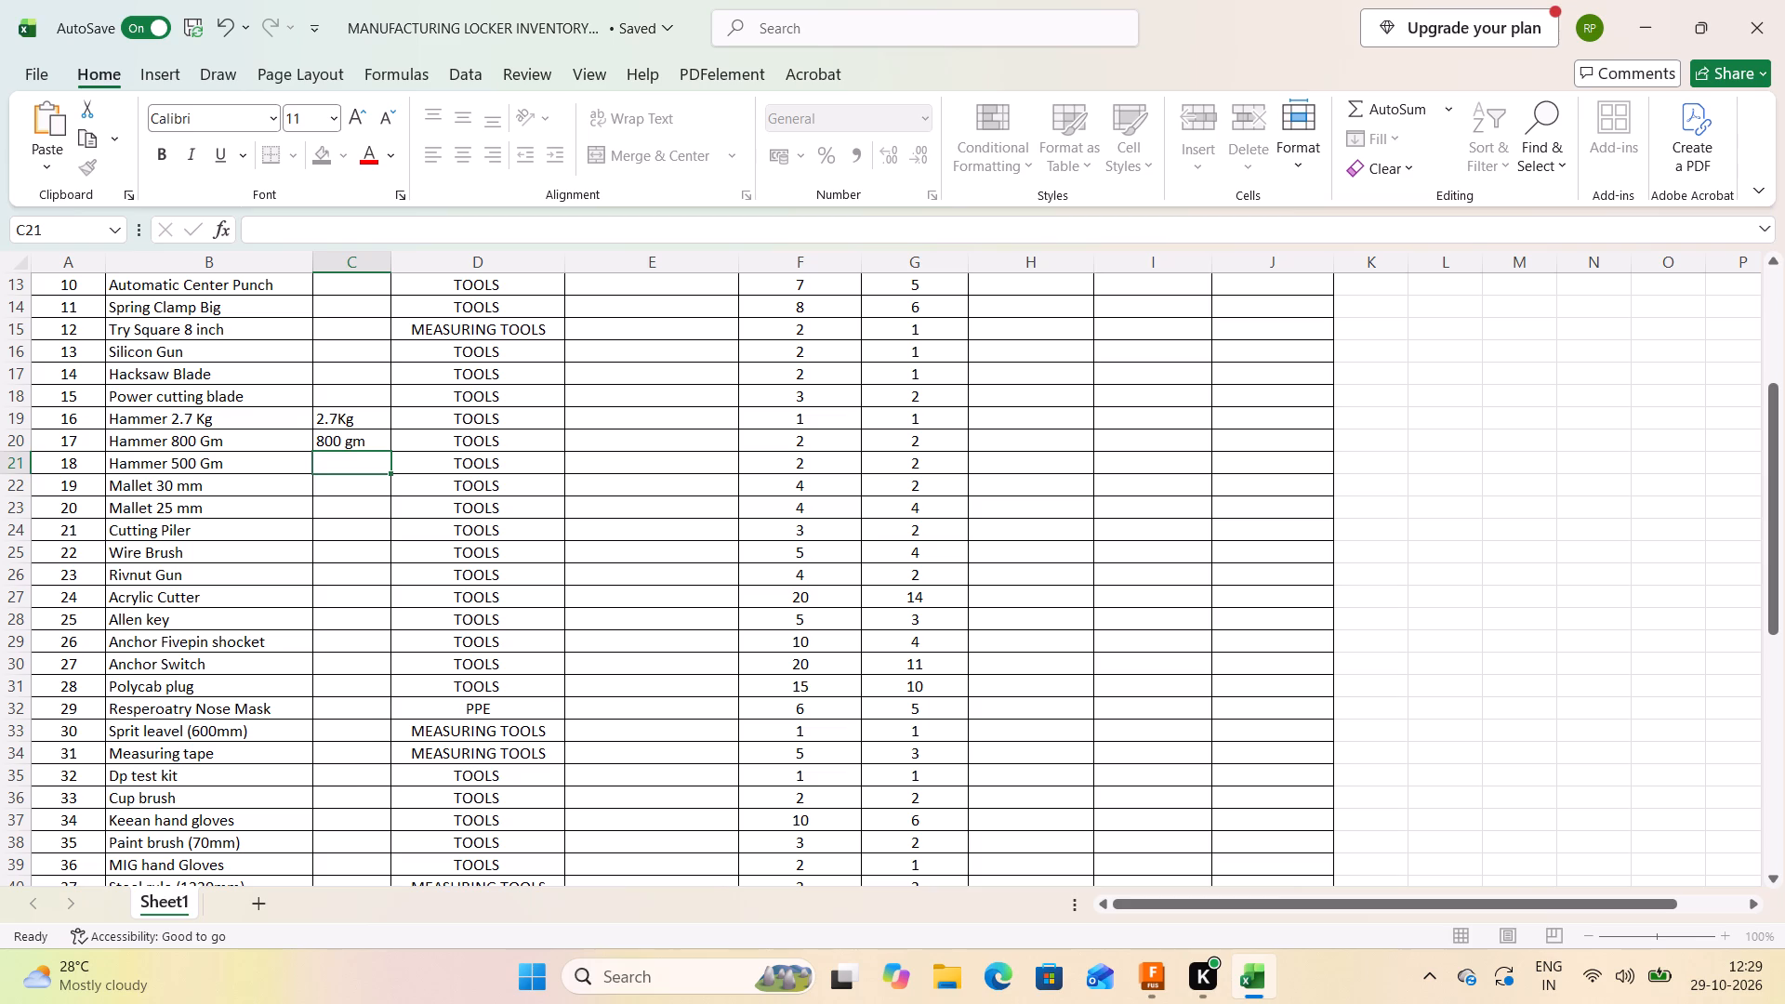
{"action": "type", "text": "500 gm"}
{"action": "key", "text": "space"}
{"action": "key", "text": "Down"}
{"action": "key", "text": "Up"}
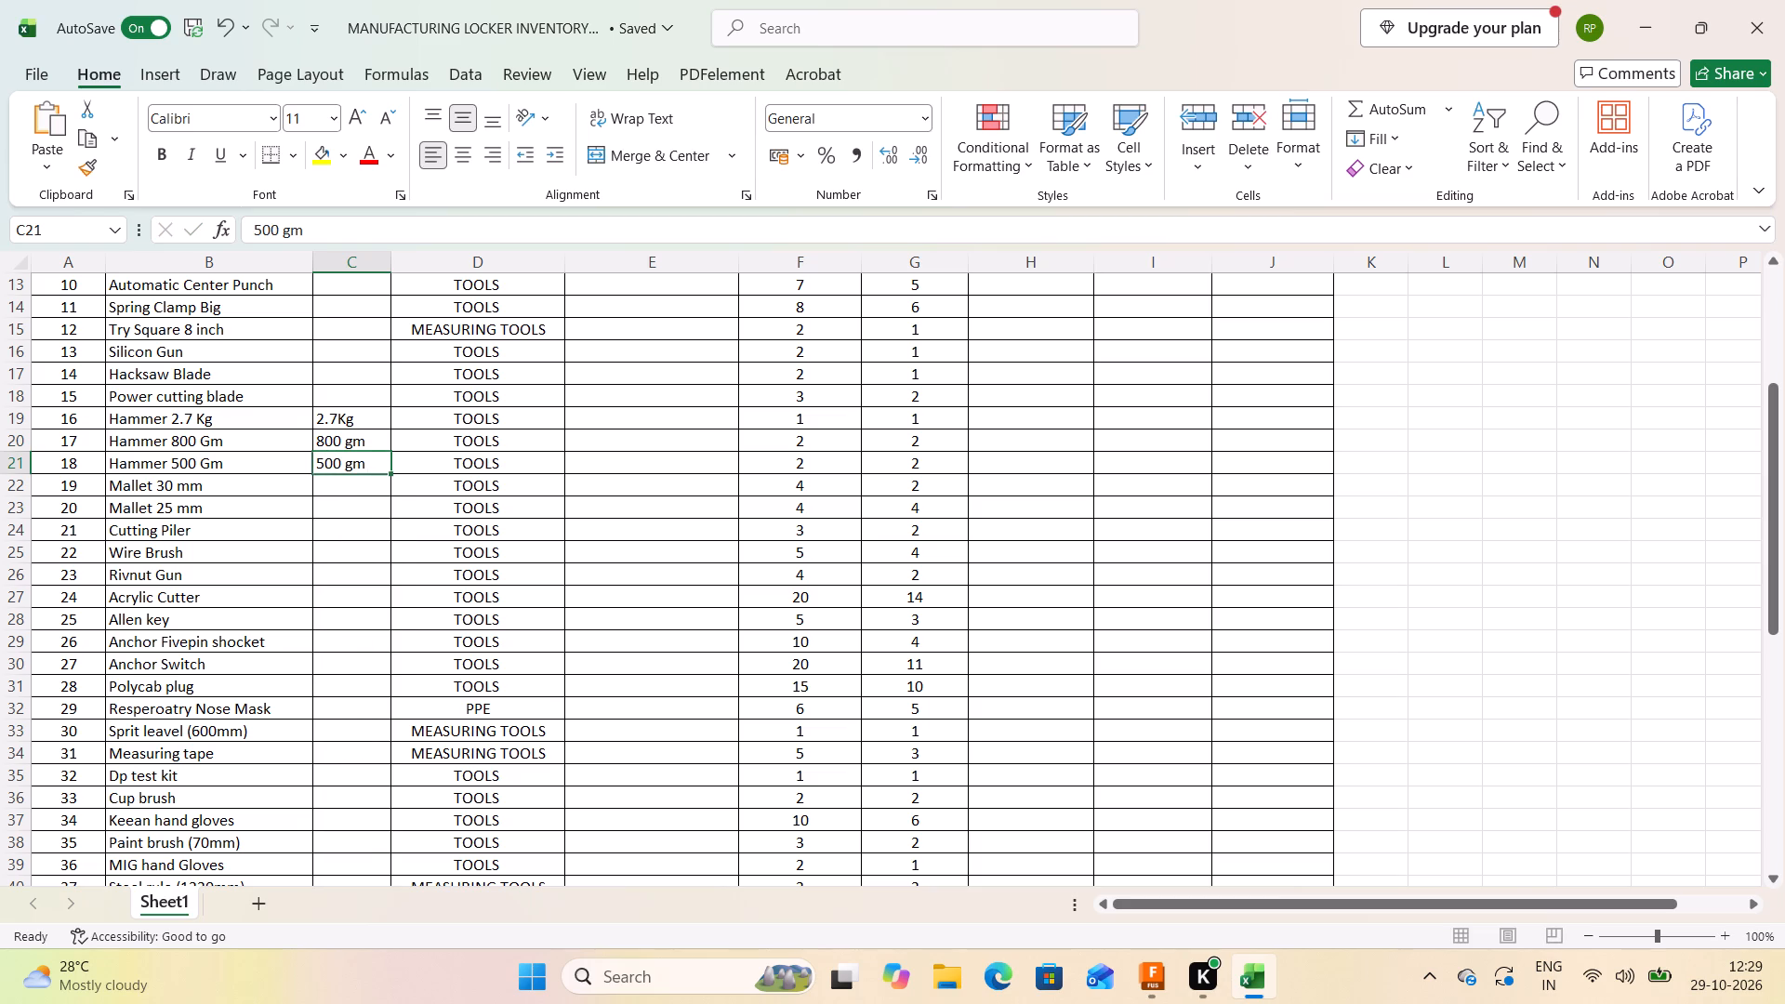
Fill in the SIZE cells for the two mallets: 30 mm in row 22 and 25 33 in row 23.
{"action": "key", "text": "Down"}
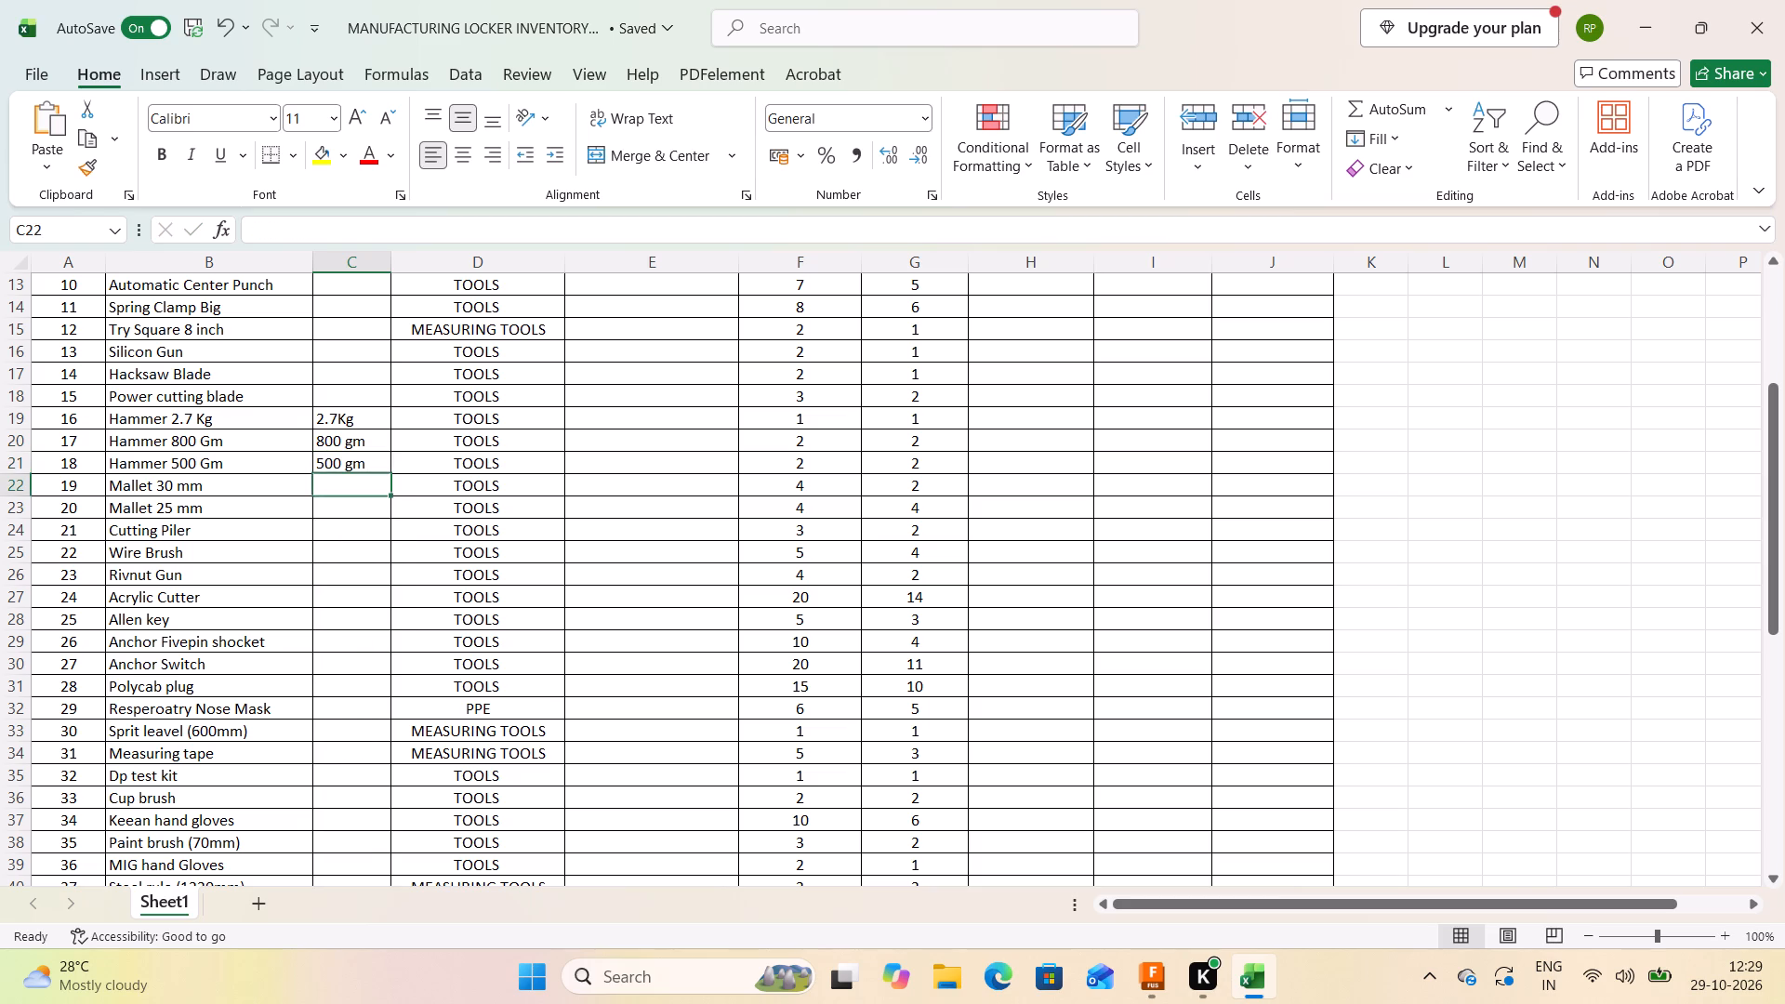
{"action": "type", "text": "30 mm"}
{"action": "key", "text": "Return"}
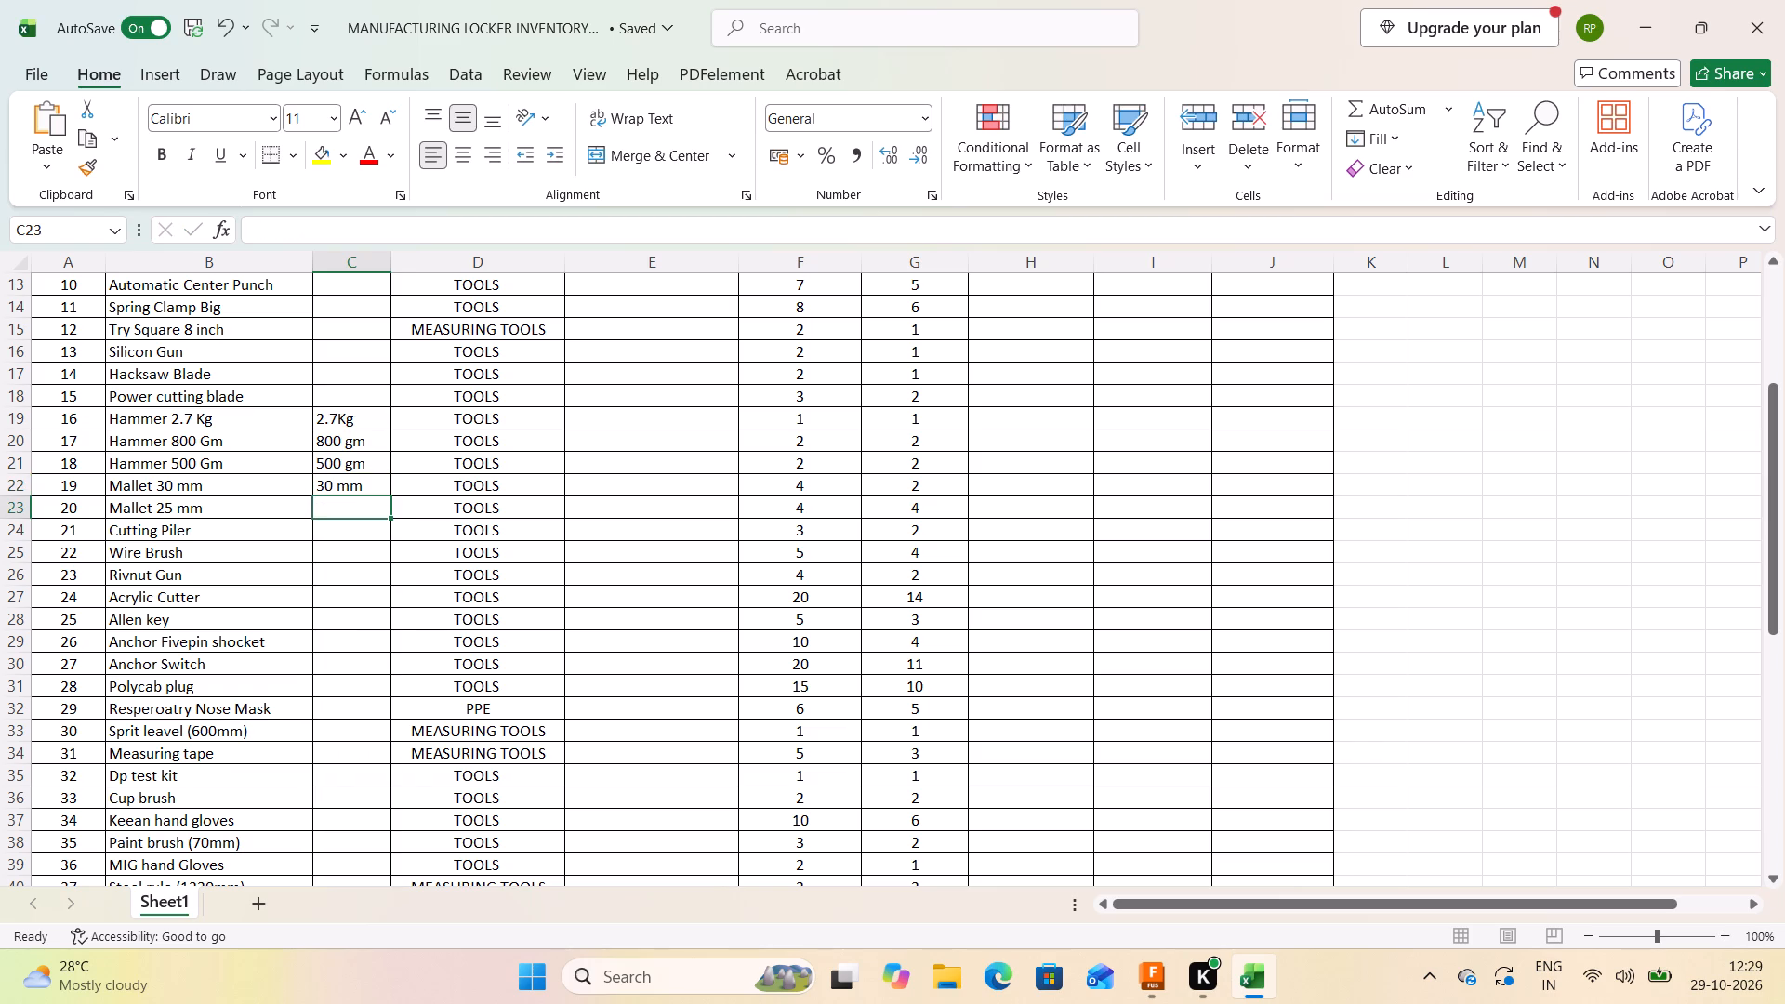
{"action": "type", "text": "25"}
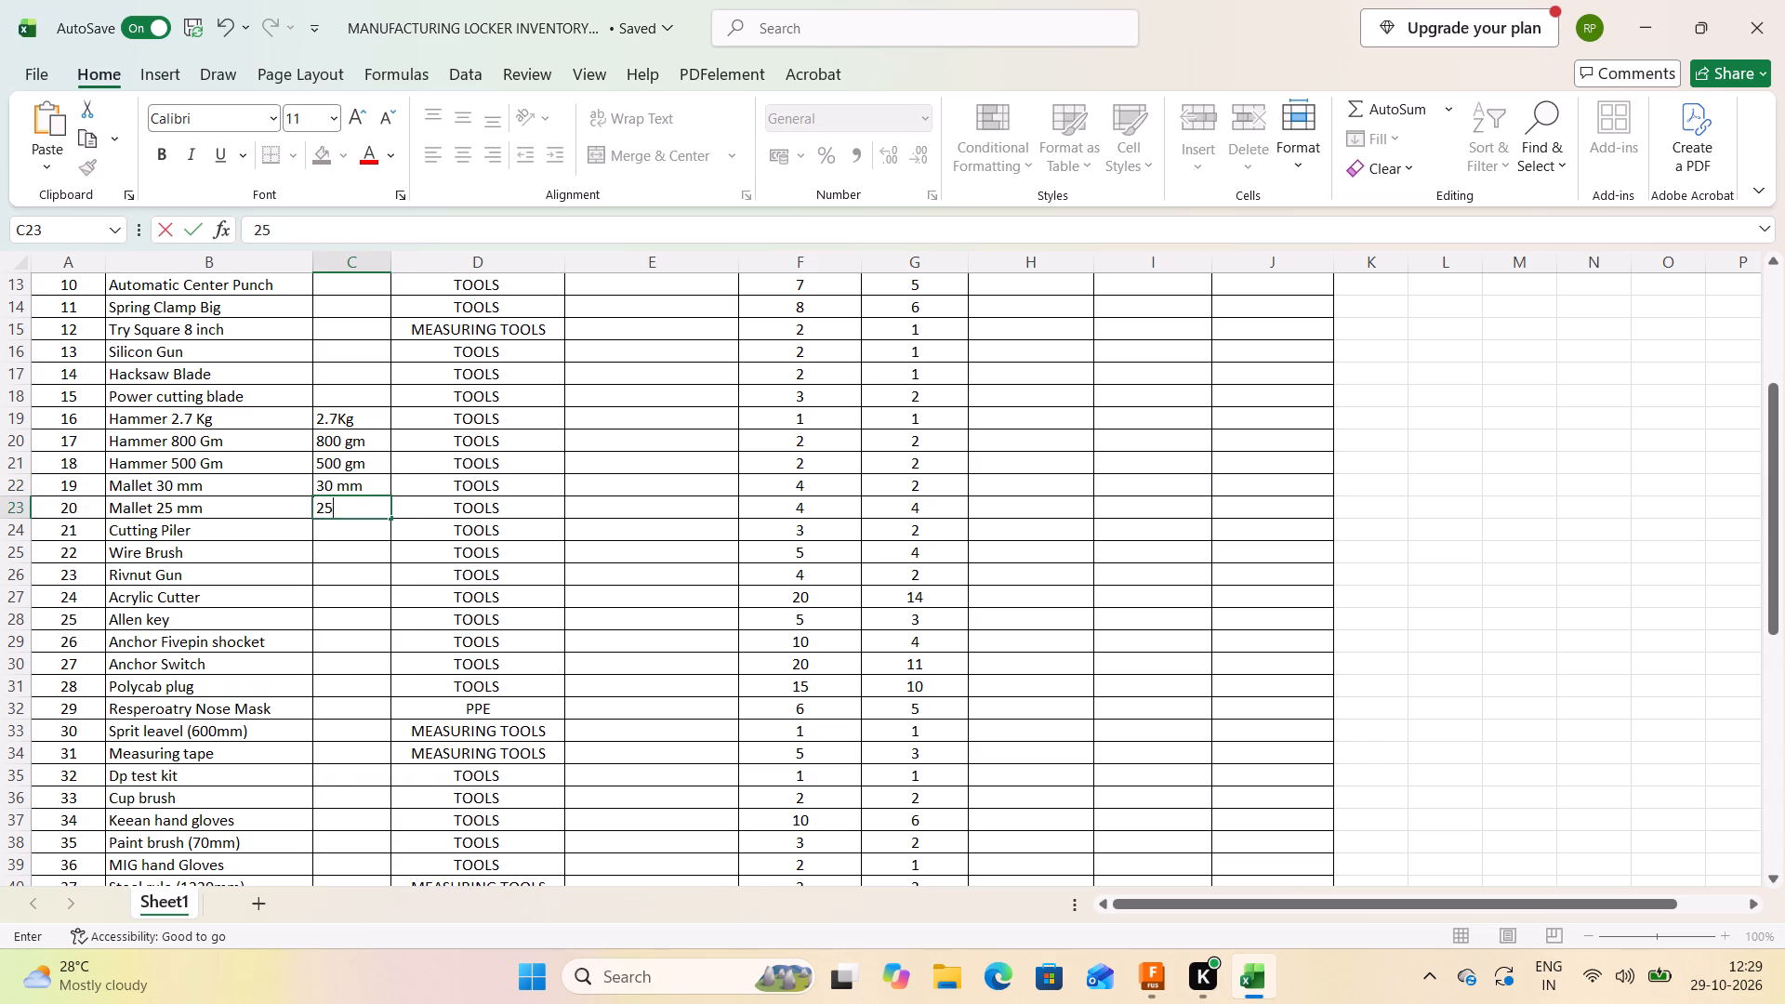
{"action": "key", "text": "space"}
{"action": "type", "text": "33"}
{"action": "key", "text": "Return"}
Enter 8 inch in the SIZE column for the Try Square in row 15.
{"action": "scroll", "coordinate": [364, 470], "scroll_direction": "up", "scroll_amount": 1}
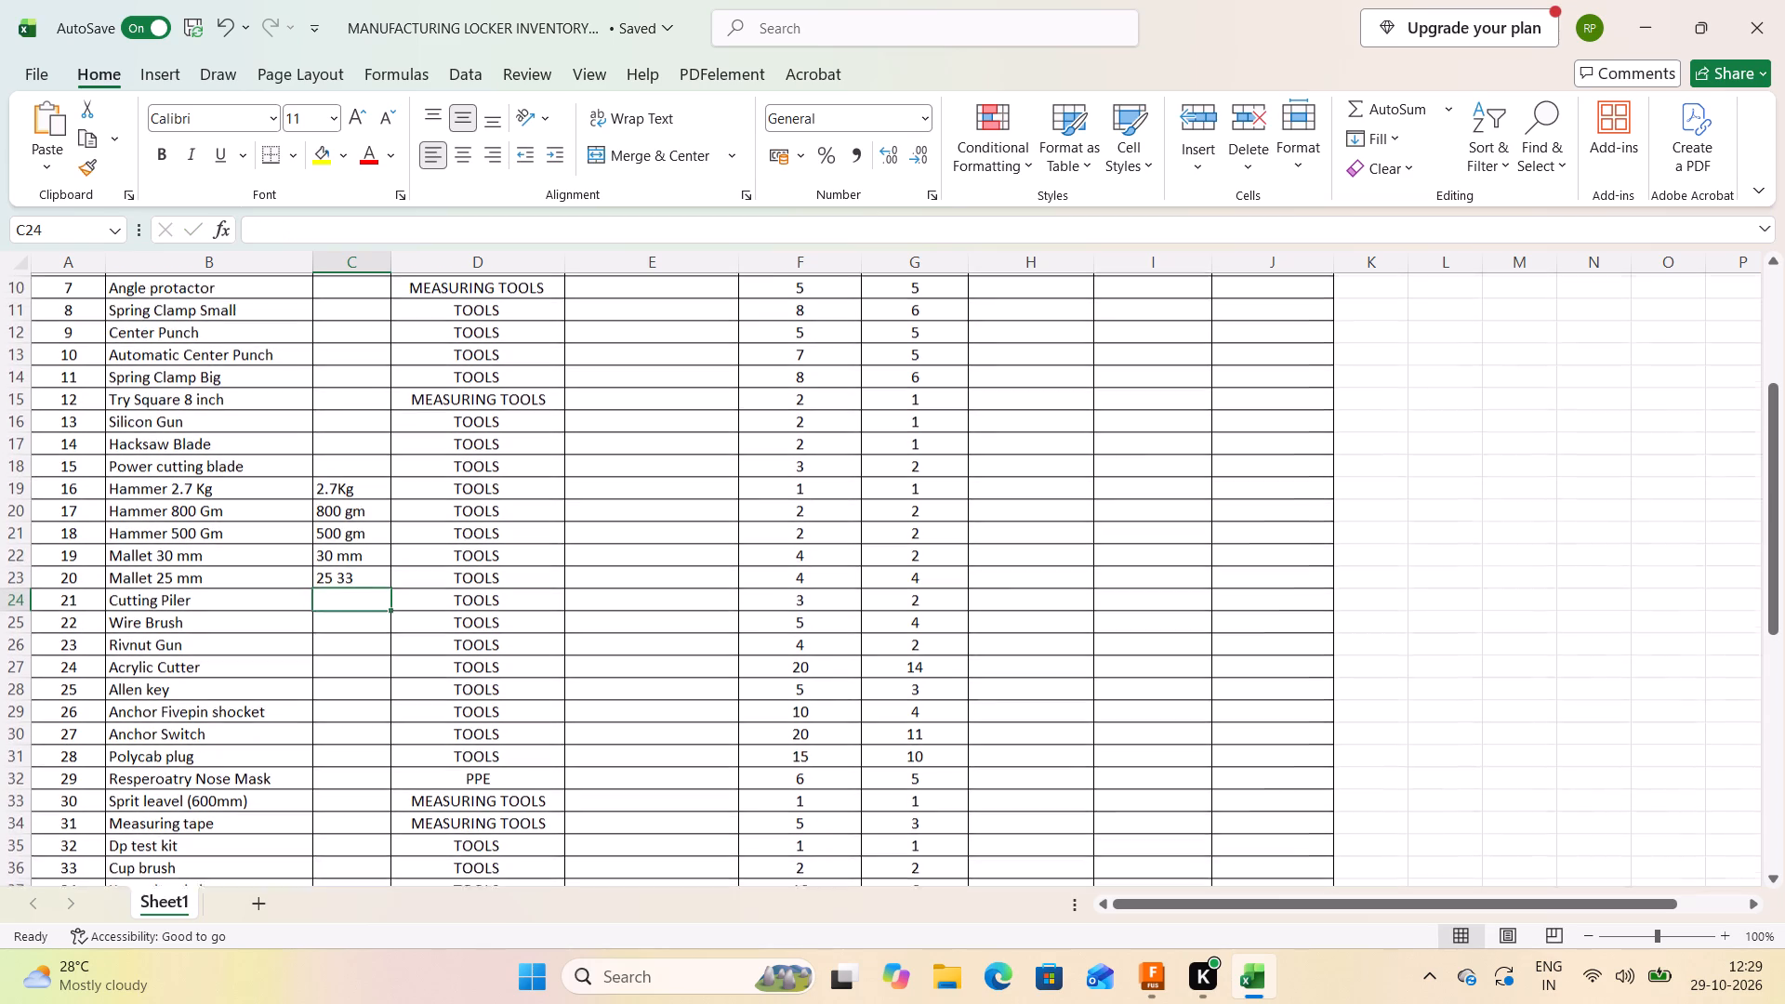
{"action": "scroll", "coordinate": [364, 470], "scroll_direction": "up", "scroll_amount": 1}
{"action": "left_click", "coordinate": [352, 444]}
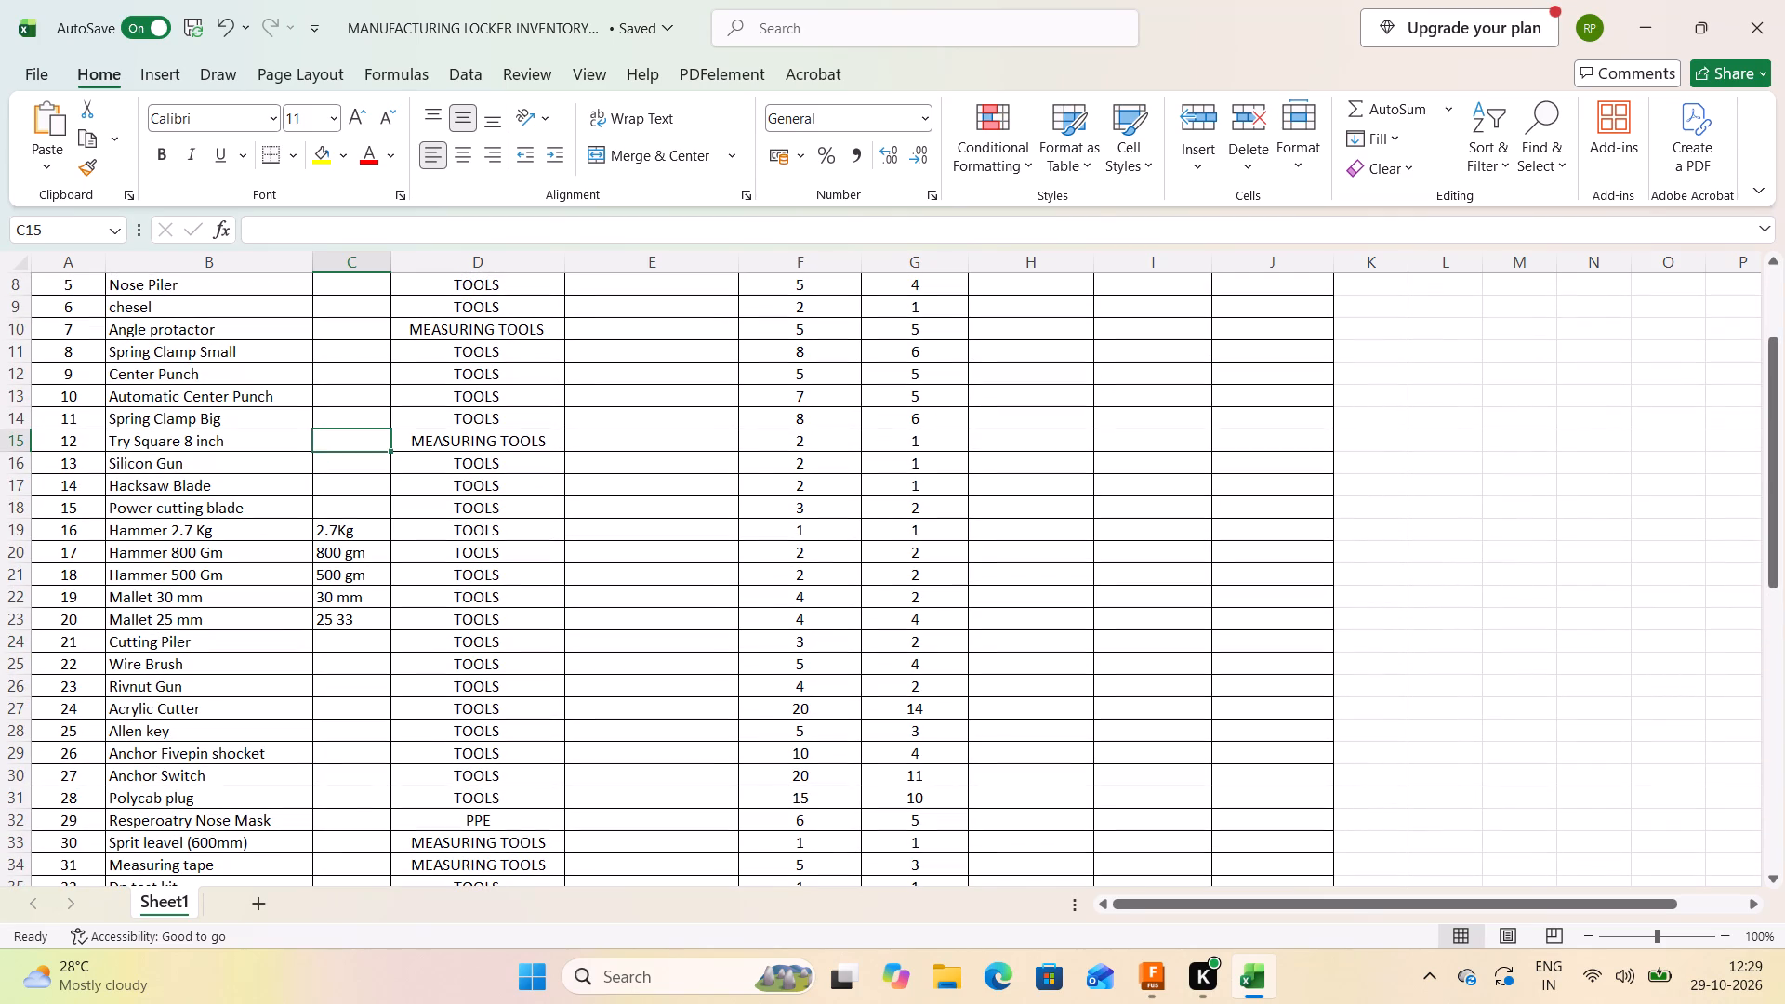
{"action": "key", "text": "8"}
{"action": "key", "text": "space"}
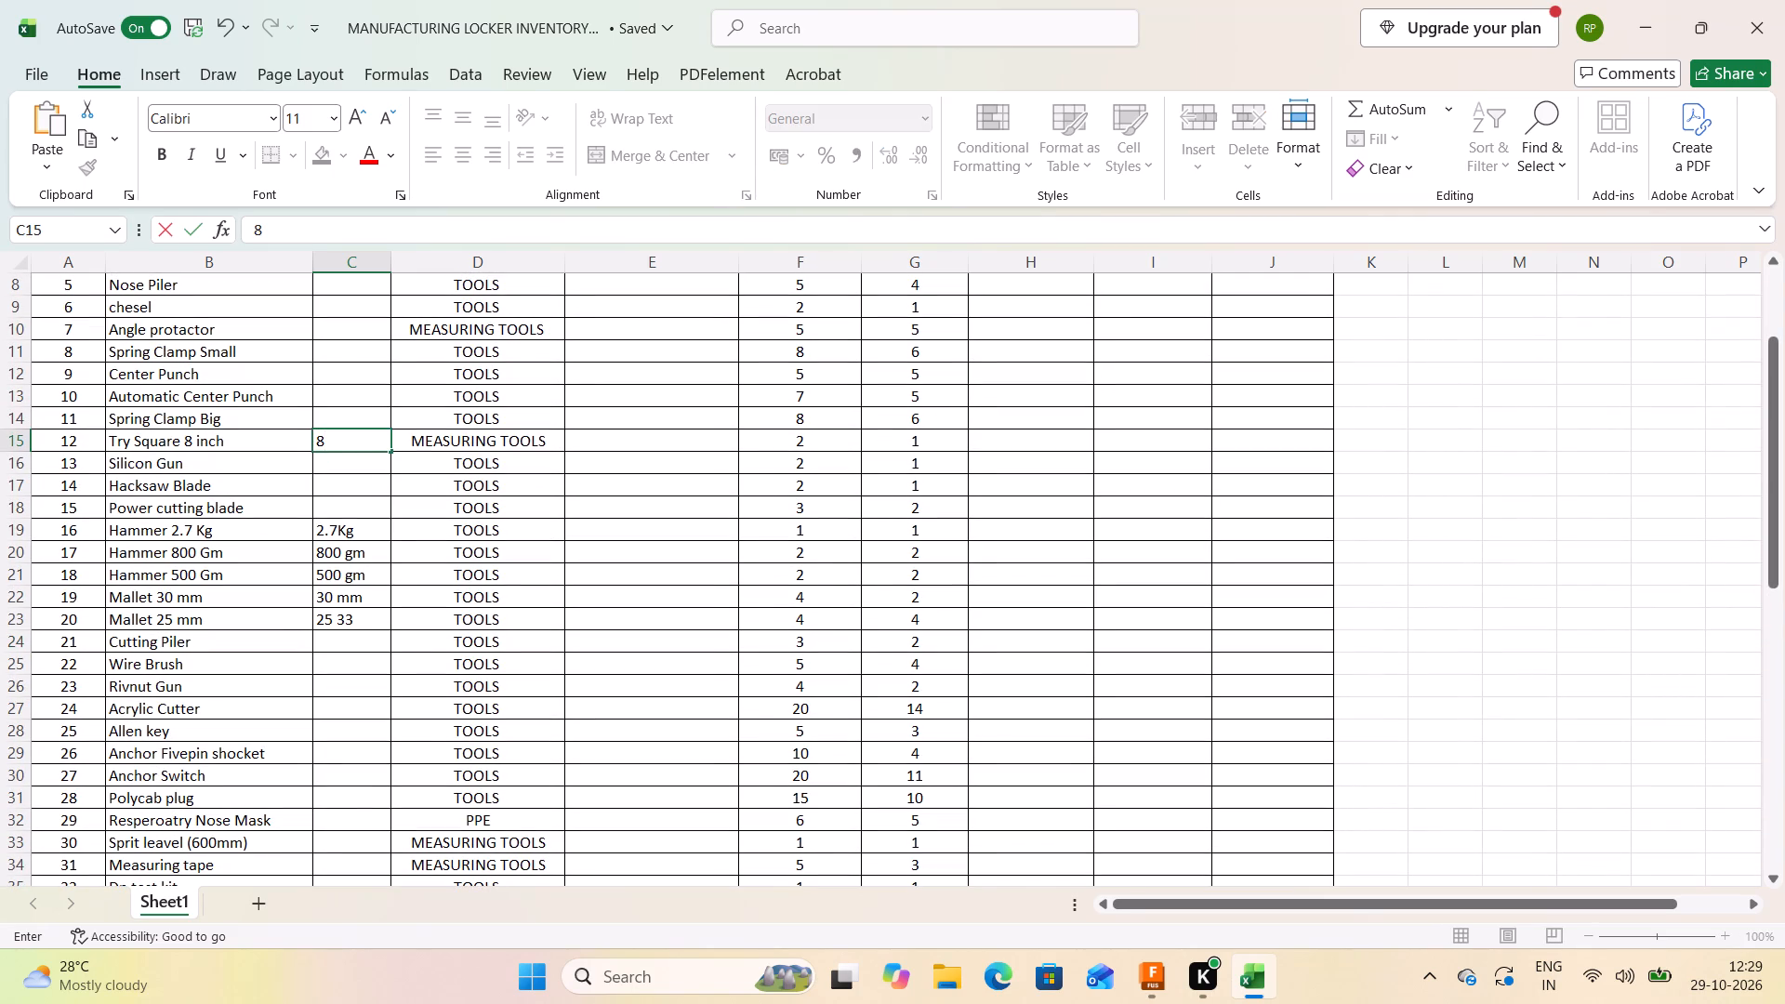
{"action": "type", "text": "inch"}
{"action": "key", "text": "Return"}
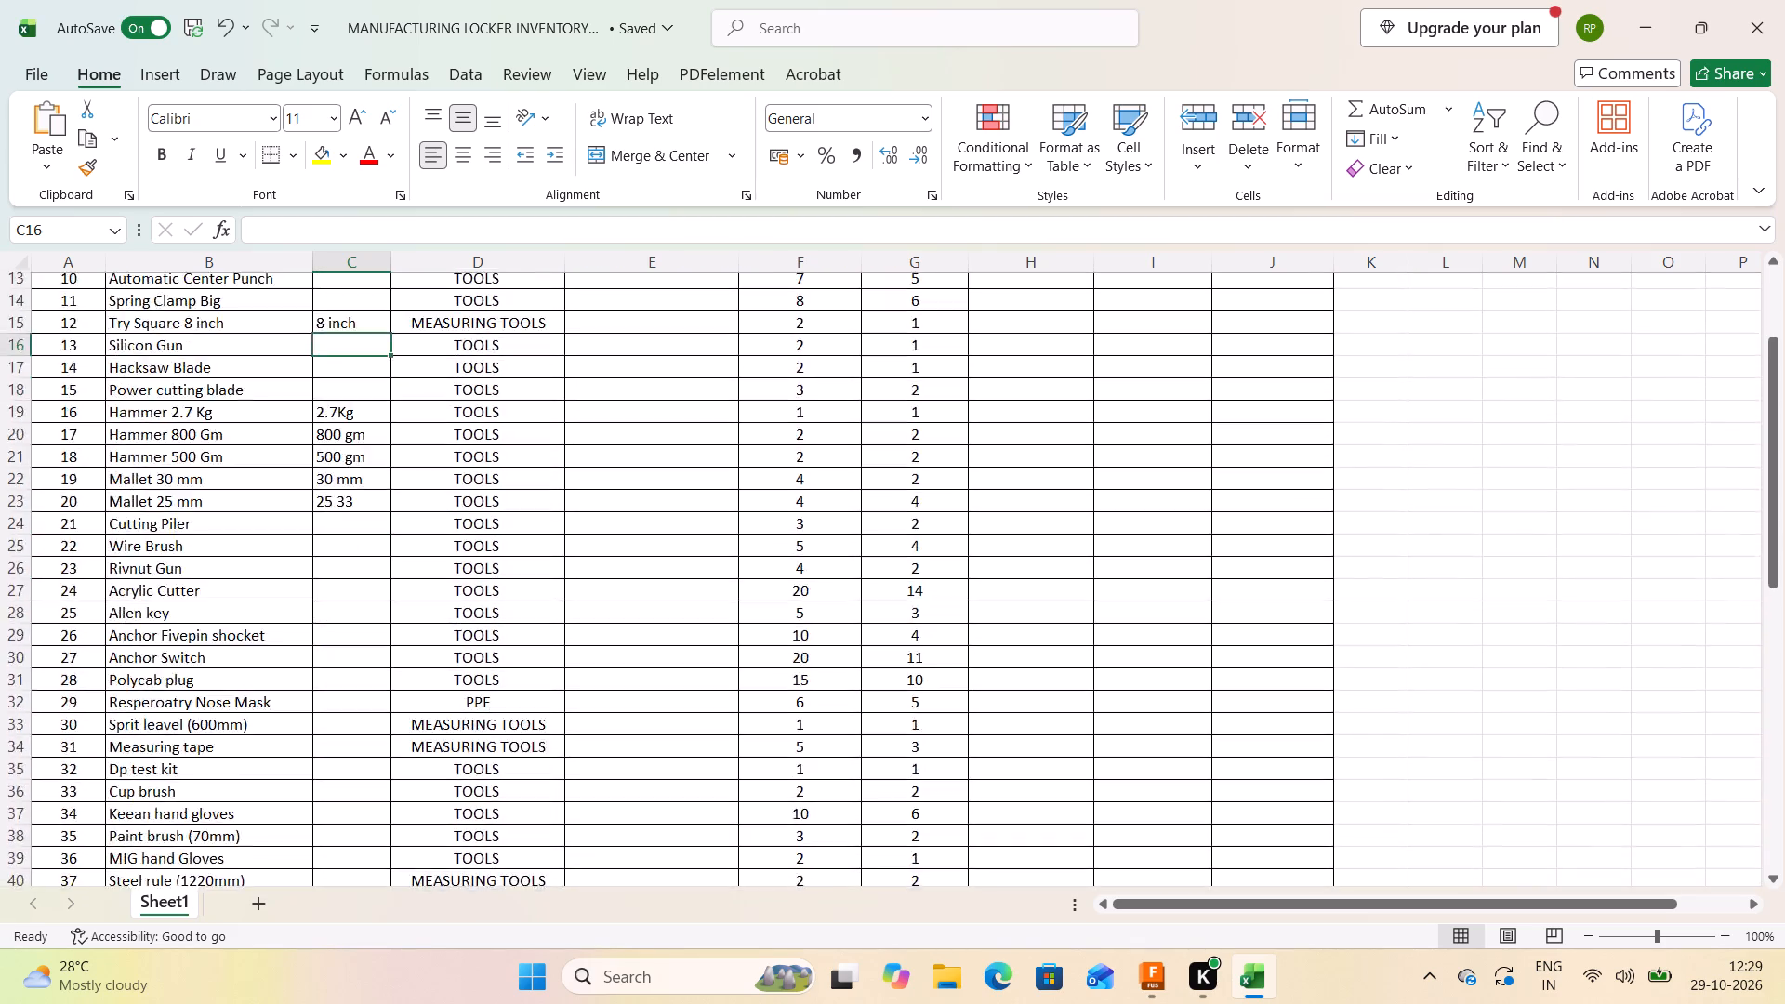
Fill in the SIZE cells for the measuring tools: 600 mm for Sprit leavel in row 33 and 1220 mm for Steel rule in row 40.
{"action": "scroll", "coordinate": [351, 444], "scroll_direction": "up", "scroll_amount": 1}
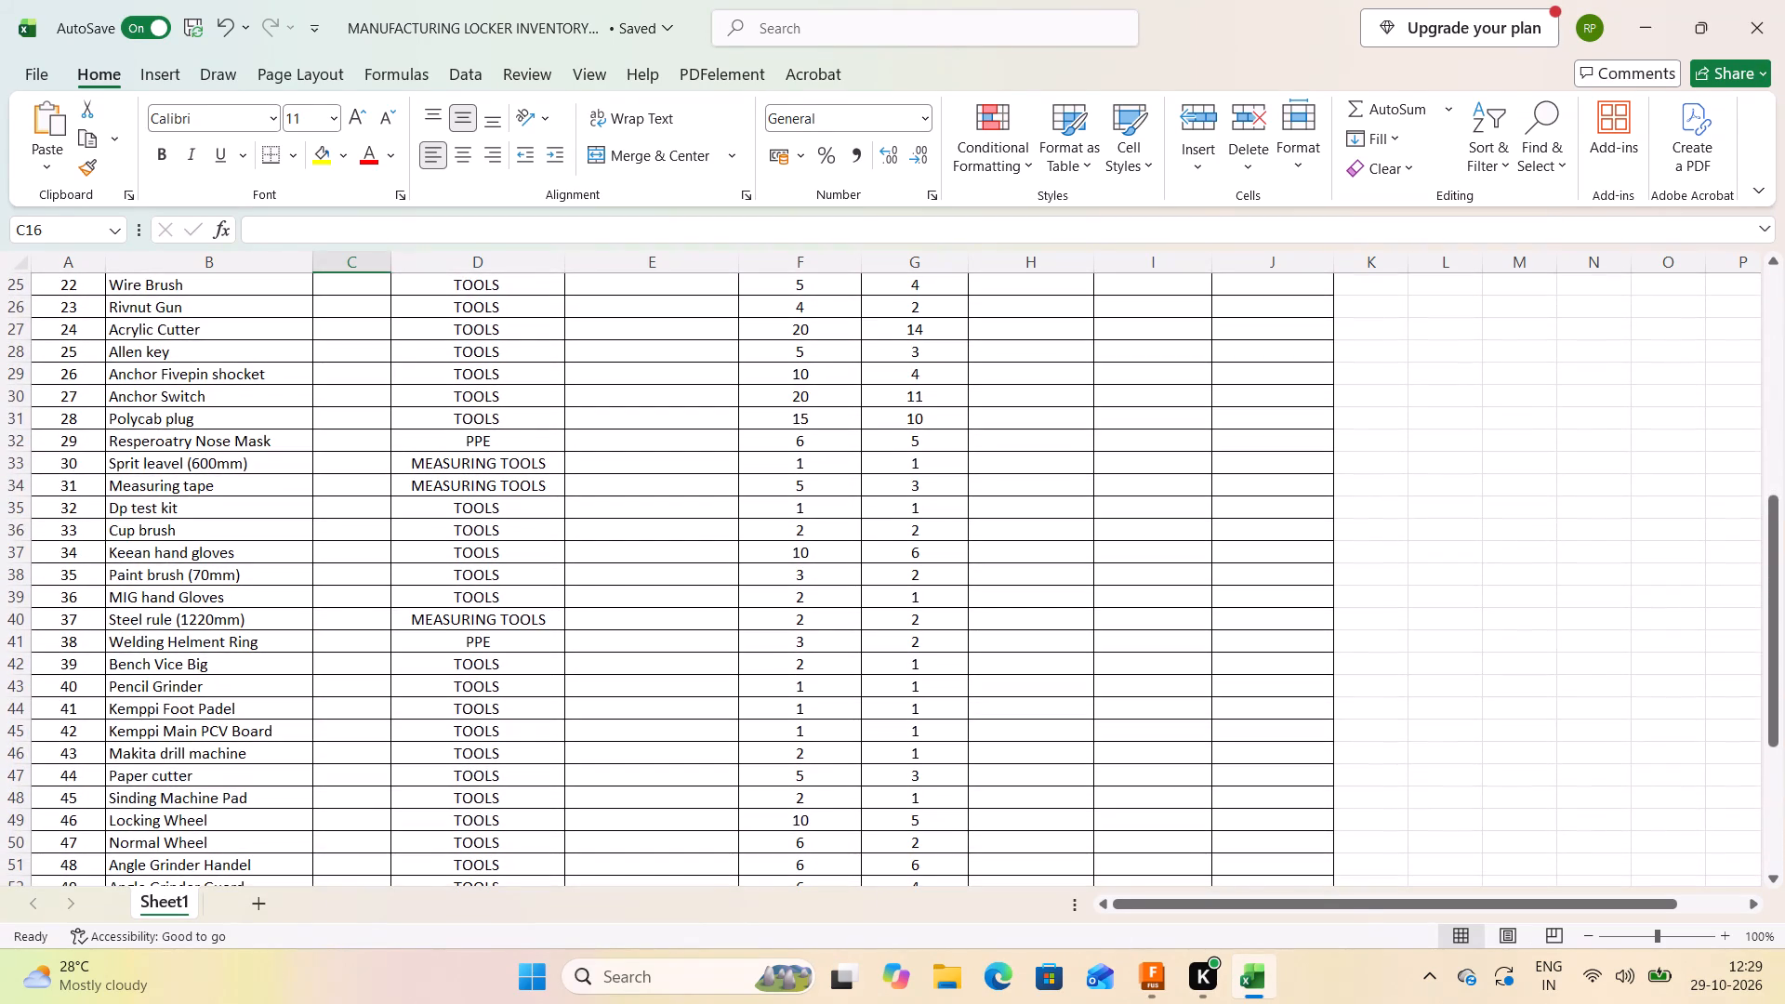
{"action": "left_click", "coordinate": [339, 467]}
{"action": "double_click", "coordinate": [339, 467]}
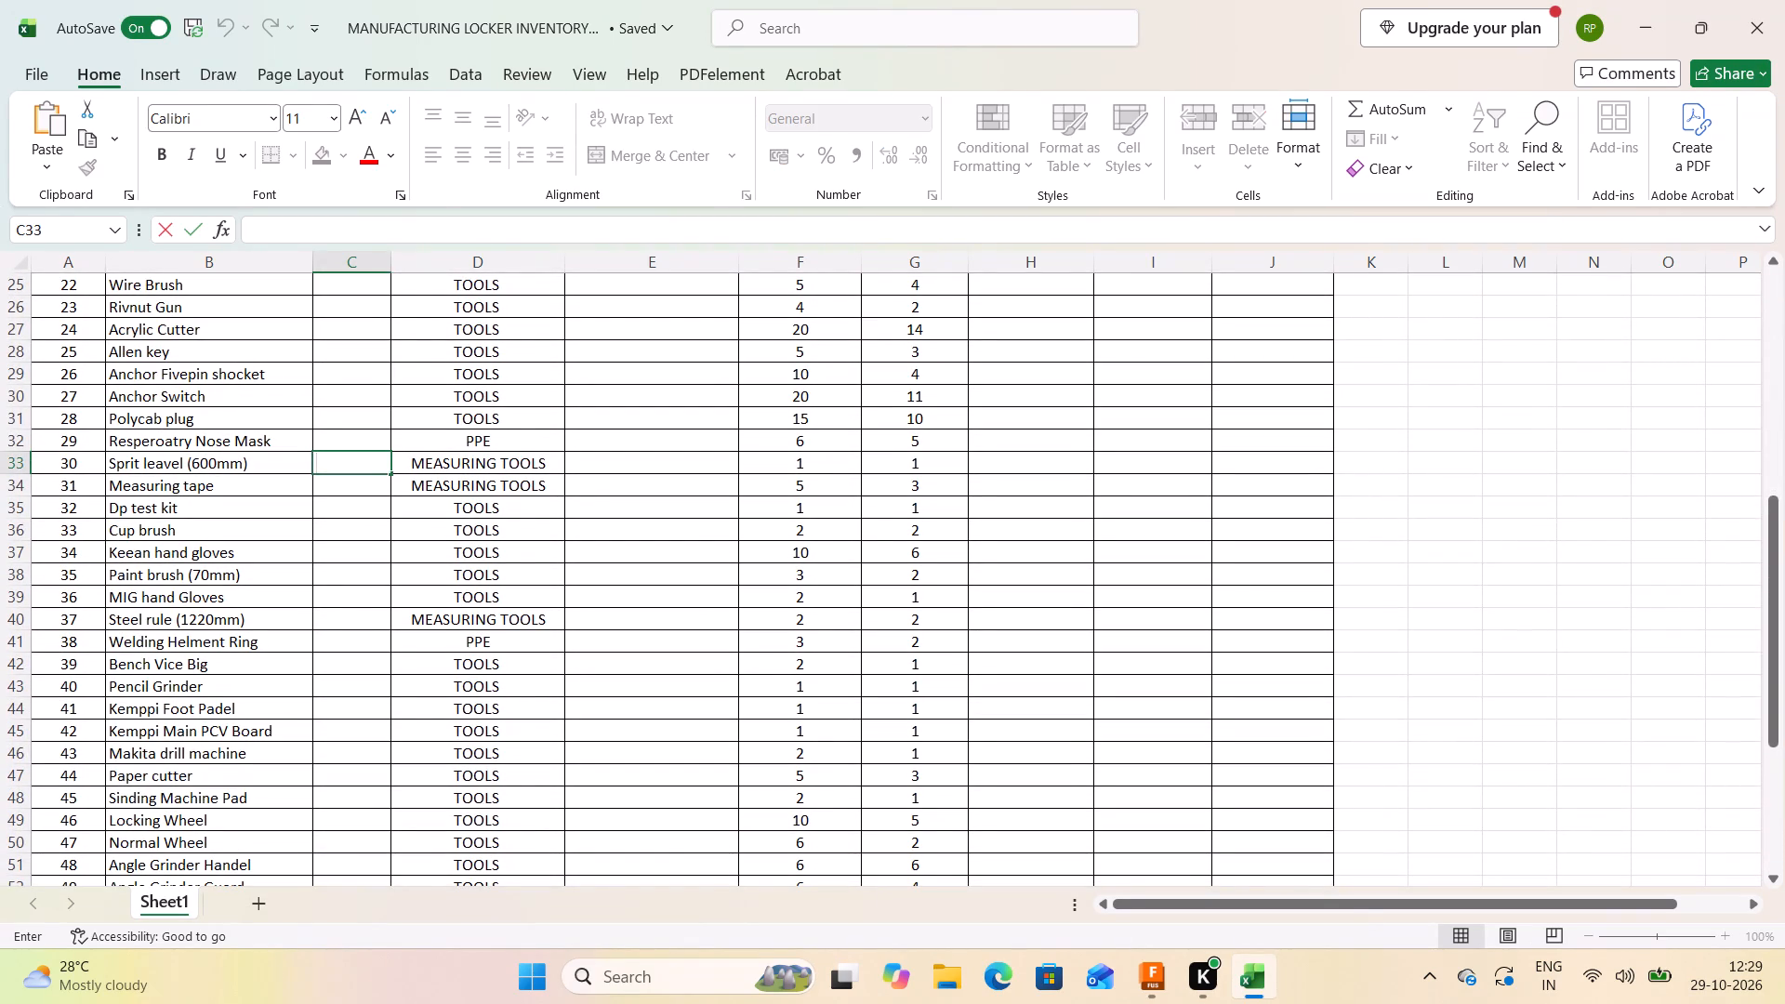
{"action": "type", "text": "600 mm"}
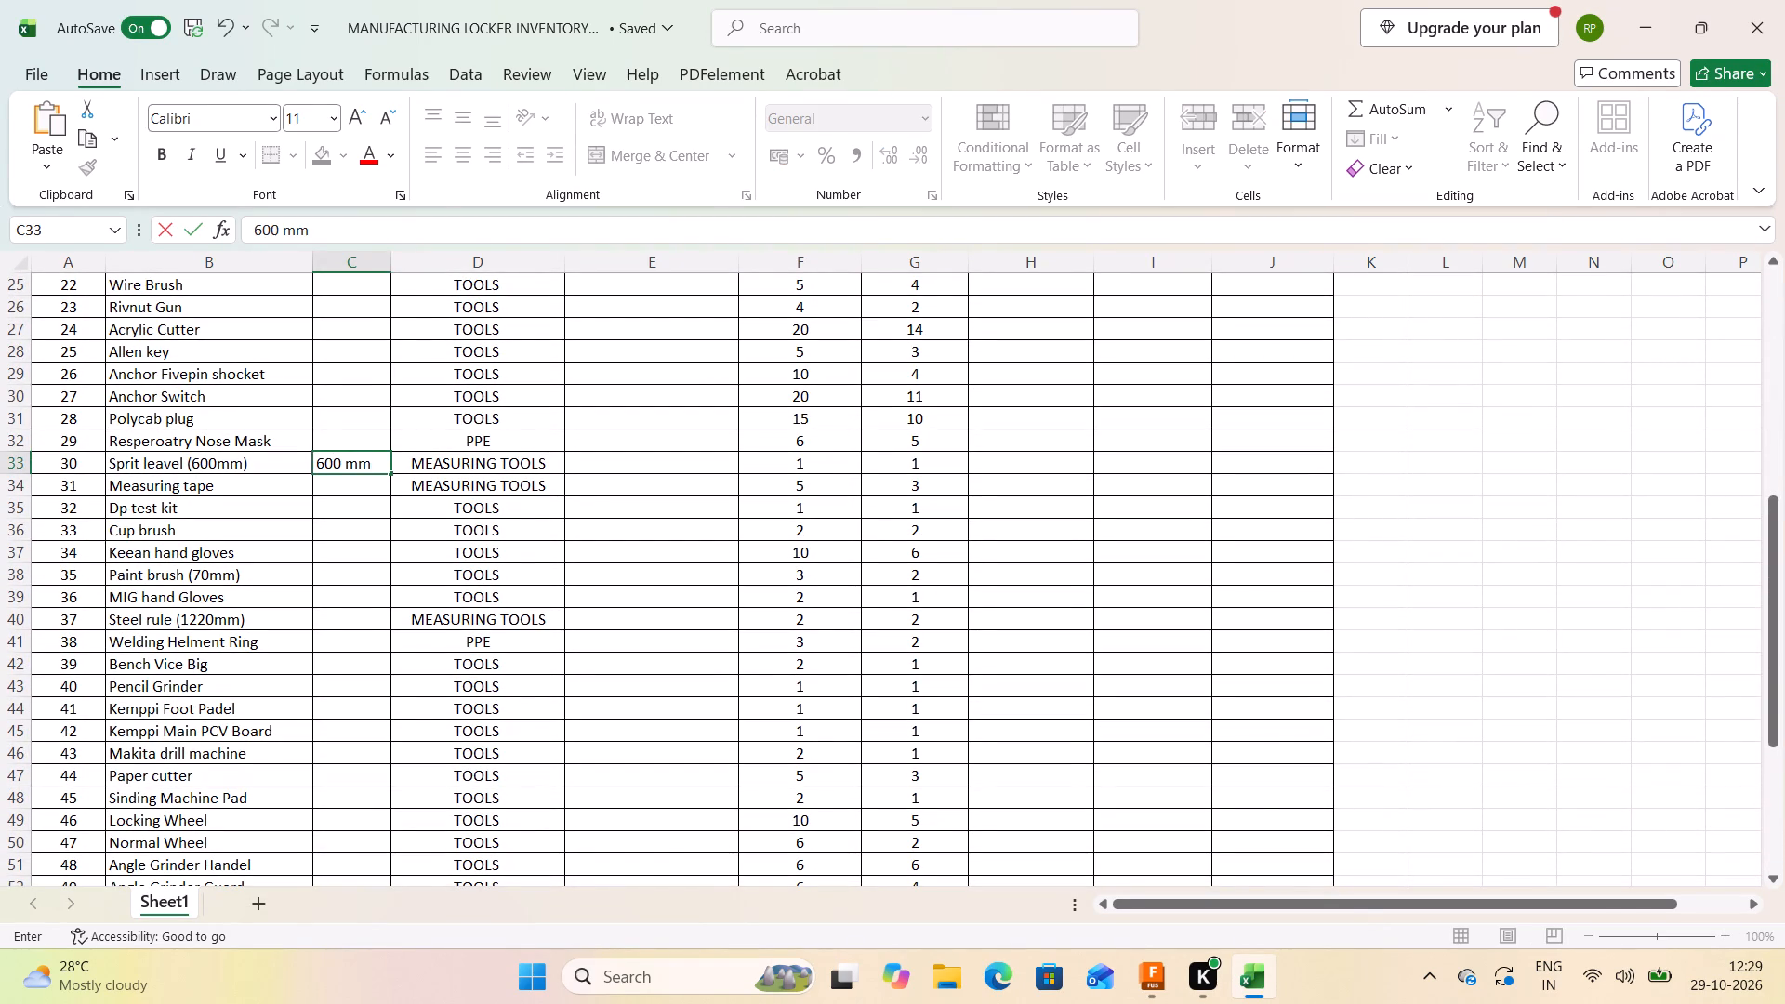
{"action": "scroll", "coordinate": [343, 522], "scroll_direction": "down", "scroll_amount": 1}
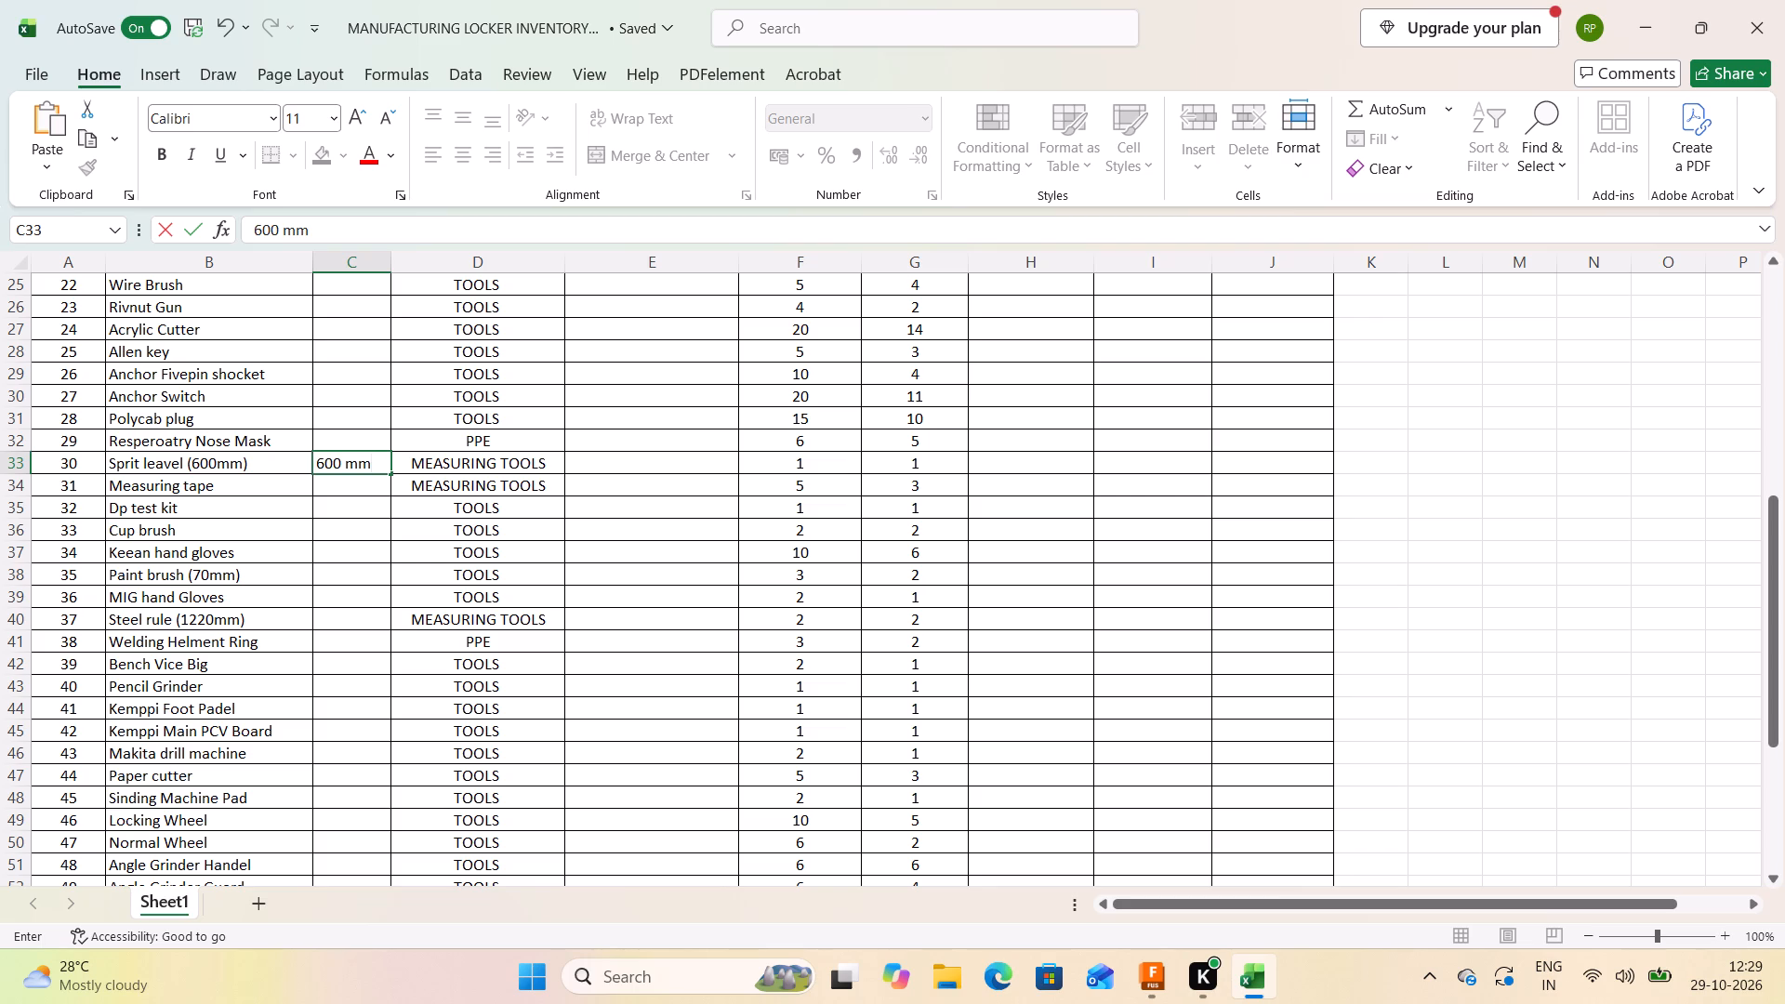
{"action": "left_click", "coordinate": [339, 617]}
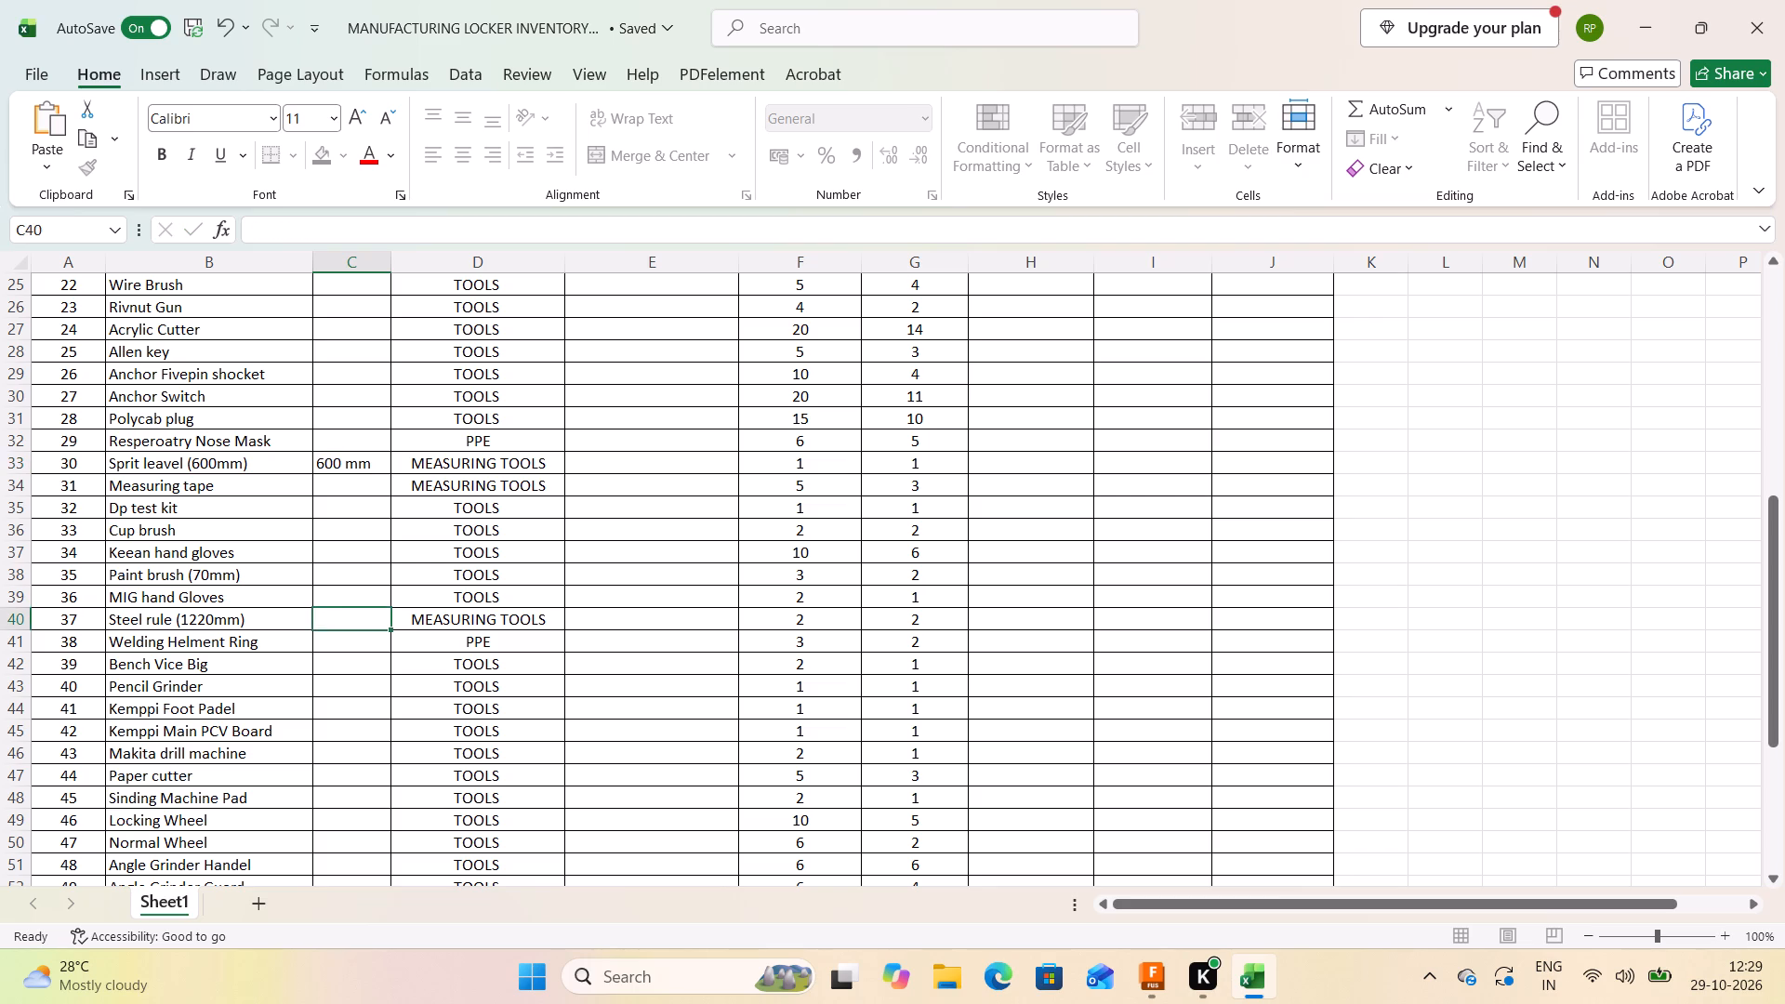
{"action": "type", "text": "1220 mm"}
{"action": "key", "text": "Return"}
Look through the item names and the SIZE column down to the last item in row 60.
{"action": "scroll", "coordinate": [339, 617], "scroll_direction": "down", "scroll_amount": 2}
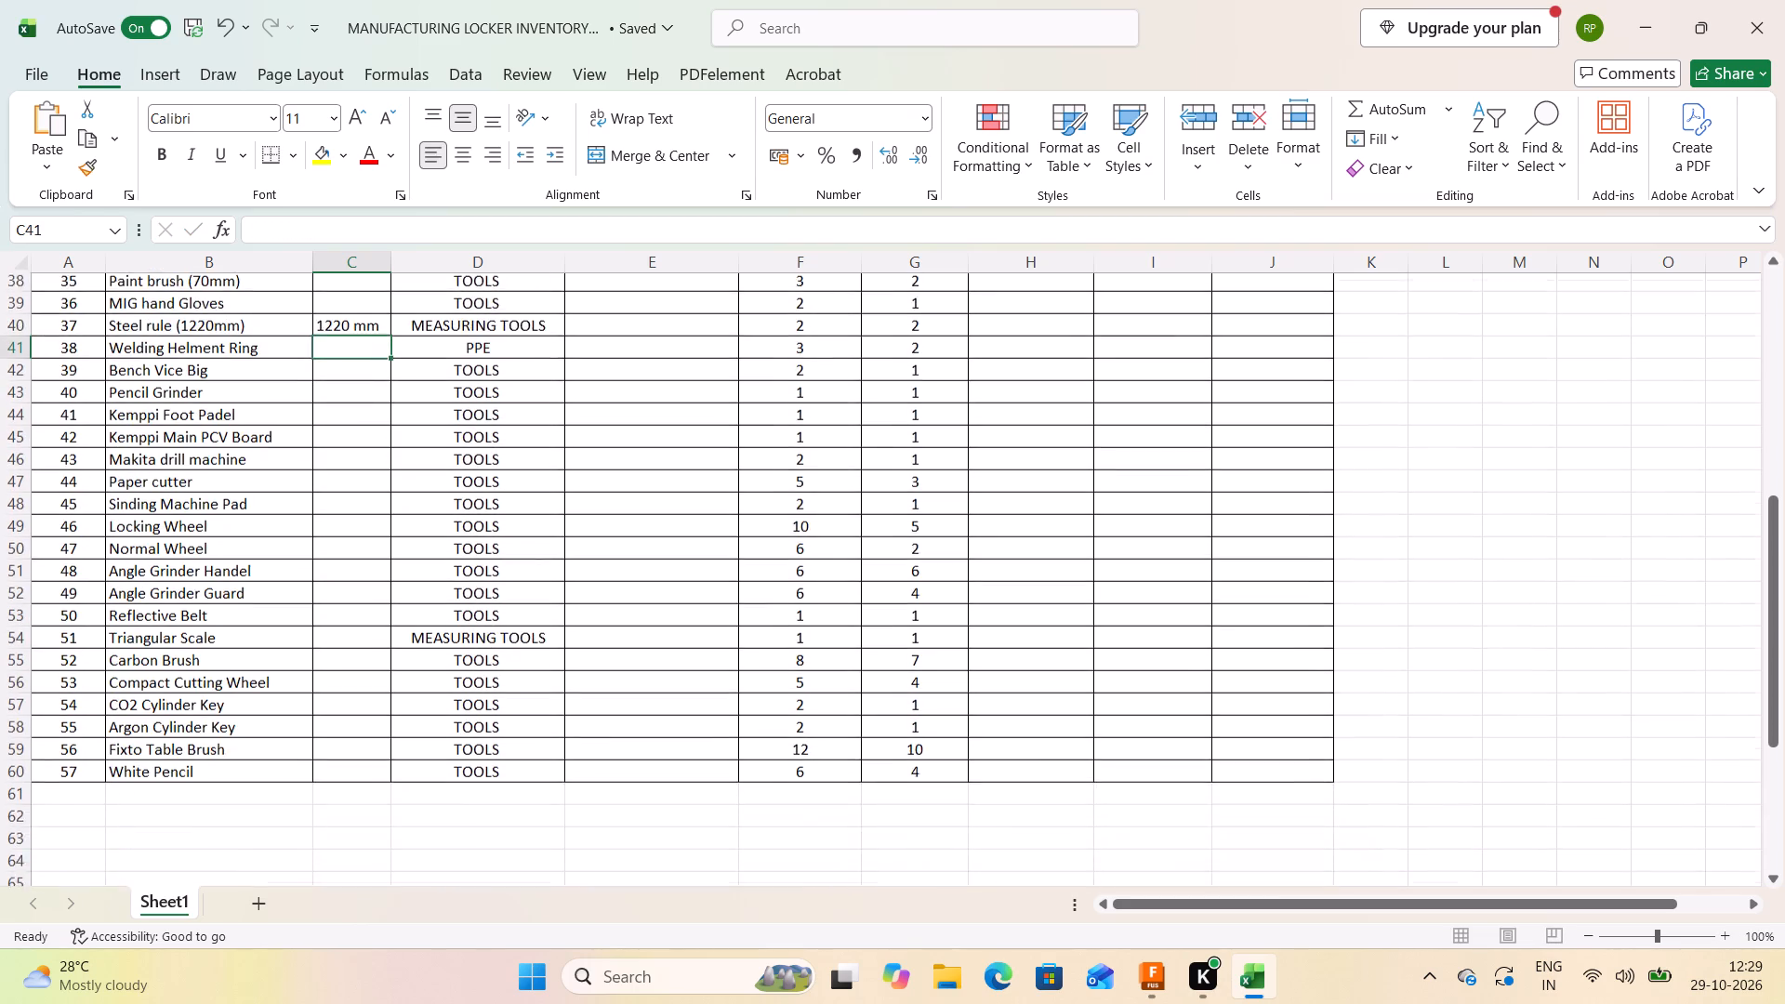
{"action": "scroll", "coordinate": [339, 617], "scroll_direction": "up", "scroll_amount": 2}
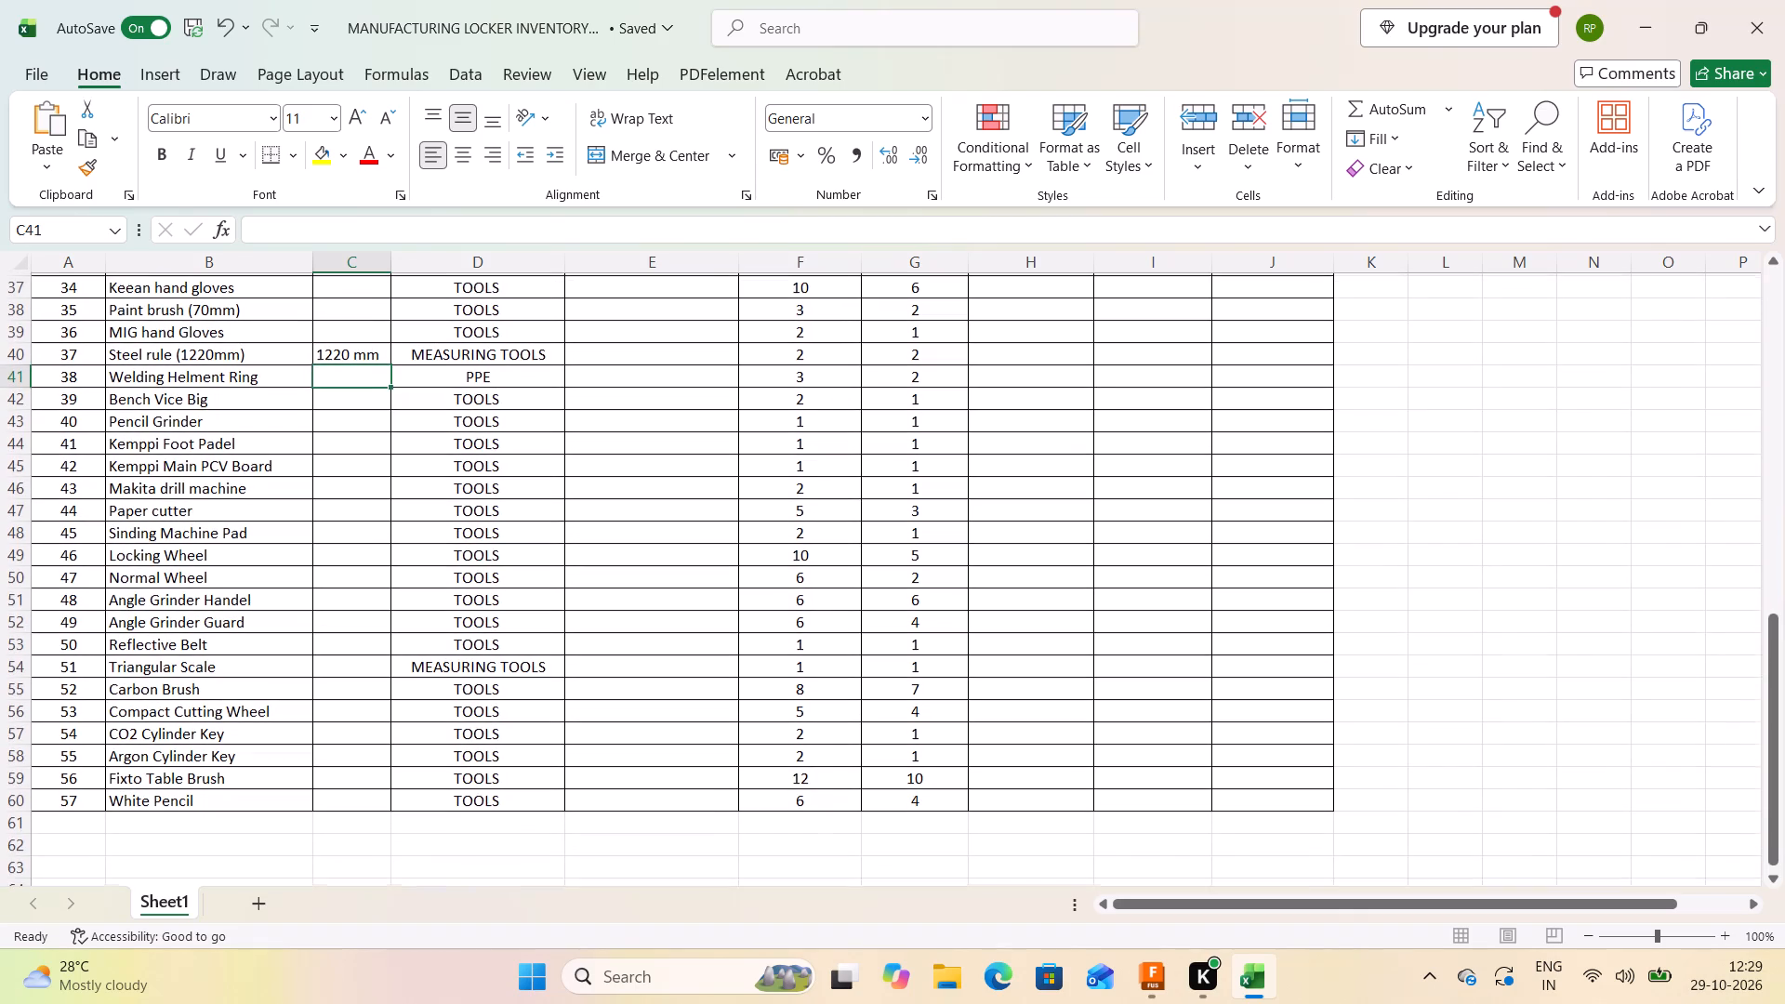
{"action": "left_click", "coordinate": [349, 406]}
{"action": "scroll", "coordinate": [349, 406], "scroll_direction": "up", "scroll_amount": 1}
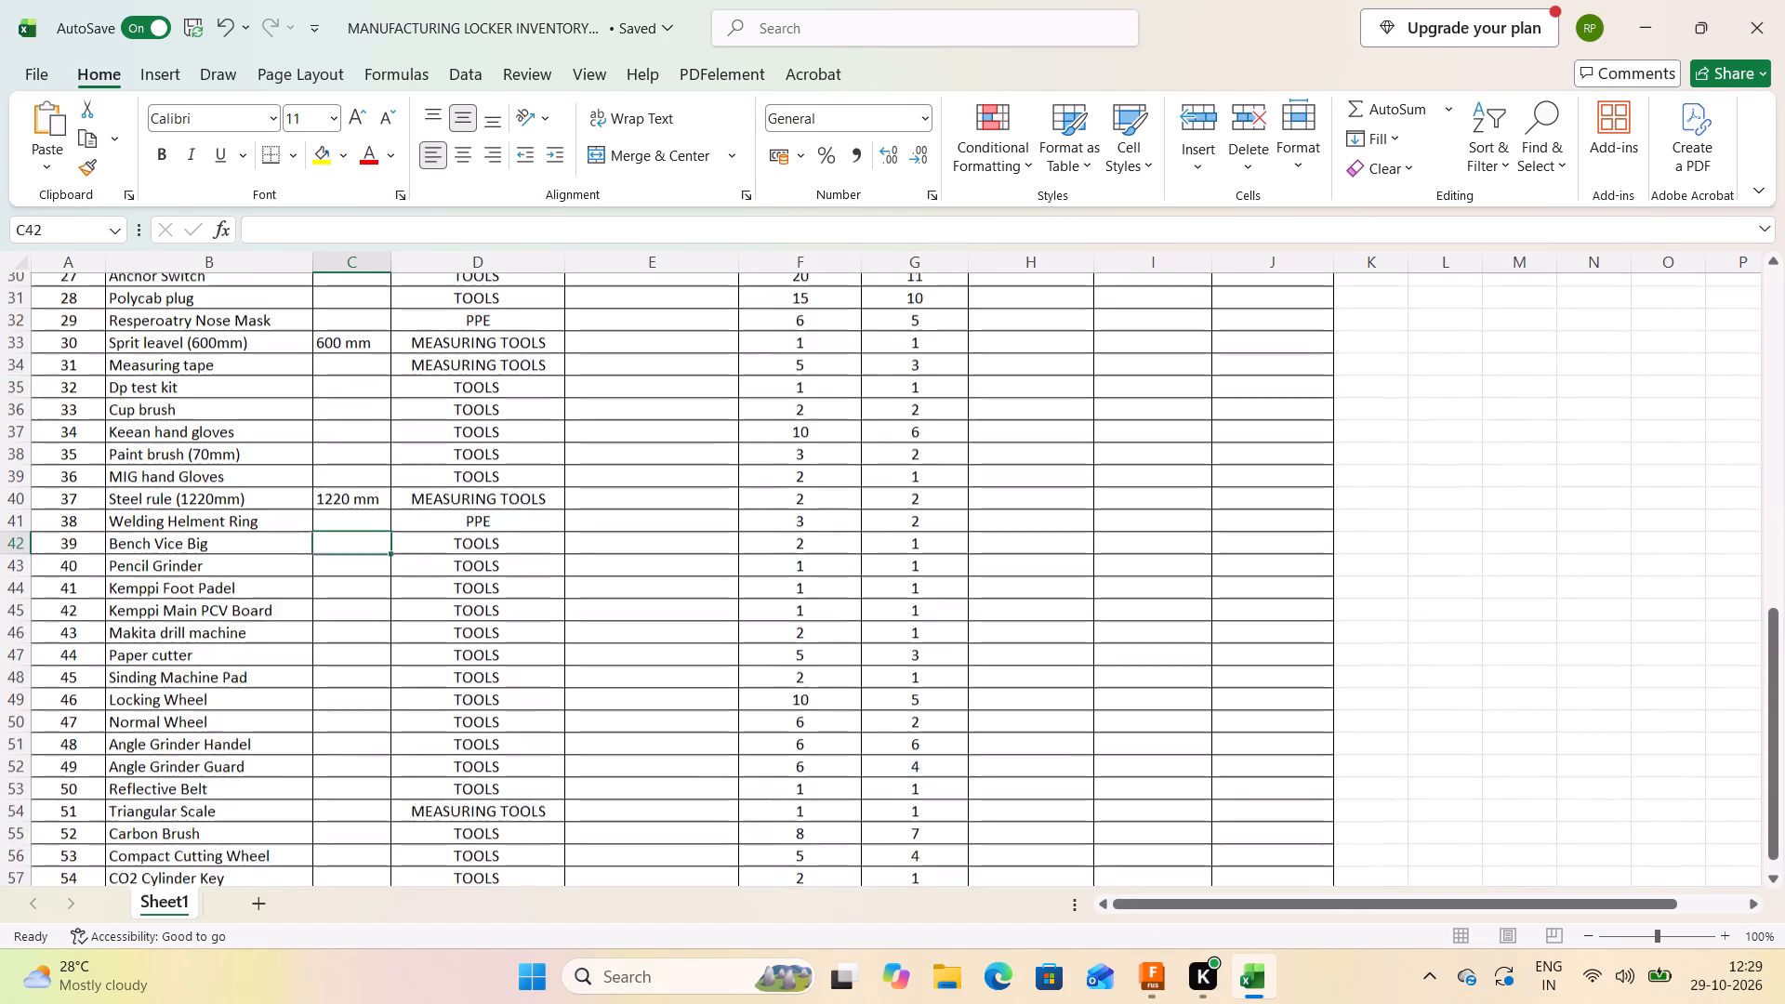
{"action": "scroll", "coordinate": [349, 406], "scroll_direction": "up", "scroll_amount": 4}
{"action": "scroll", "coordinate": [349, 406], "scroll_direction": "down", "scroll_amount": 1}
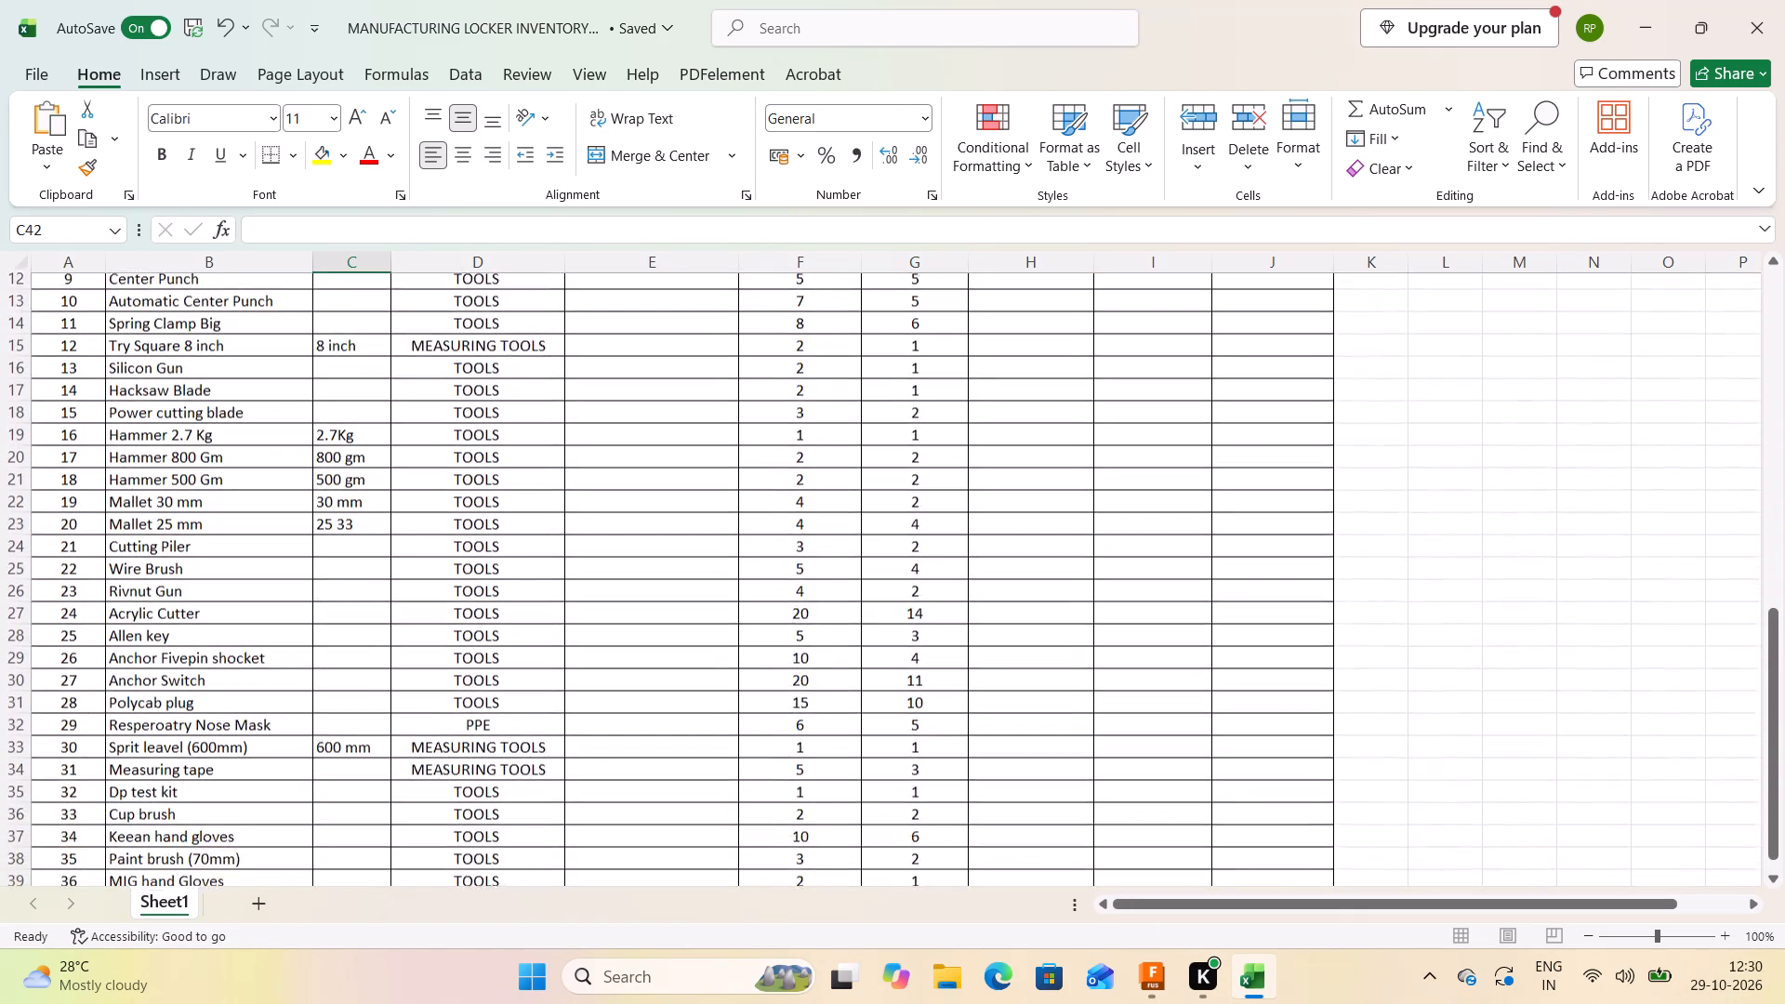
Make the serial numbers 1 to 57 in the SL.NO column bold.
{"action": "scroll", "coordinate": [349, 406], "scroll_direction": "up", "scroll_amount": 2}
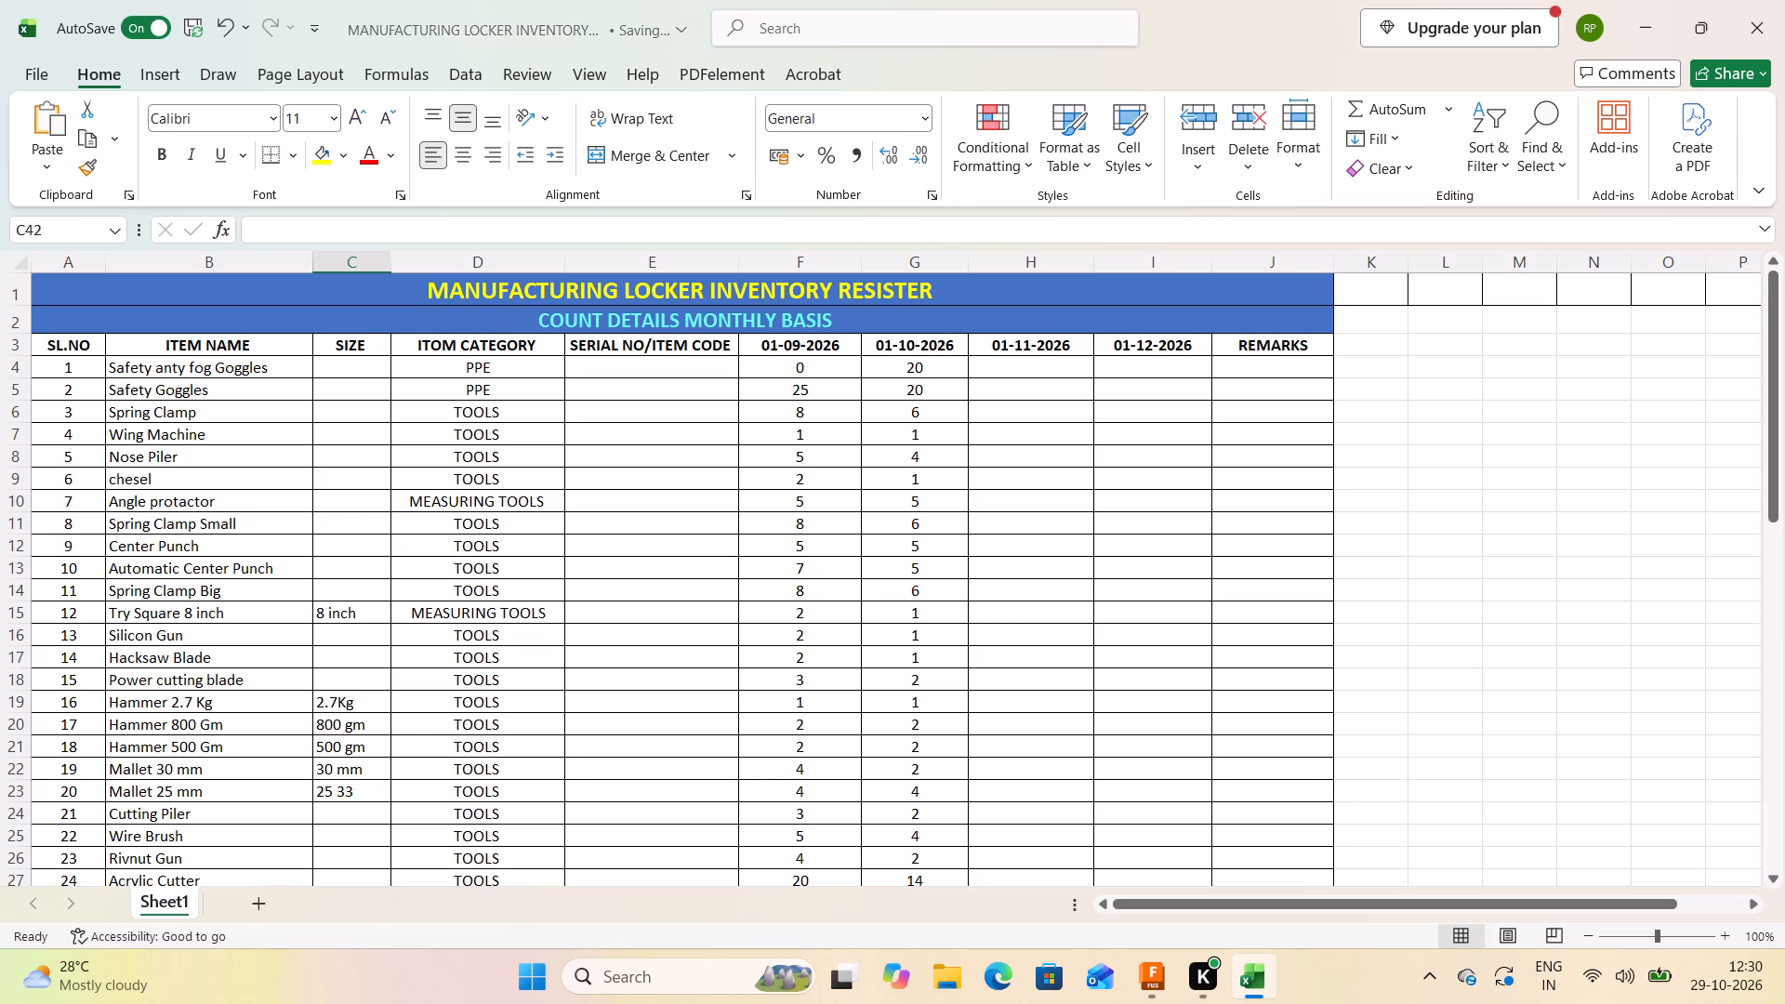
{"action": "left_click_drag", "start_coordinate": [60, 373], "coordinate": [35, 739]}
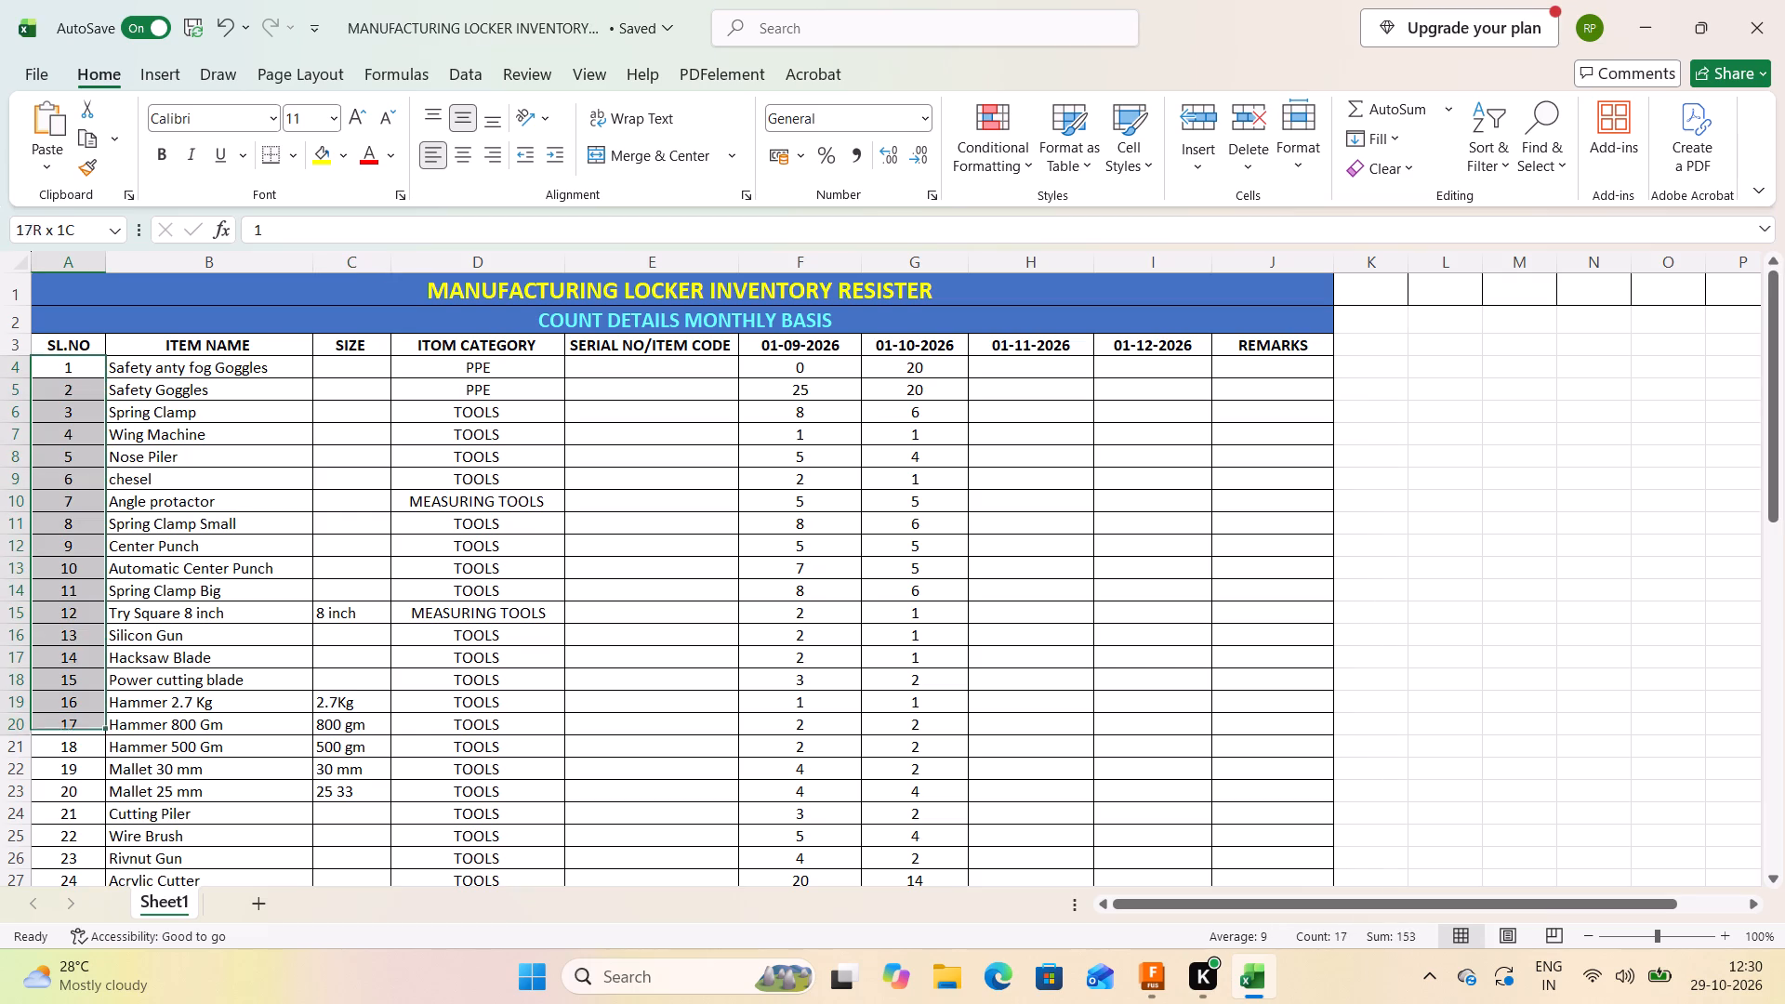
{"action": "left_click_drag", "start_coordinate": [35, 739], "coordinate": [82, 911]}
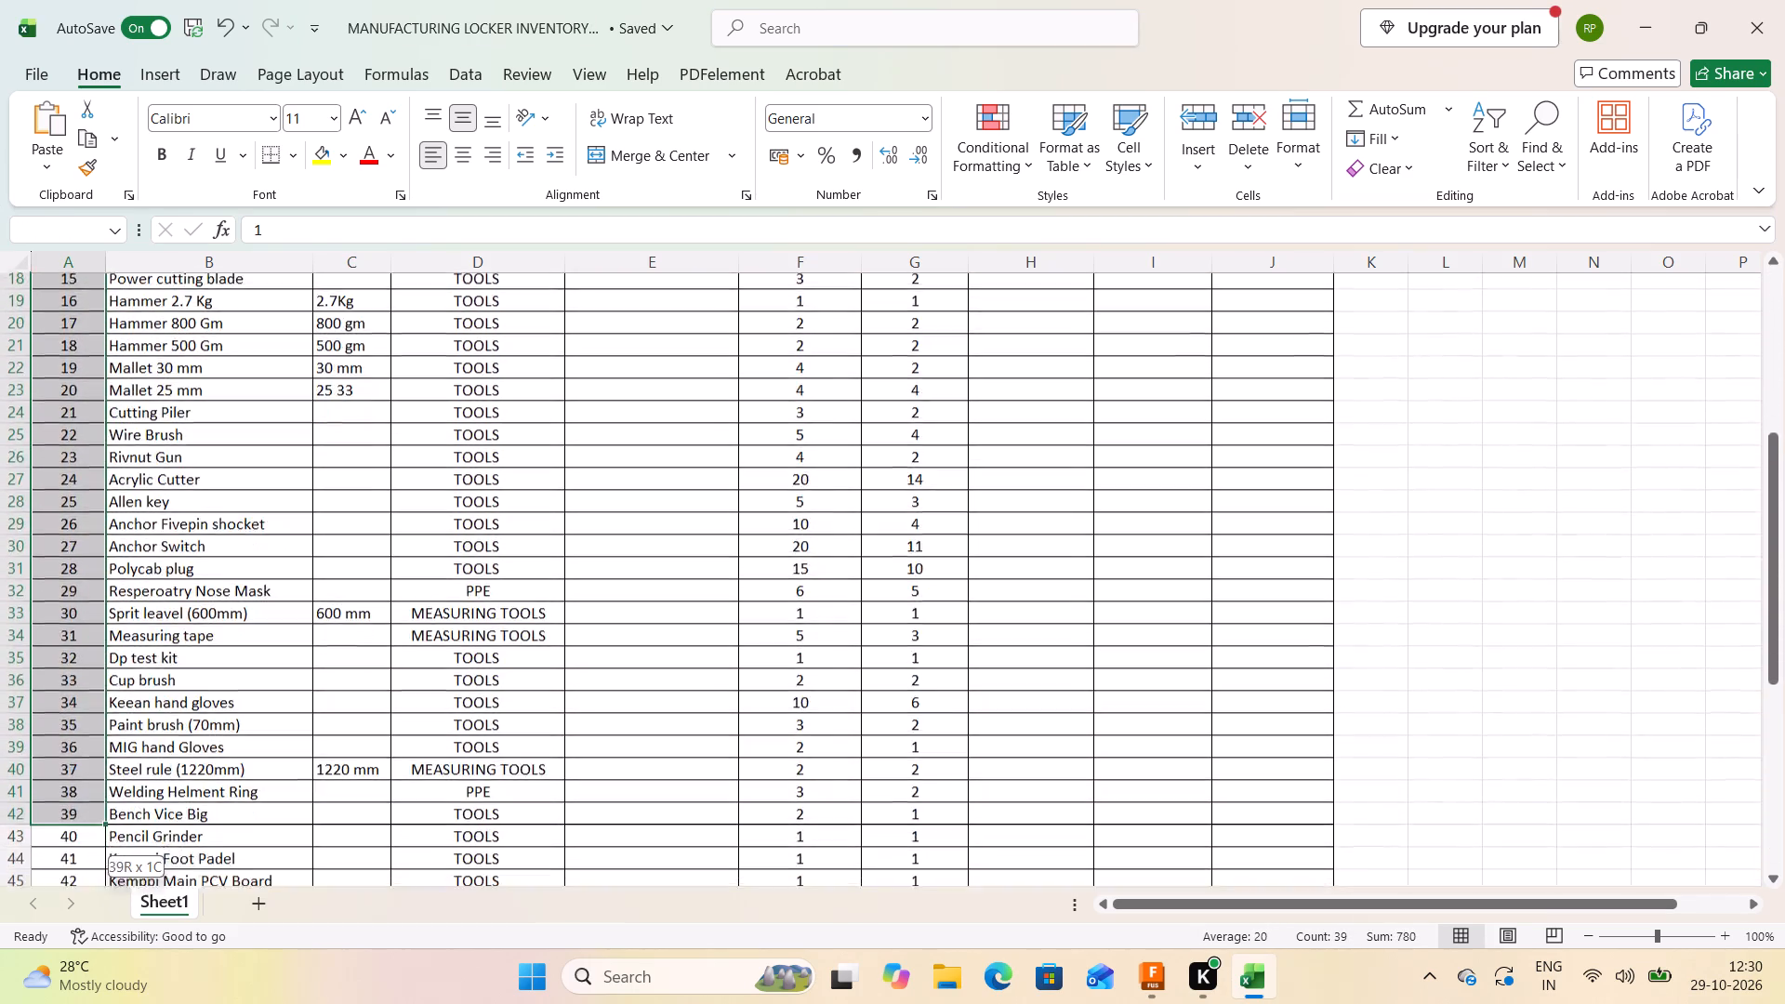
{"action": "left_click_drag", "start_coordinate": [82, 911], "coordinate": [82, 912]}
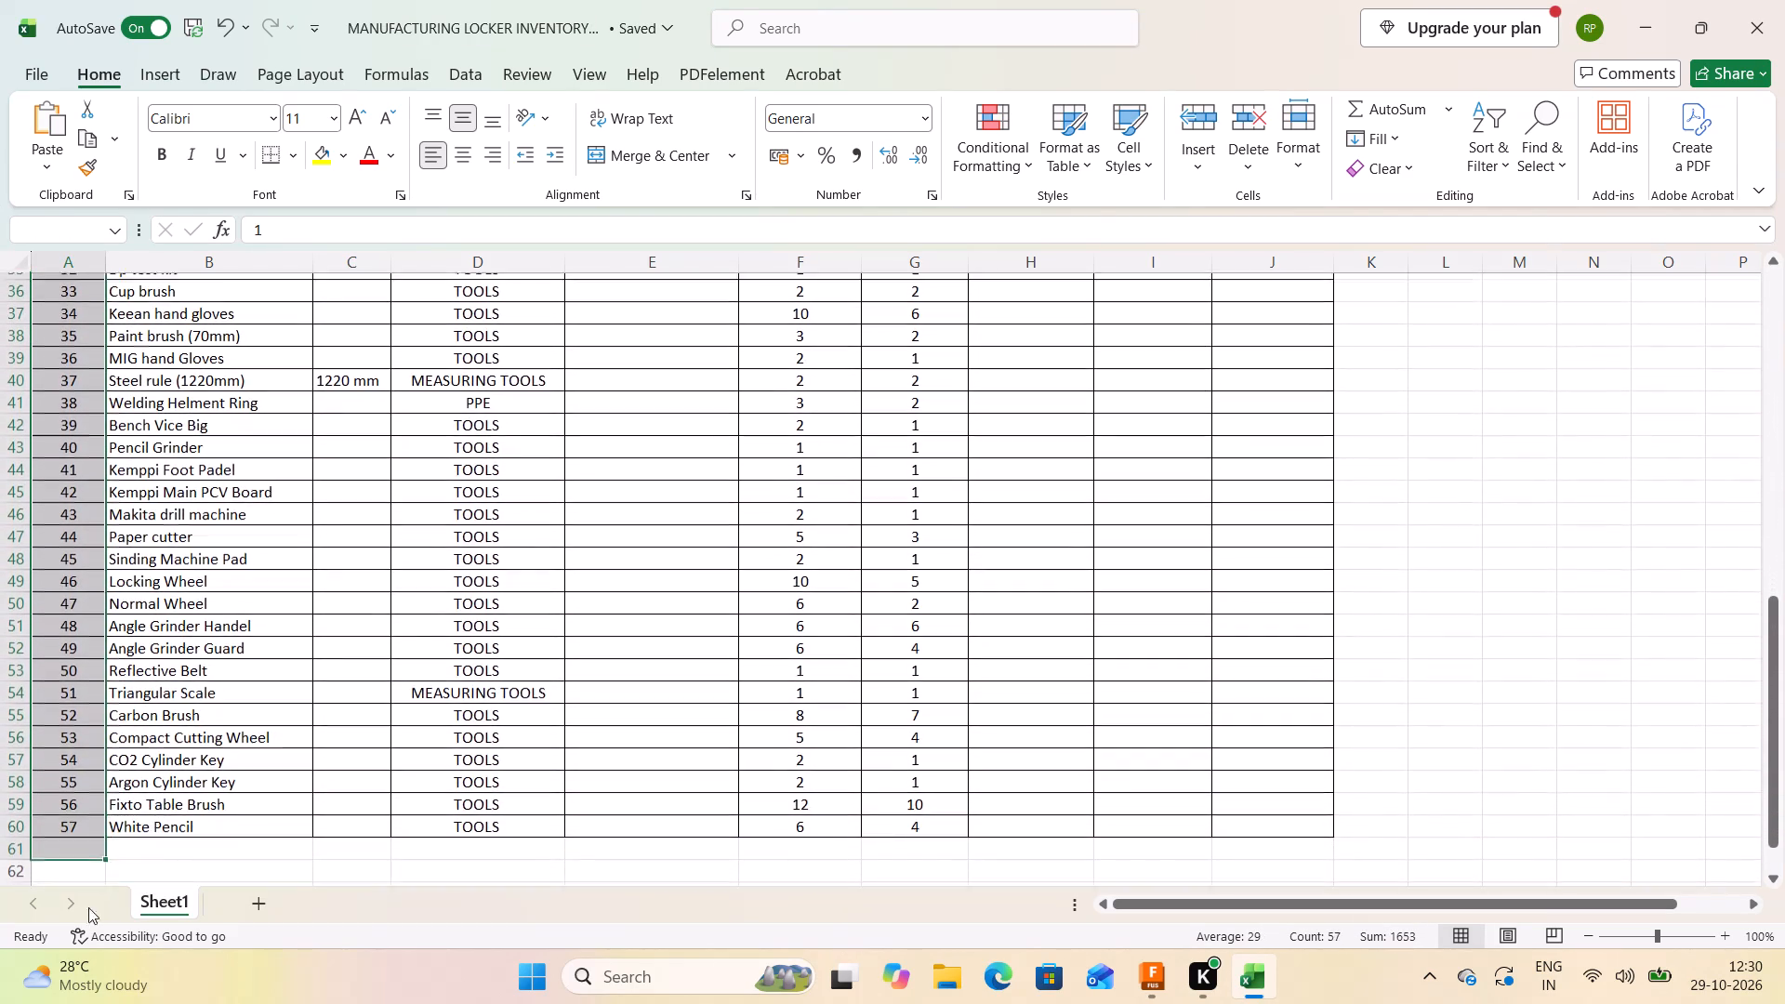
{"action": "left_click", "coordinate": [153, 154]}
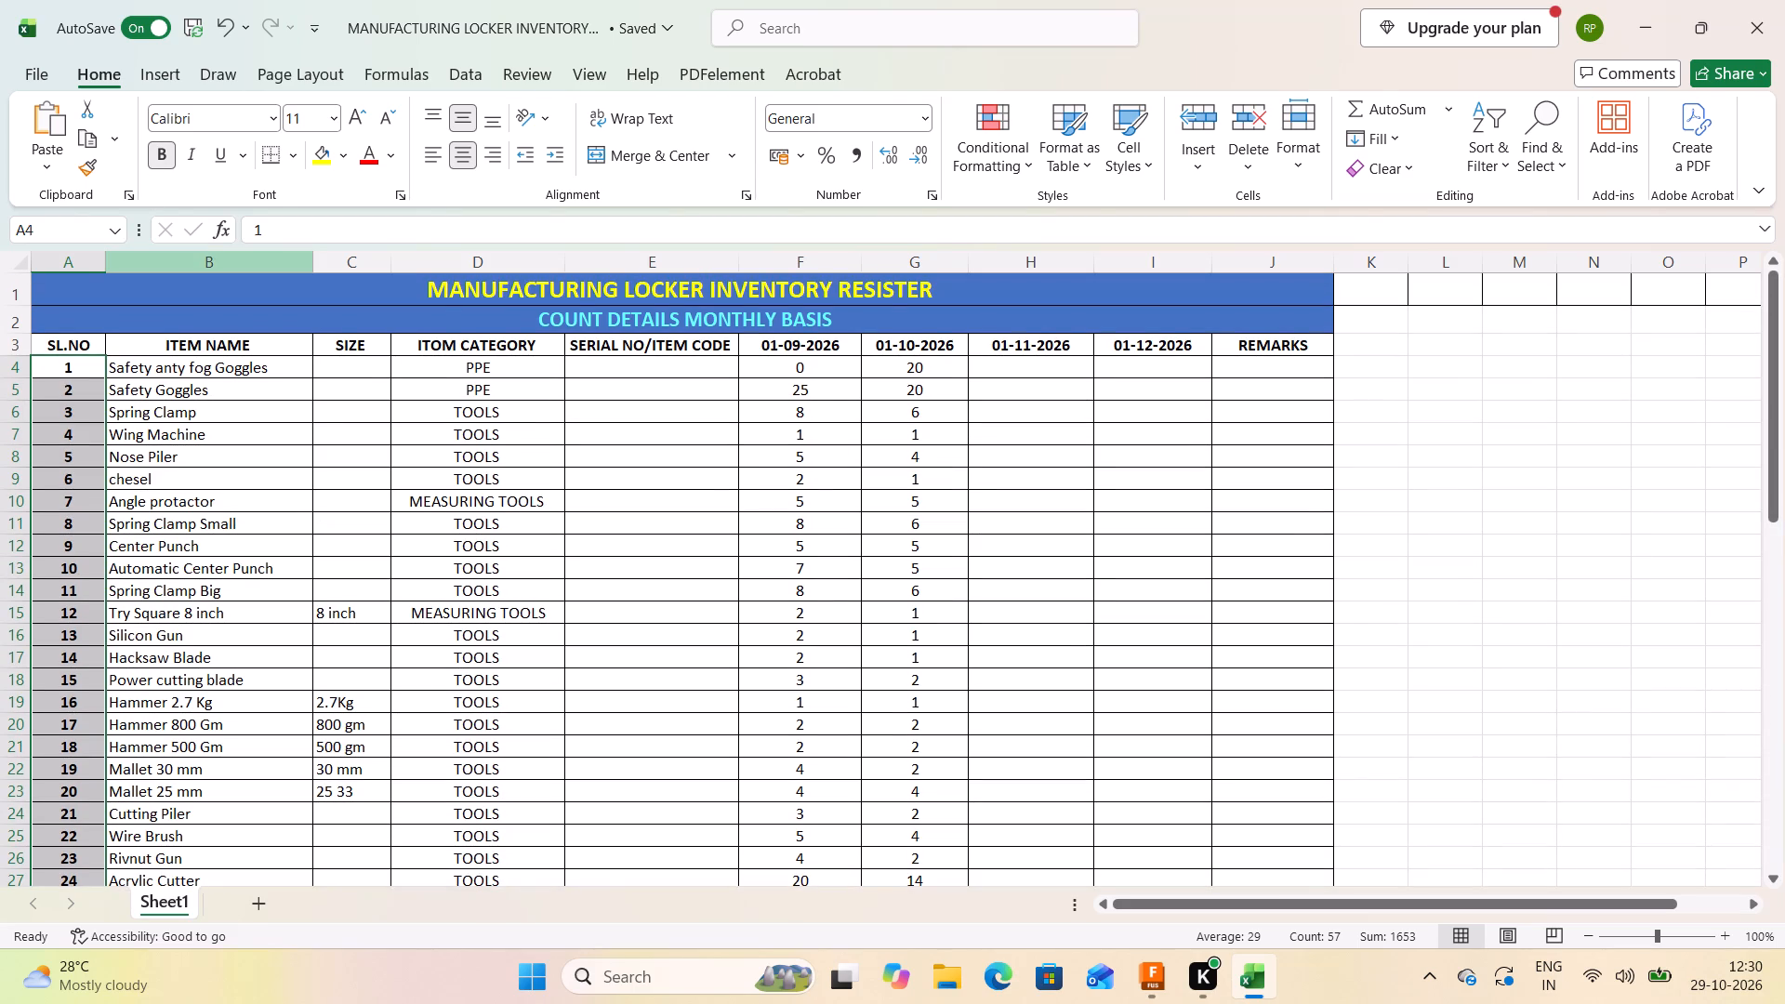
{"action": "left_click", "coordinate": [1504, 317]}
{"action": "scroll", "coordinate": [1466, 665], "scroll_direction": "up", "scroll_amount": 5}
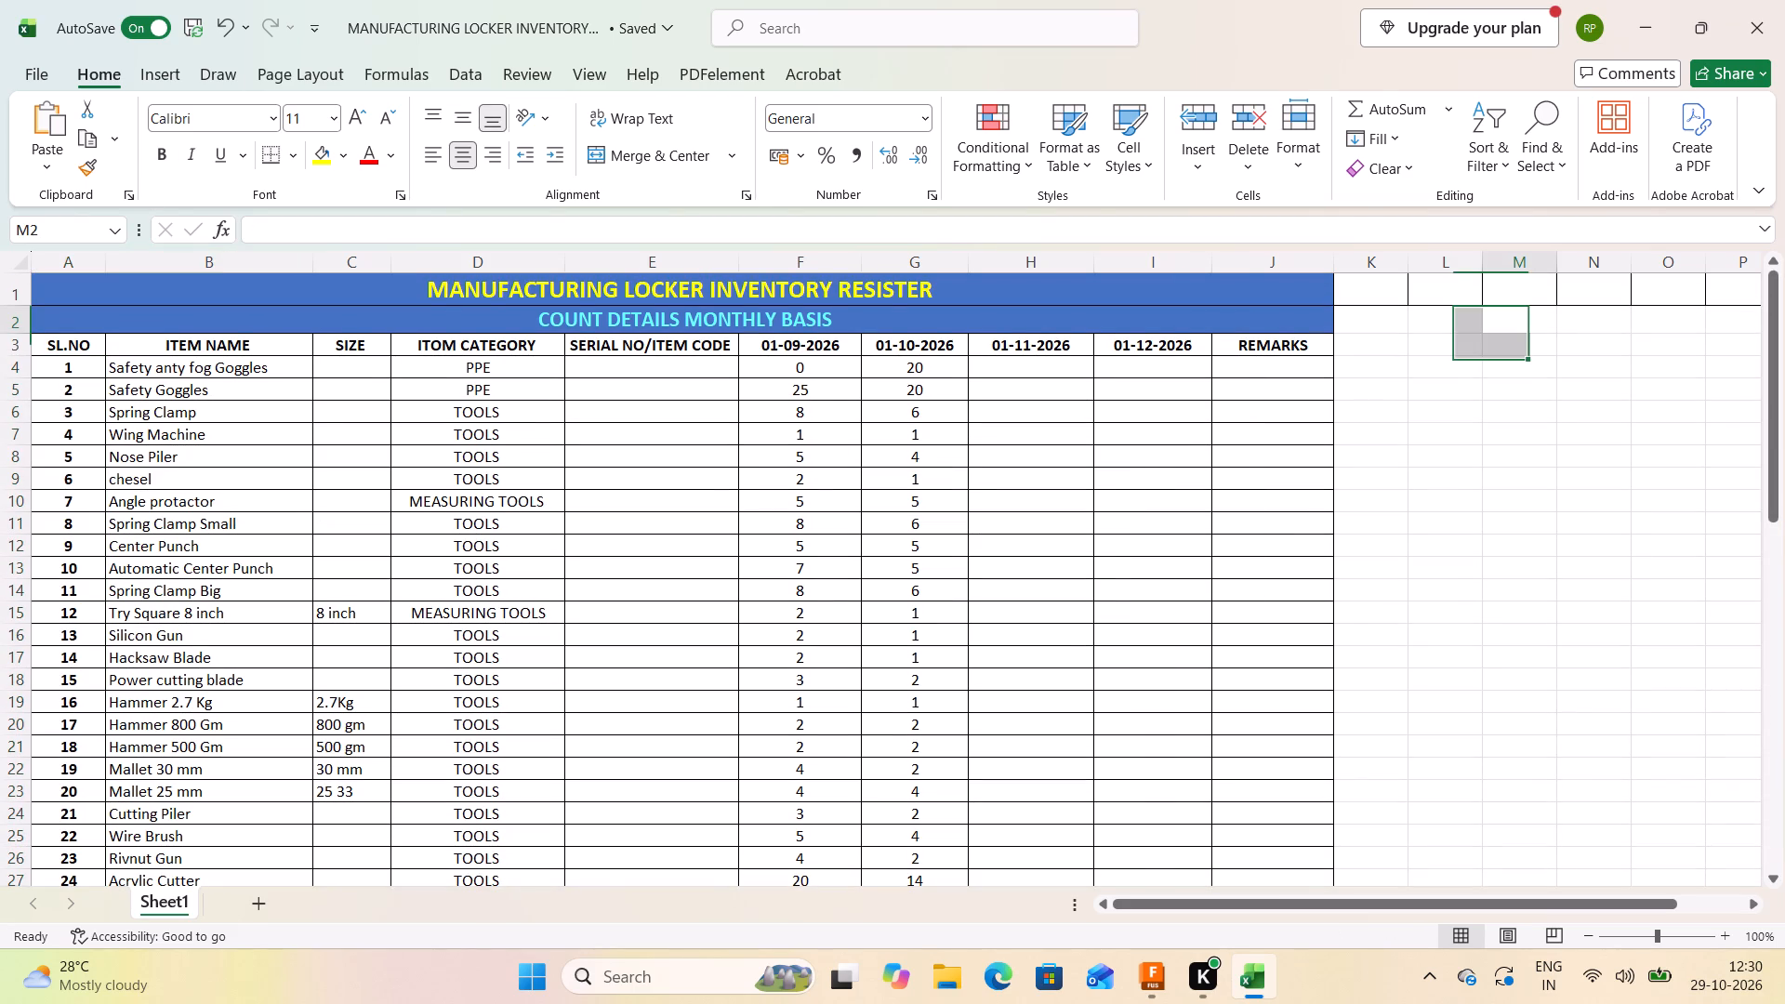
Make the whole inventory table bold, from the COUNT DETAILS MONTHLY BASIS row 2 down to the last item in row 60, columns A to J.
{"action": "scroll", "coordinate": [988, 646], "scroll_direction": "up", "scroll_amount": 4}
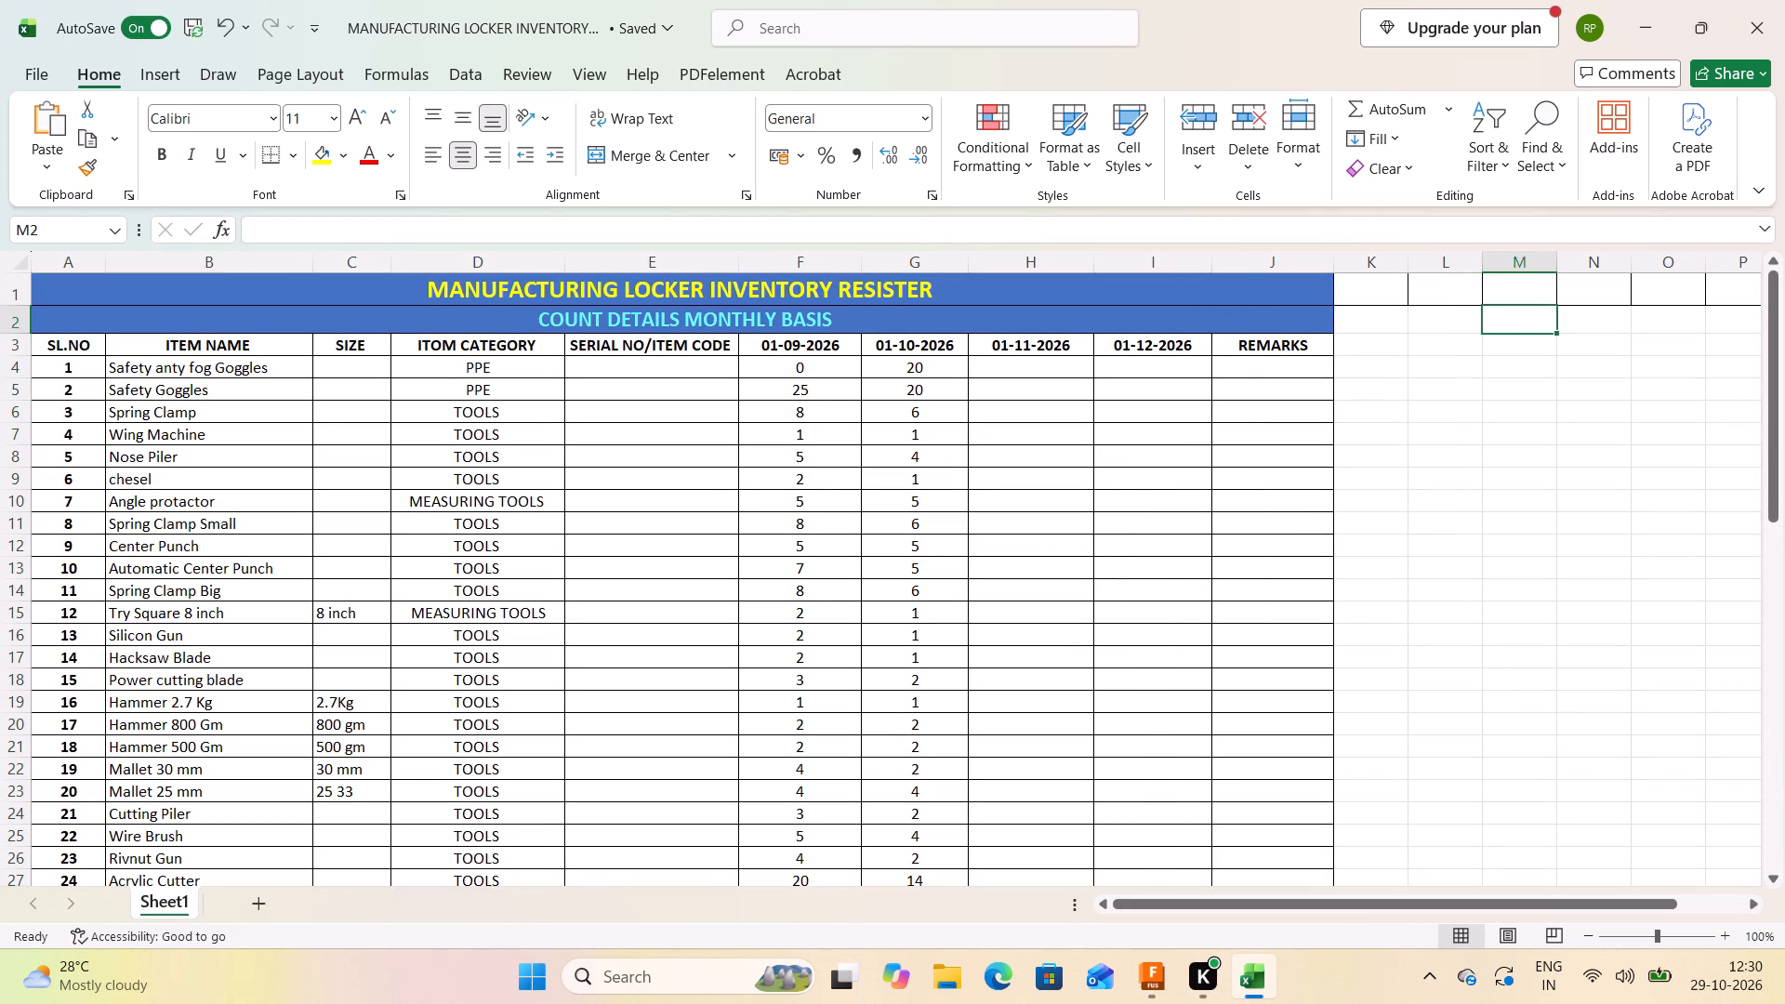
{"action": "scroll", "coordinate": [141, 414], "scroll_direction": "up", "scroll_amount": 5}
{"action": "left_click_drag", "start_coordinate": [56, 320], "coordinate": [979, 984]}
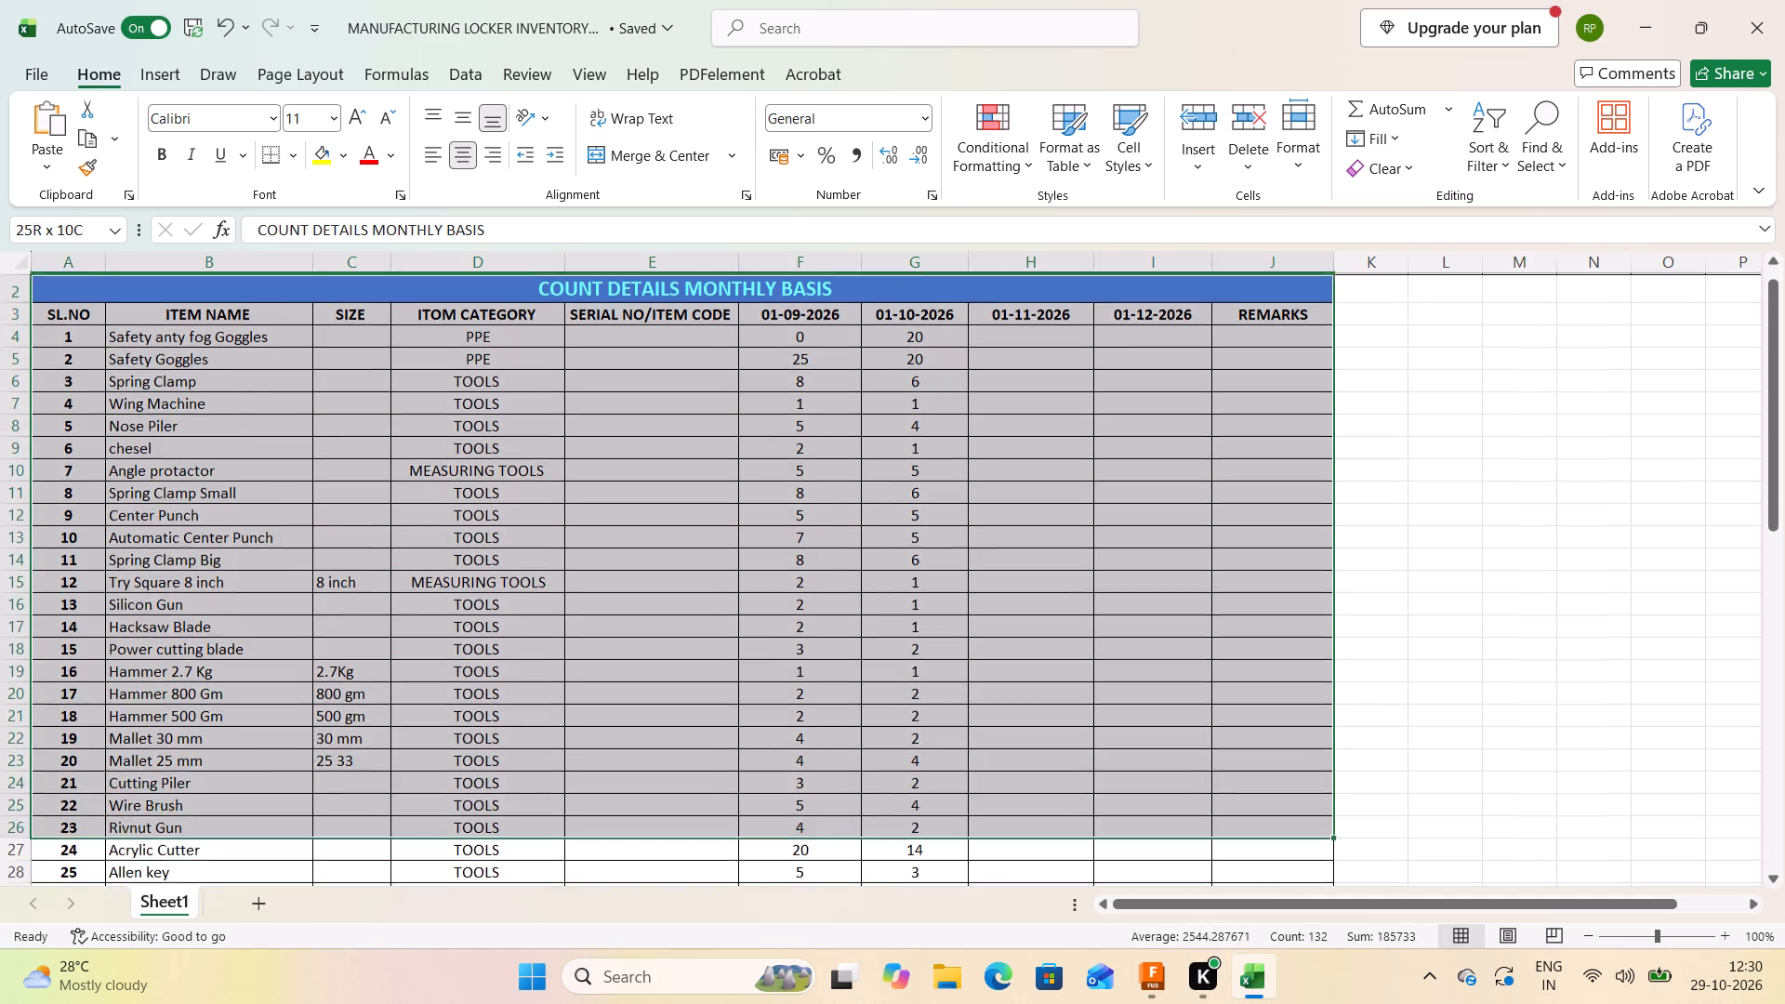
{"action": "left_click_drag", "start_coordinate": [979, 984], "coordinate": [993, 993]}
{"action": "left_click", "coordinate": [162, 141]}
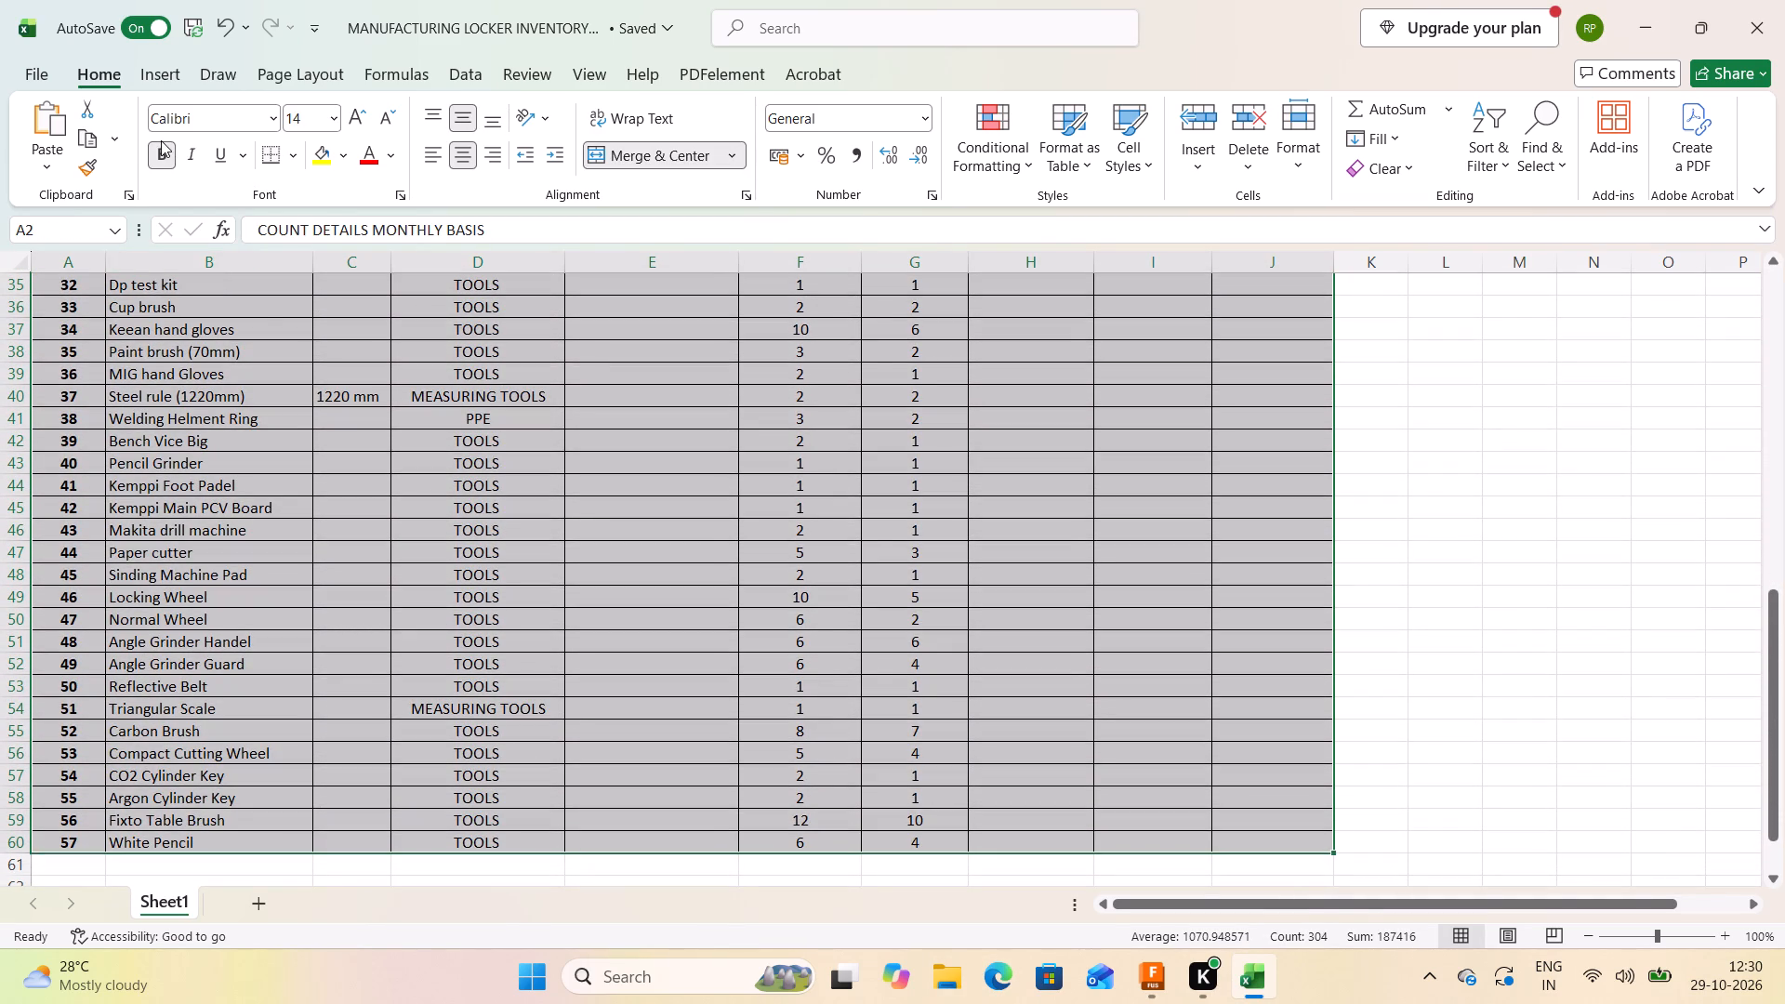
{"action": "left_click", "coordinate": [157, 141]}
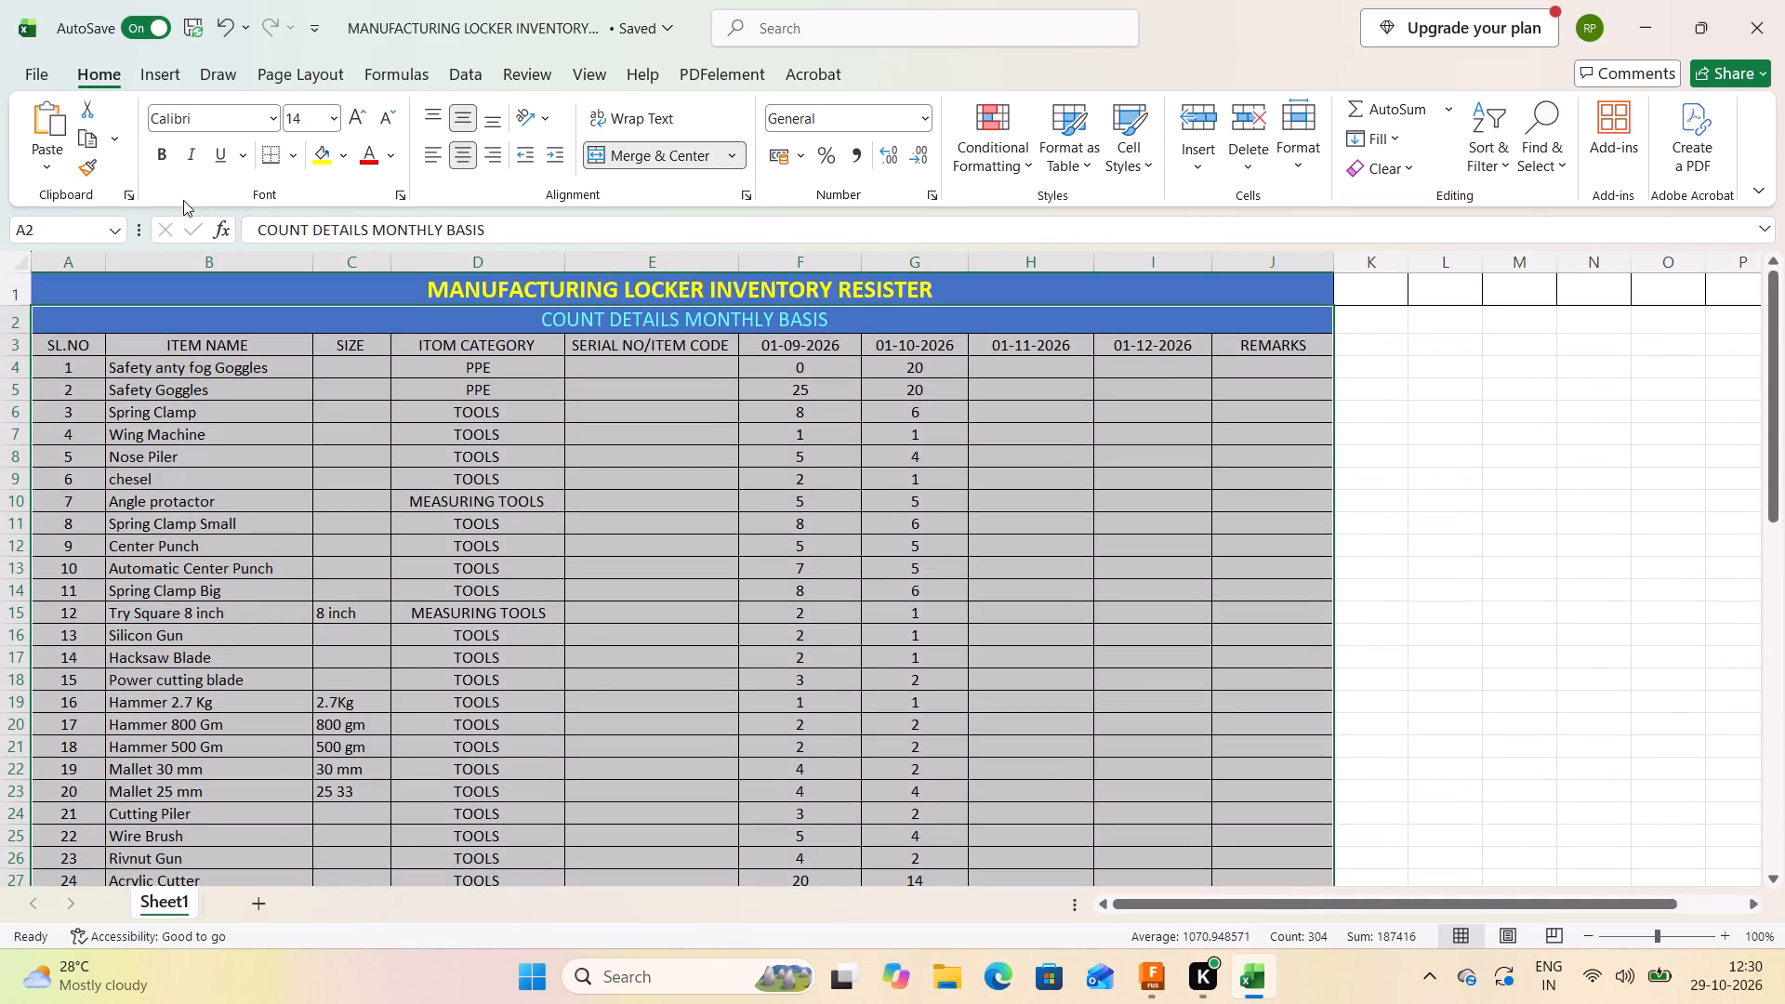
{"action": "left_click", "coordinate": [158, 161]}
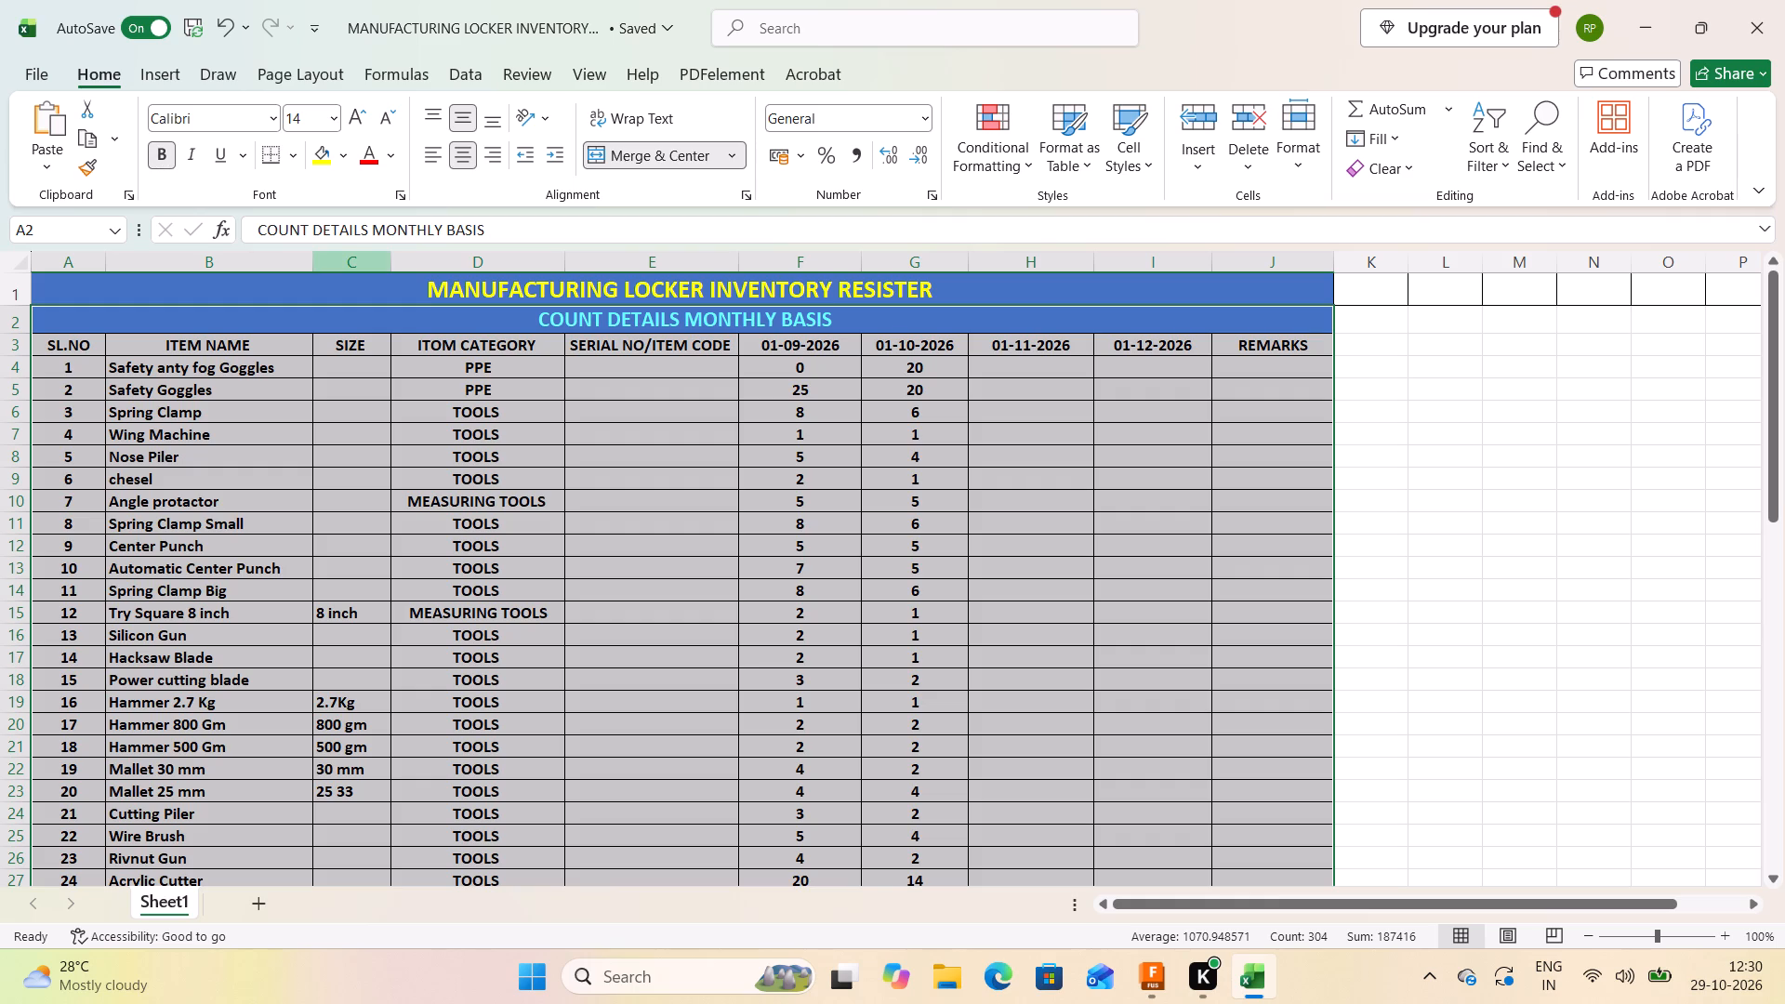
{"action": "left_click", "coordinate": [1438, 503]}
Look over the bold formatting across all columns of the inventory table, from the title down to the last item in row 60.
{"action": "scroll", "coordinate": [834, 578], "scroll_direction": "up", "scroll_amount": 3}
{"action": "middle_click_drag", "start_coordinate": [830, 588], "coordinate": [831, 588]}
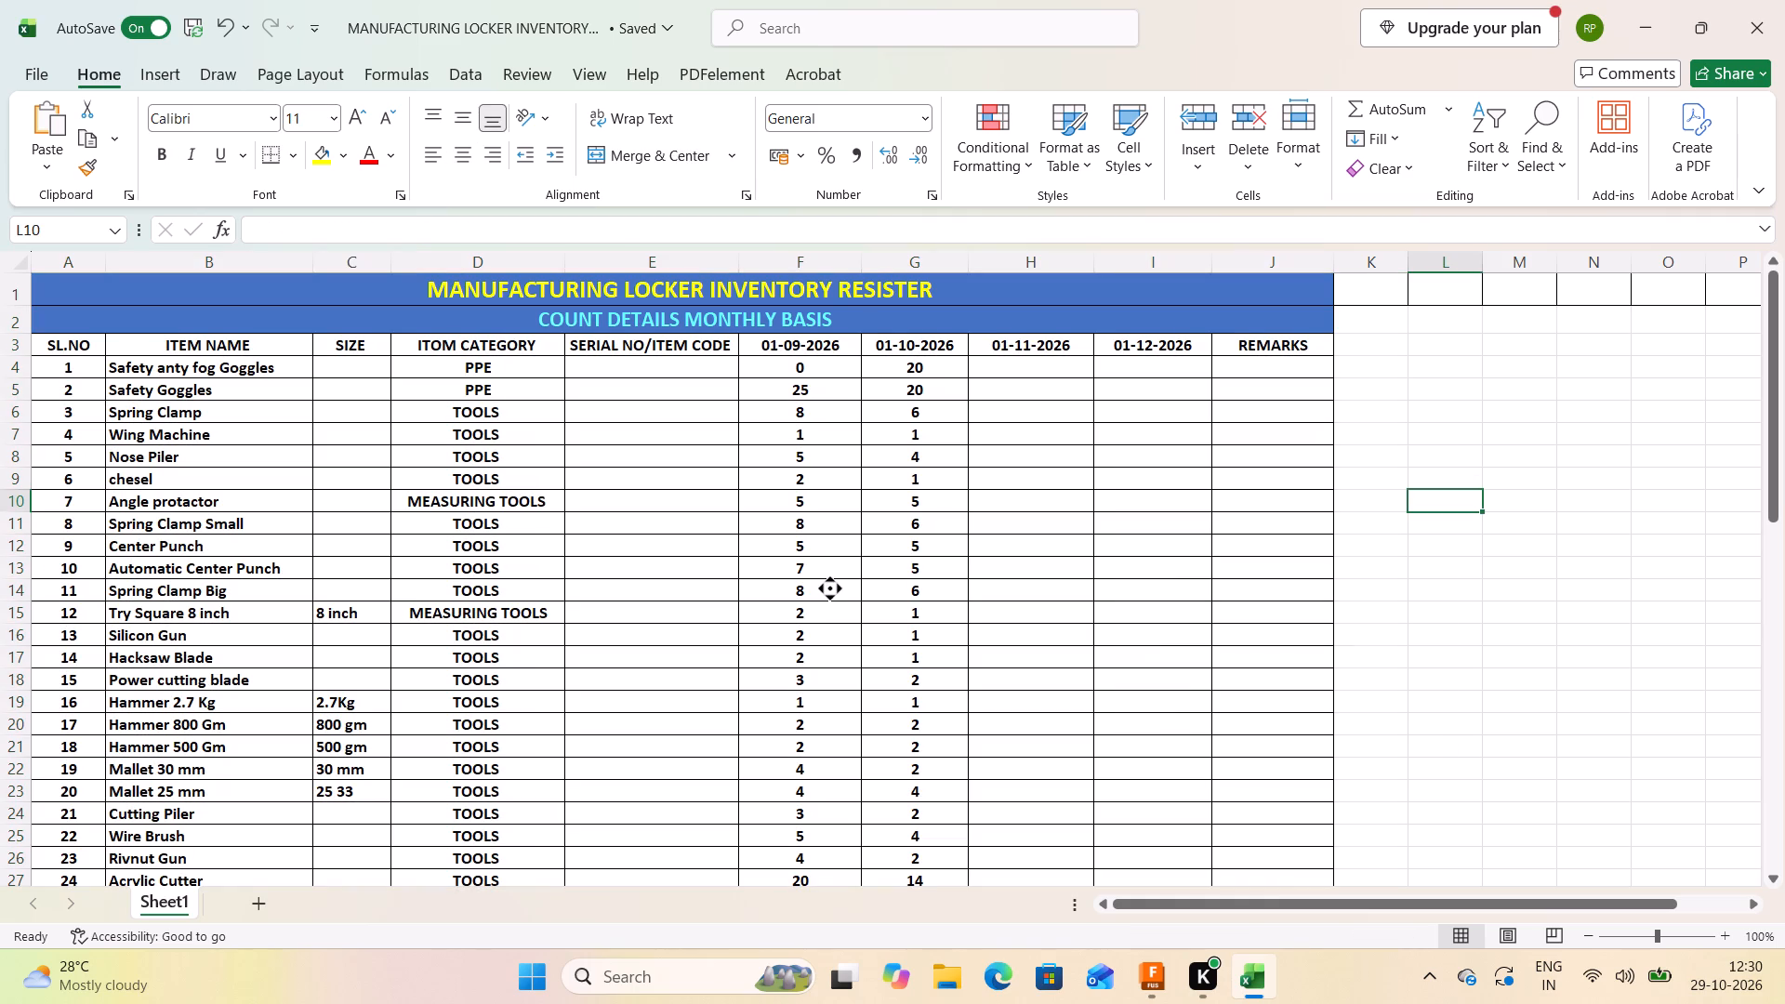
{"action": "middle_click_drag", "start_coordinate": [831, 588], "coordinate": [855, 516]}
{"action": "triple_click", "coordinate": [360, 380]}
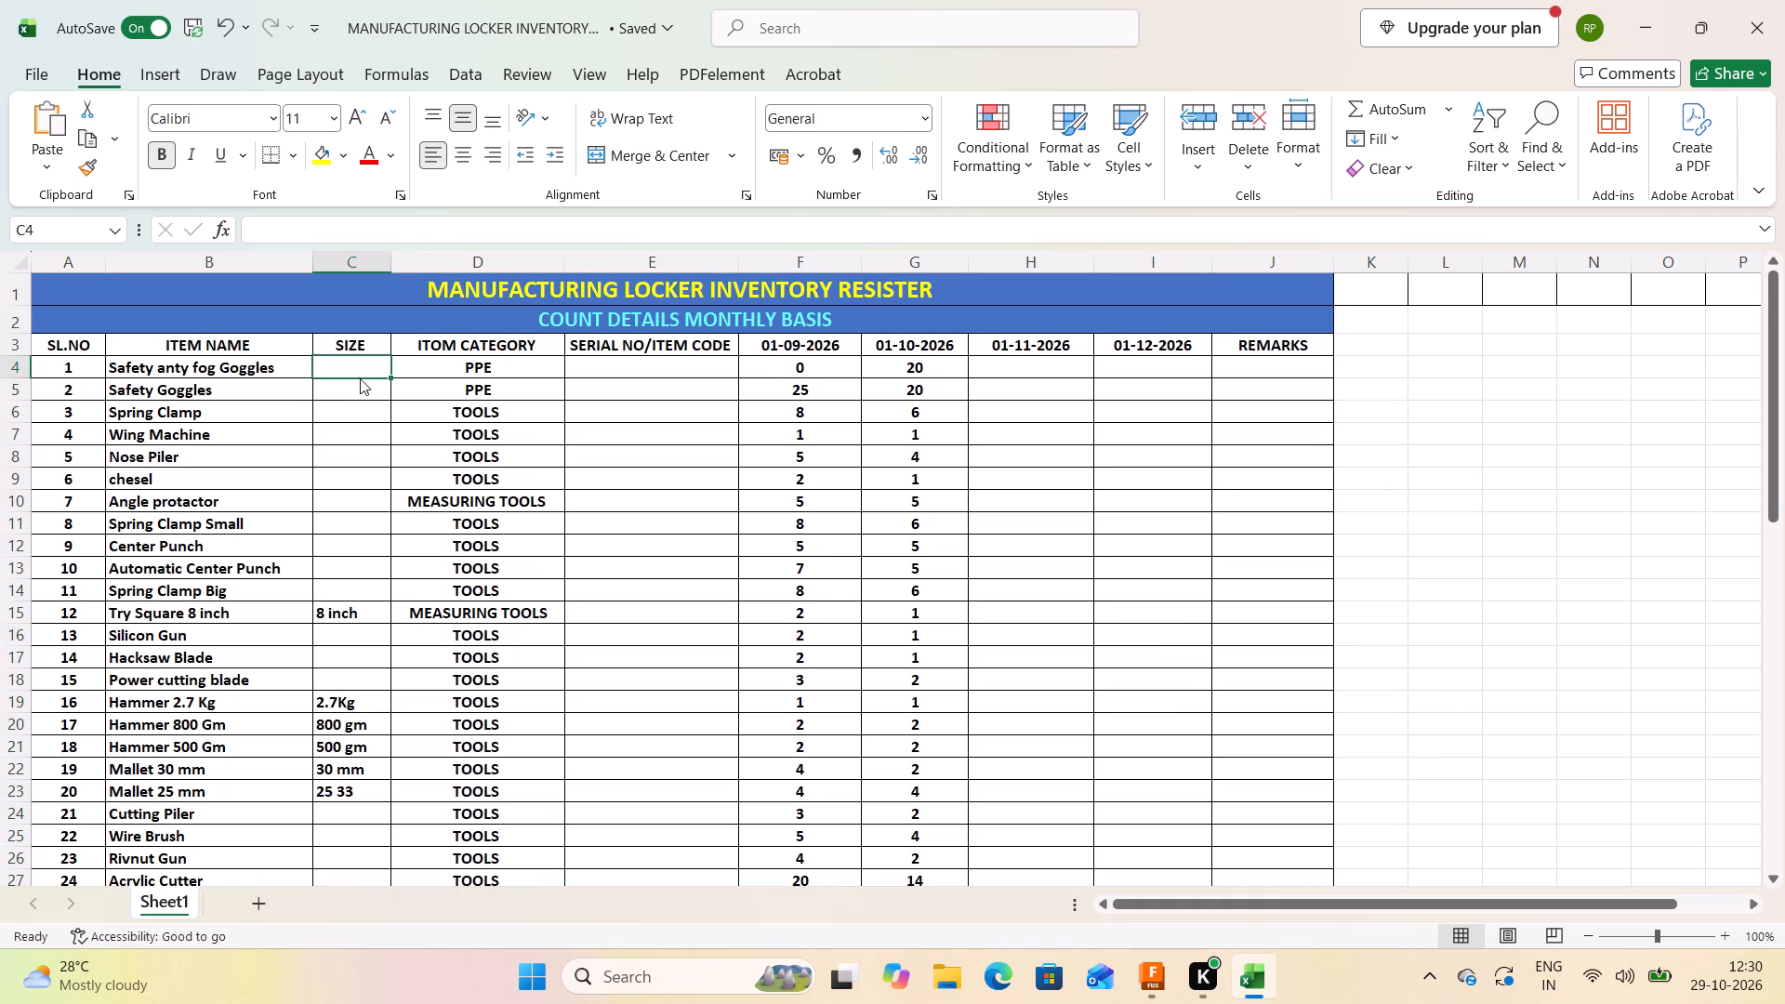
{"action": "scroll", "coordinate": [651, 548], "scroll_direction": "up", "scroll_amount": 5}
{"action": "scroll", "coordinate": [669, 569], "scroll_direction": "down", "scroll_amount": 5}
{"action": "scroll", "coordinate": [760, 629], "scroll_direction": "up", "scroll_amount": 2}
{"action": "scroll", "coordinate": [761, 624], "scroll_direction": "down", "scroll_amount": 10}
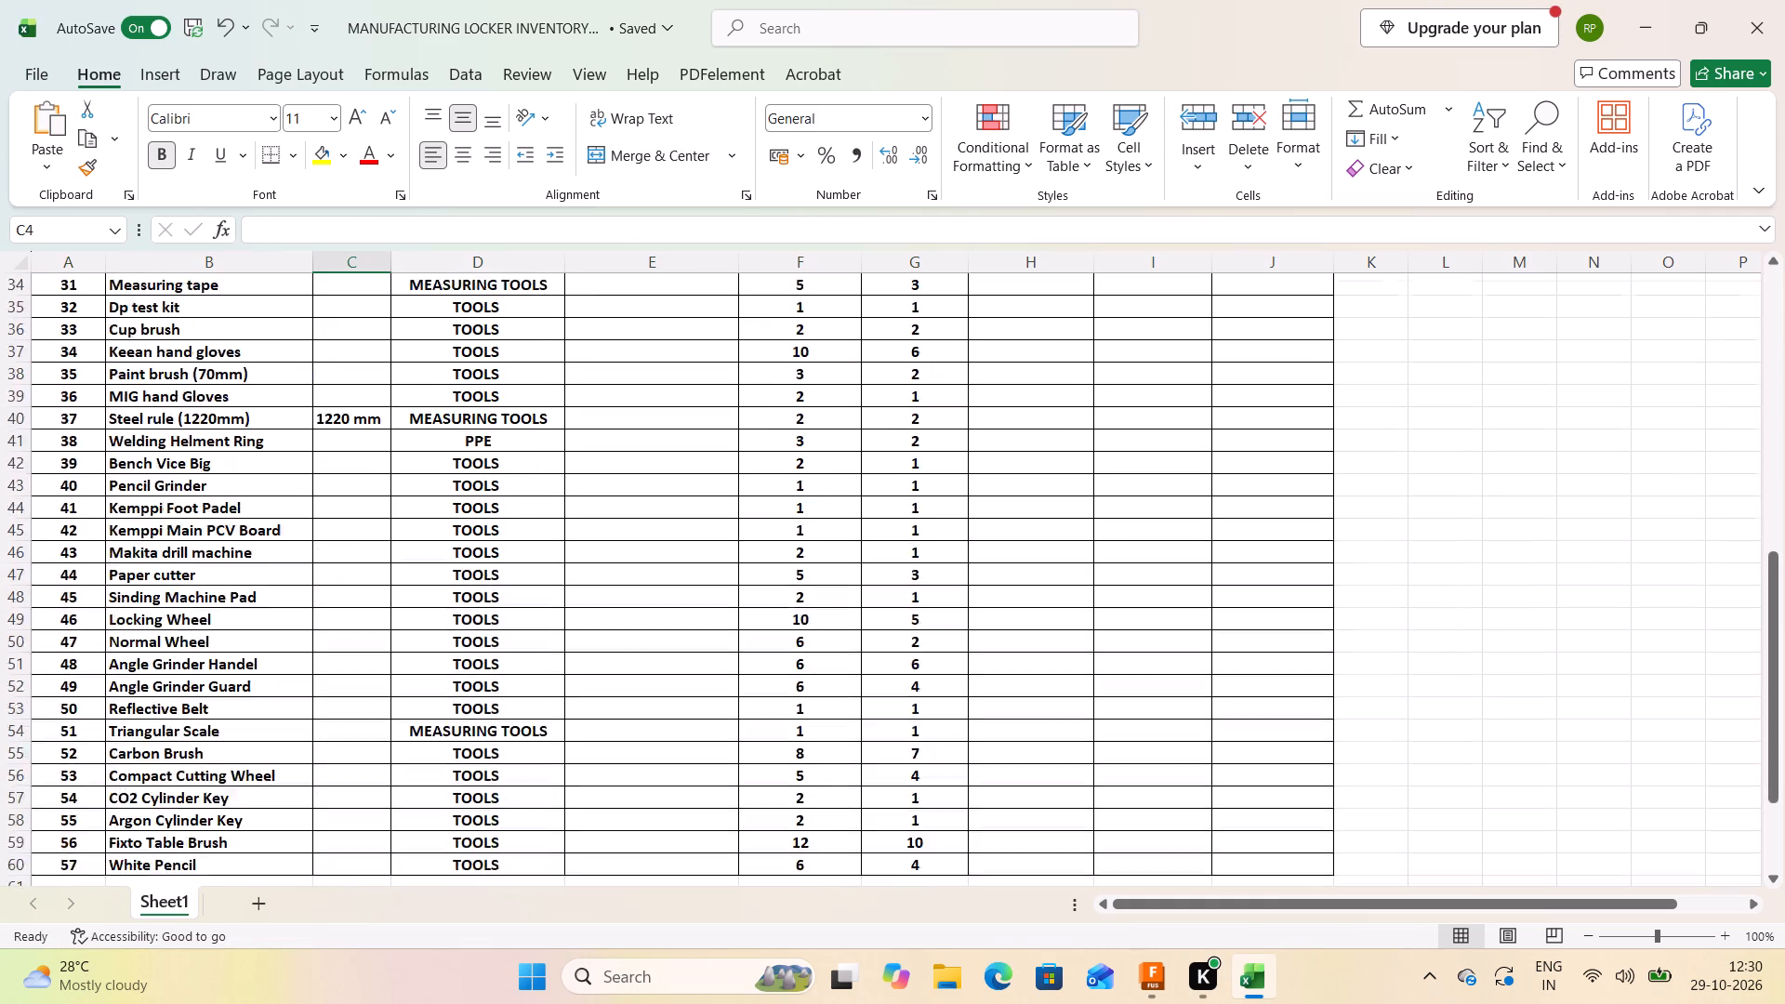
{"action": "scroll", "coordinate": [757, 627], "scroll_direction": "down", "scroll_amount": 3}
{"action": "scroll", "coordinate": [804, 667], "scroll_direction": "up", "scroll_amount": 10}
{"action": "scroll", "coordinate": [1361, 387], "scroll_direction": "up", "scroll_amount": 6}
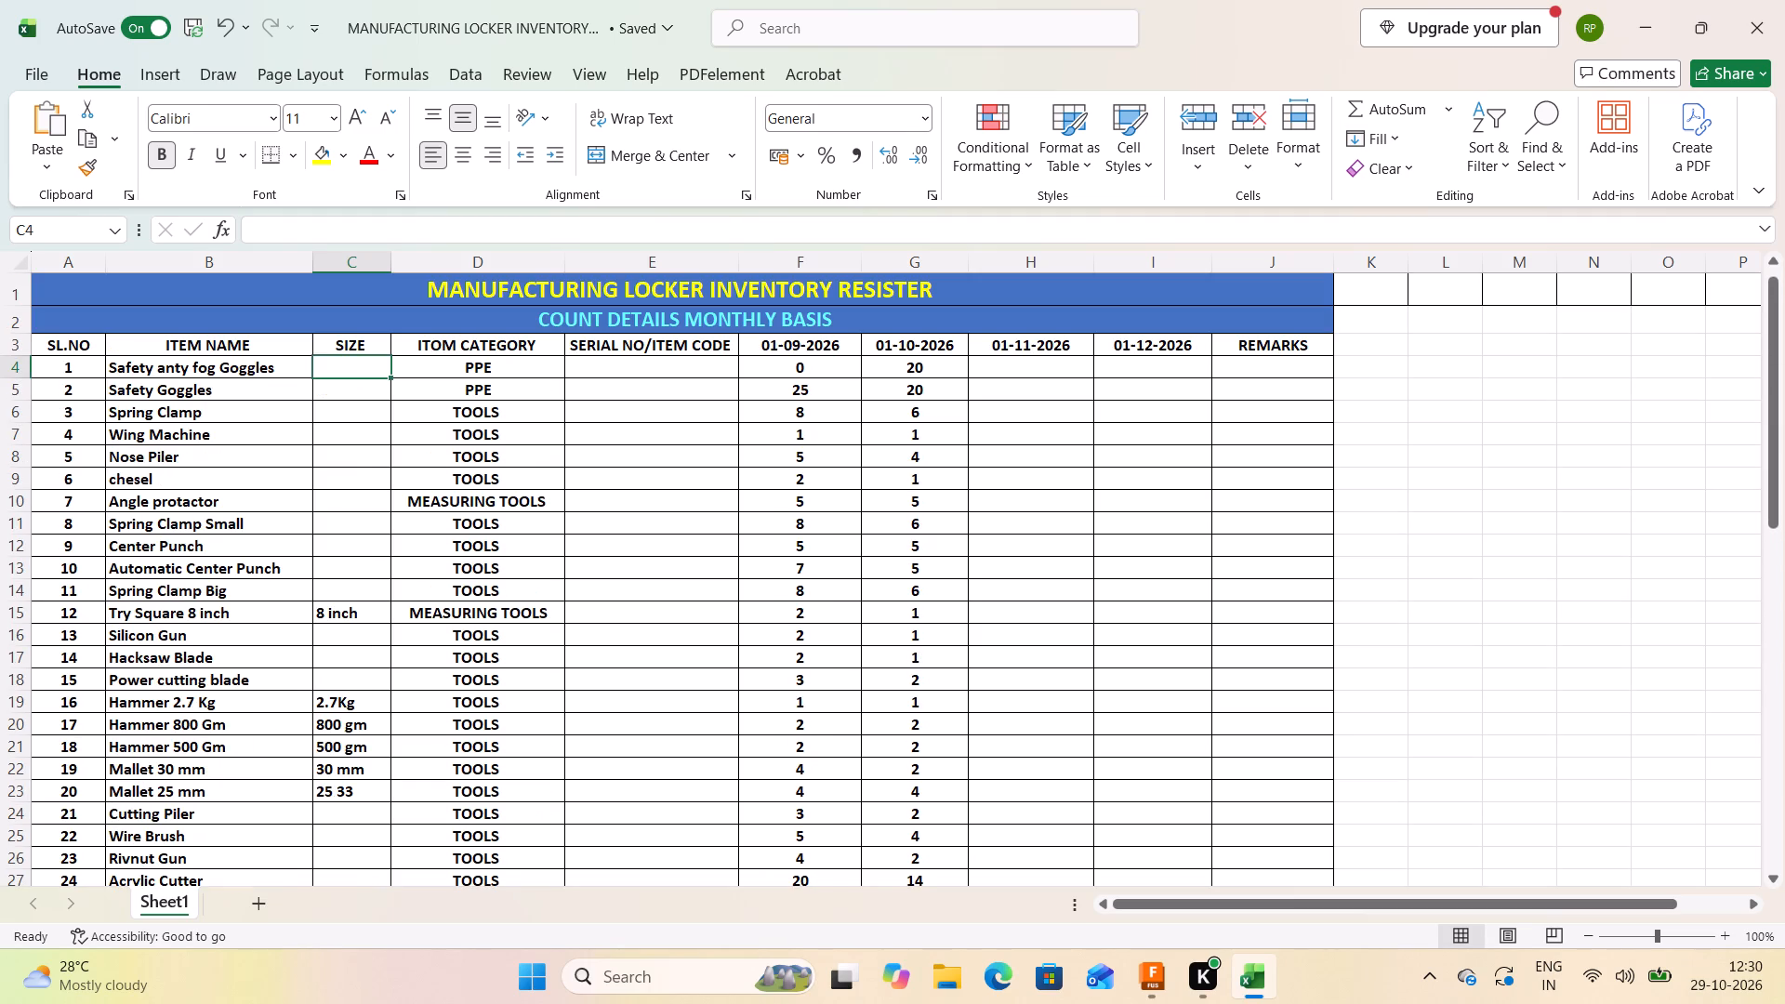
{"action": "left_click_drag", "start_coordinate": [1299, 897], "coordinate": [1327, 901]}
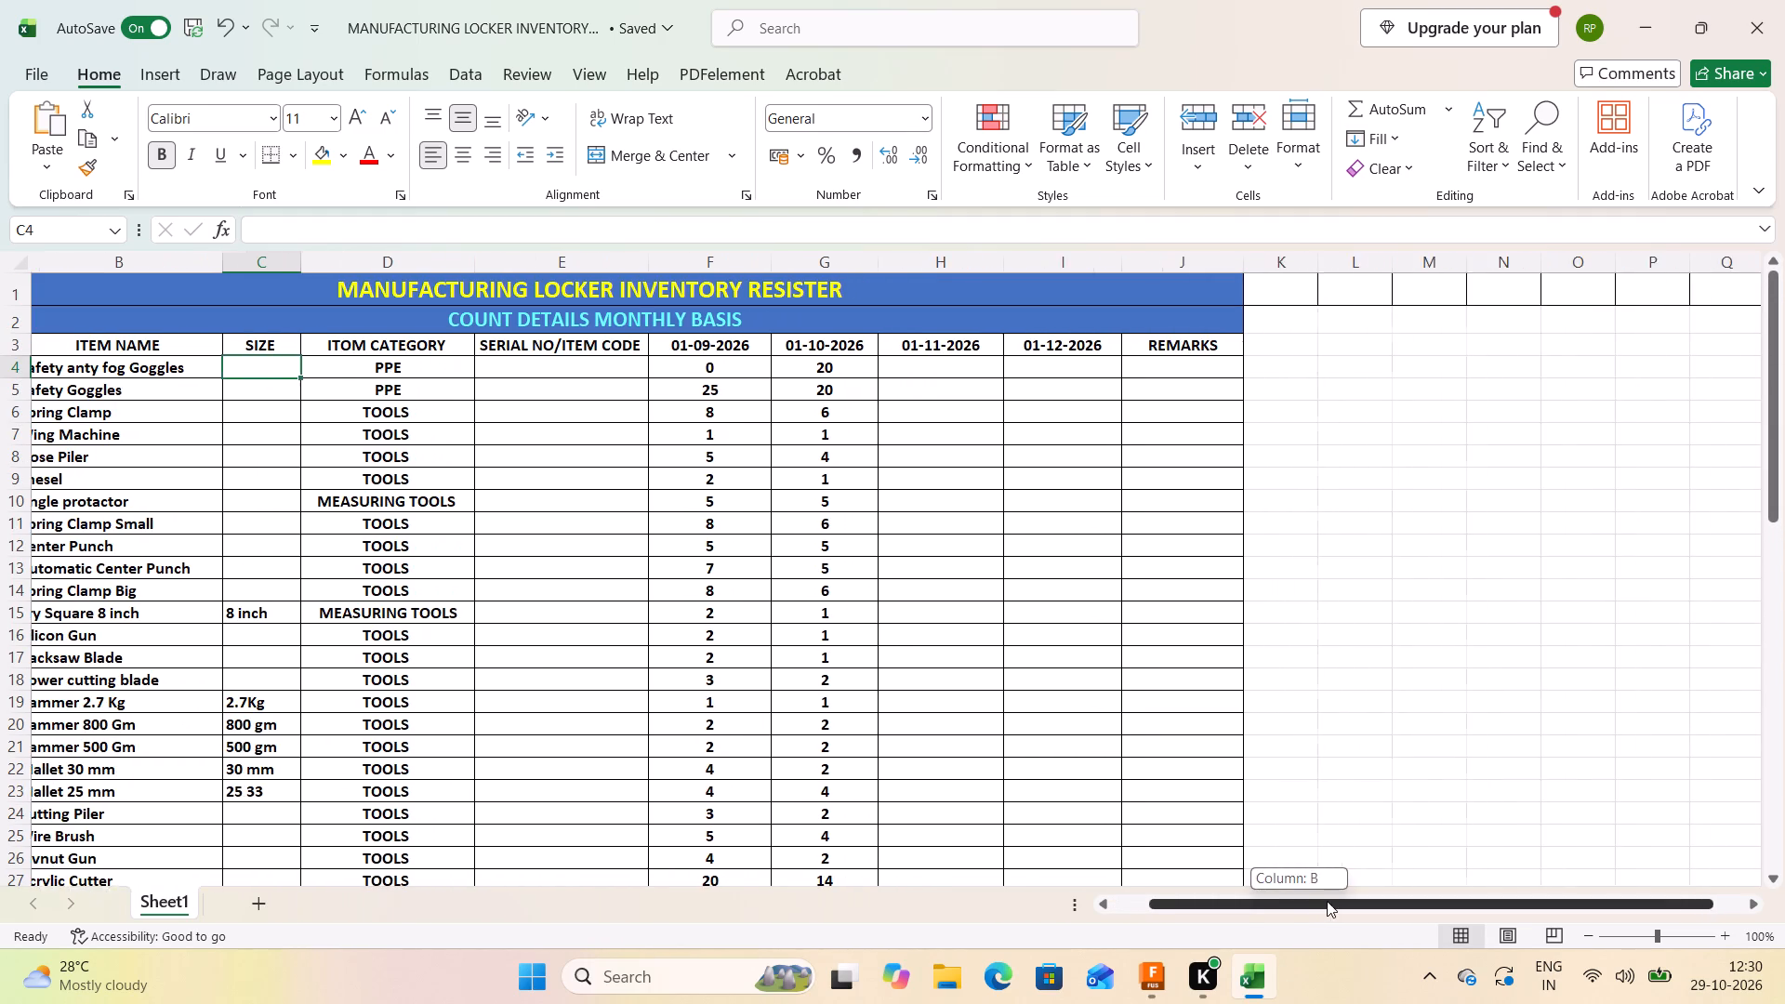
{"action": "left_click_drag", "start_coordinate": [1327, 901], "coordinate": [1230, 909]}
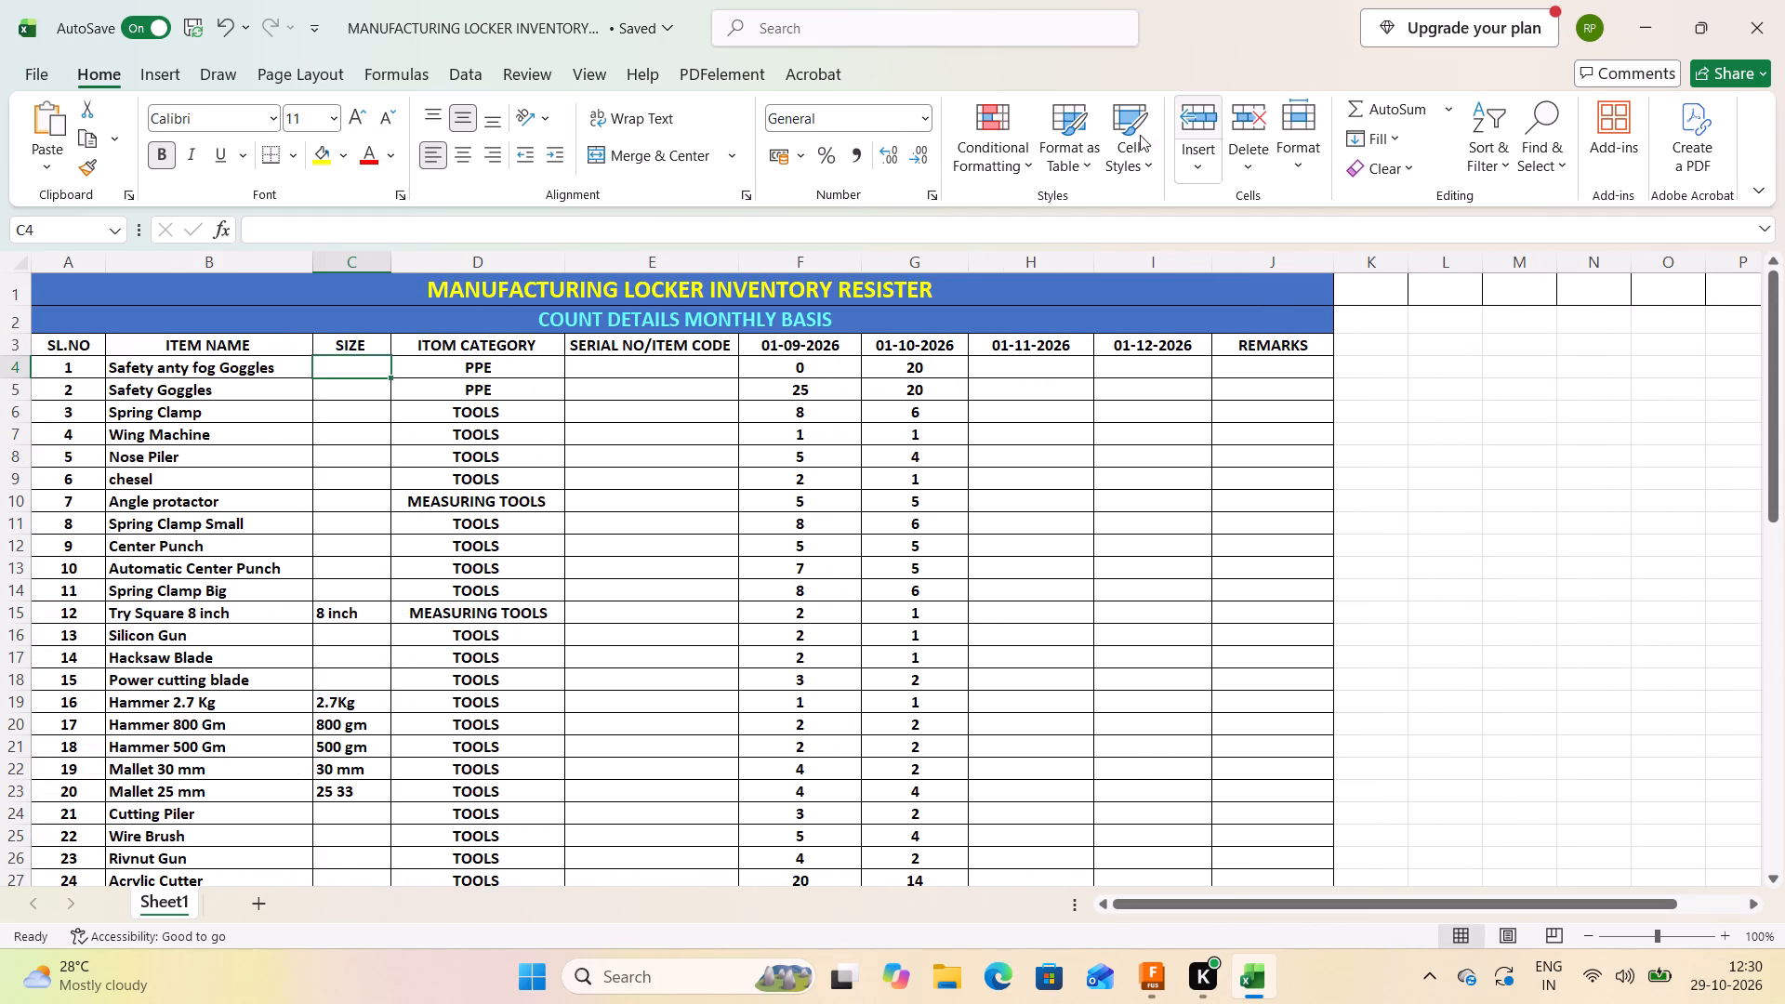
{"action": "scroll", "coordinate": [673, 293], "scroll_direction": "up", "scroll_amount": 5}
{"action": "scroll", "coordinate": [648, 318], "scroll_direction": "down", "scroll_amount": 6}
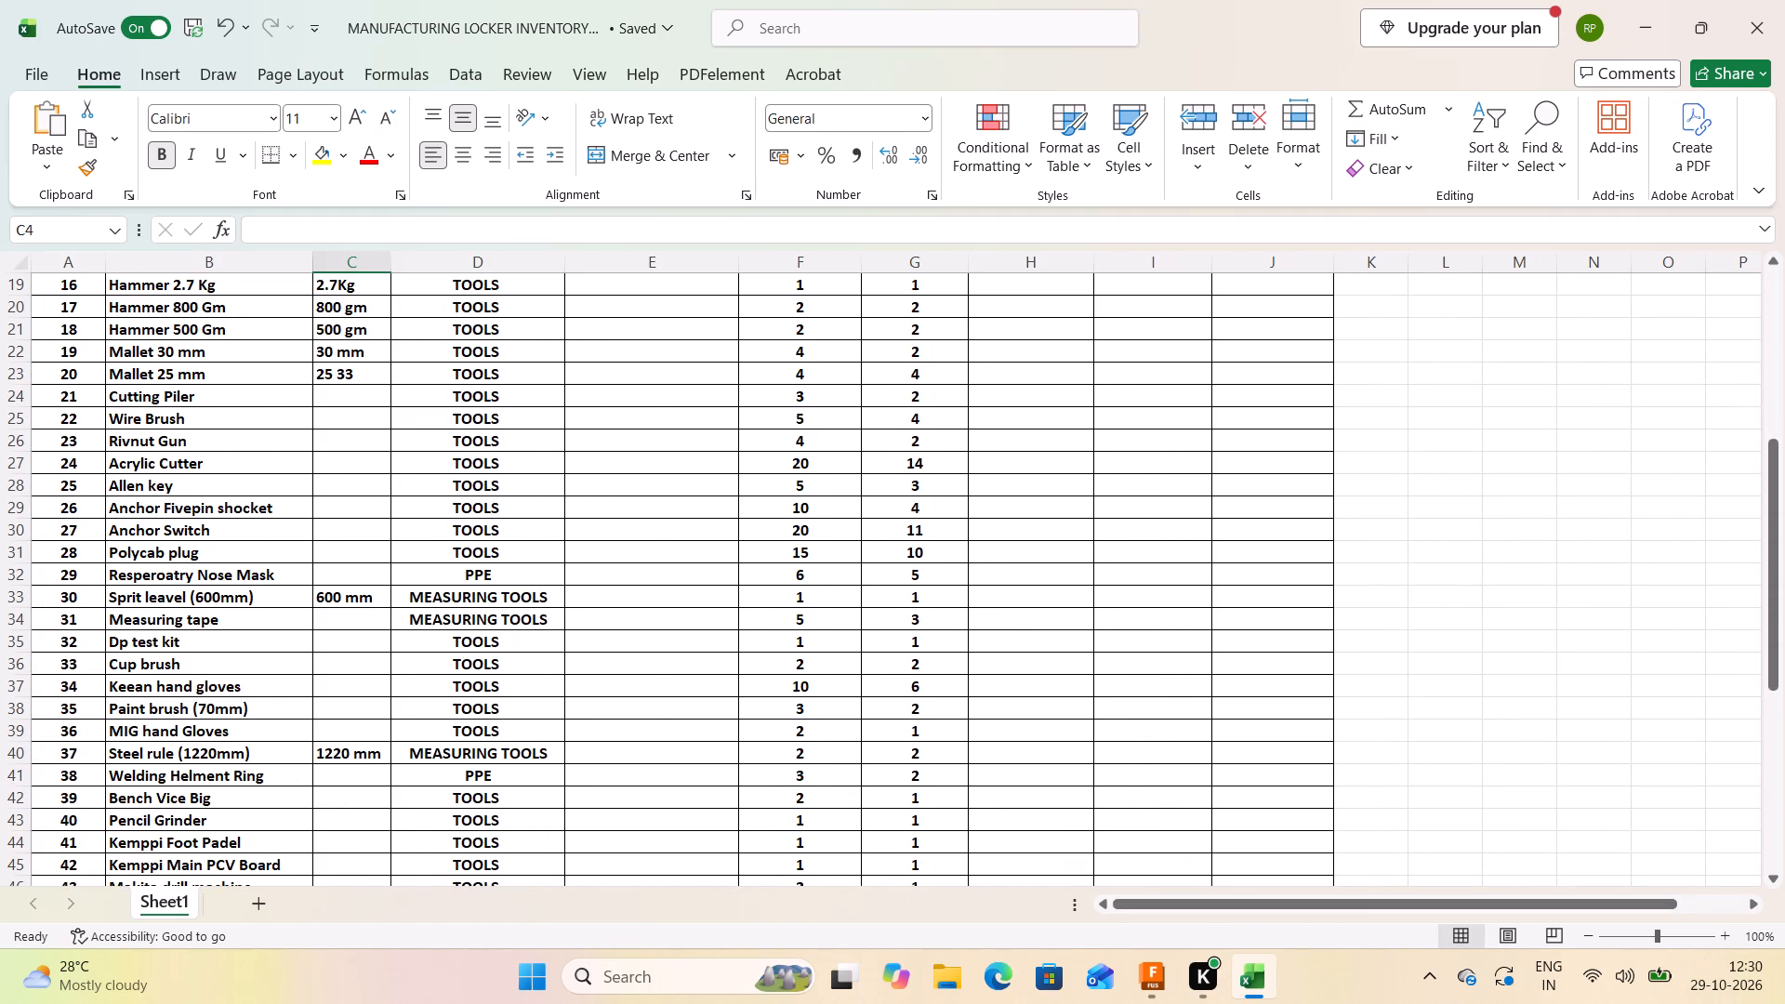
{"action": "scroll", "coordinate": [642, 321], "scroll_direction": "down", "scroll_amount": 18}
{"action": "scroll", "coordinate": [613, 362], "scroll_direction": "up", "scroll_amount": 16}
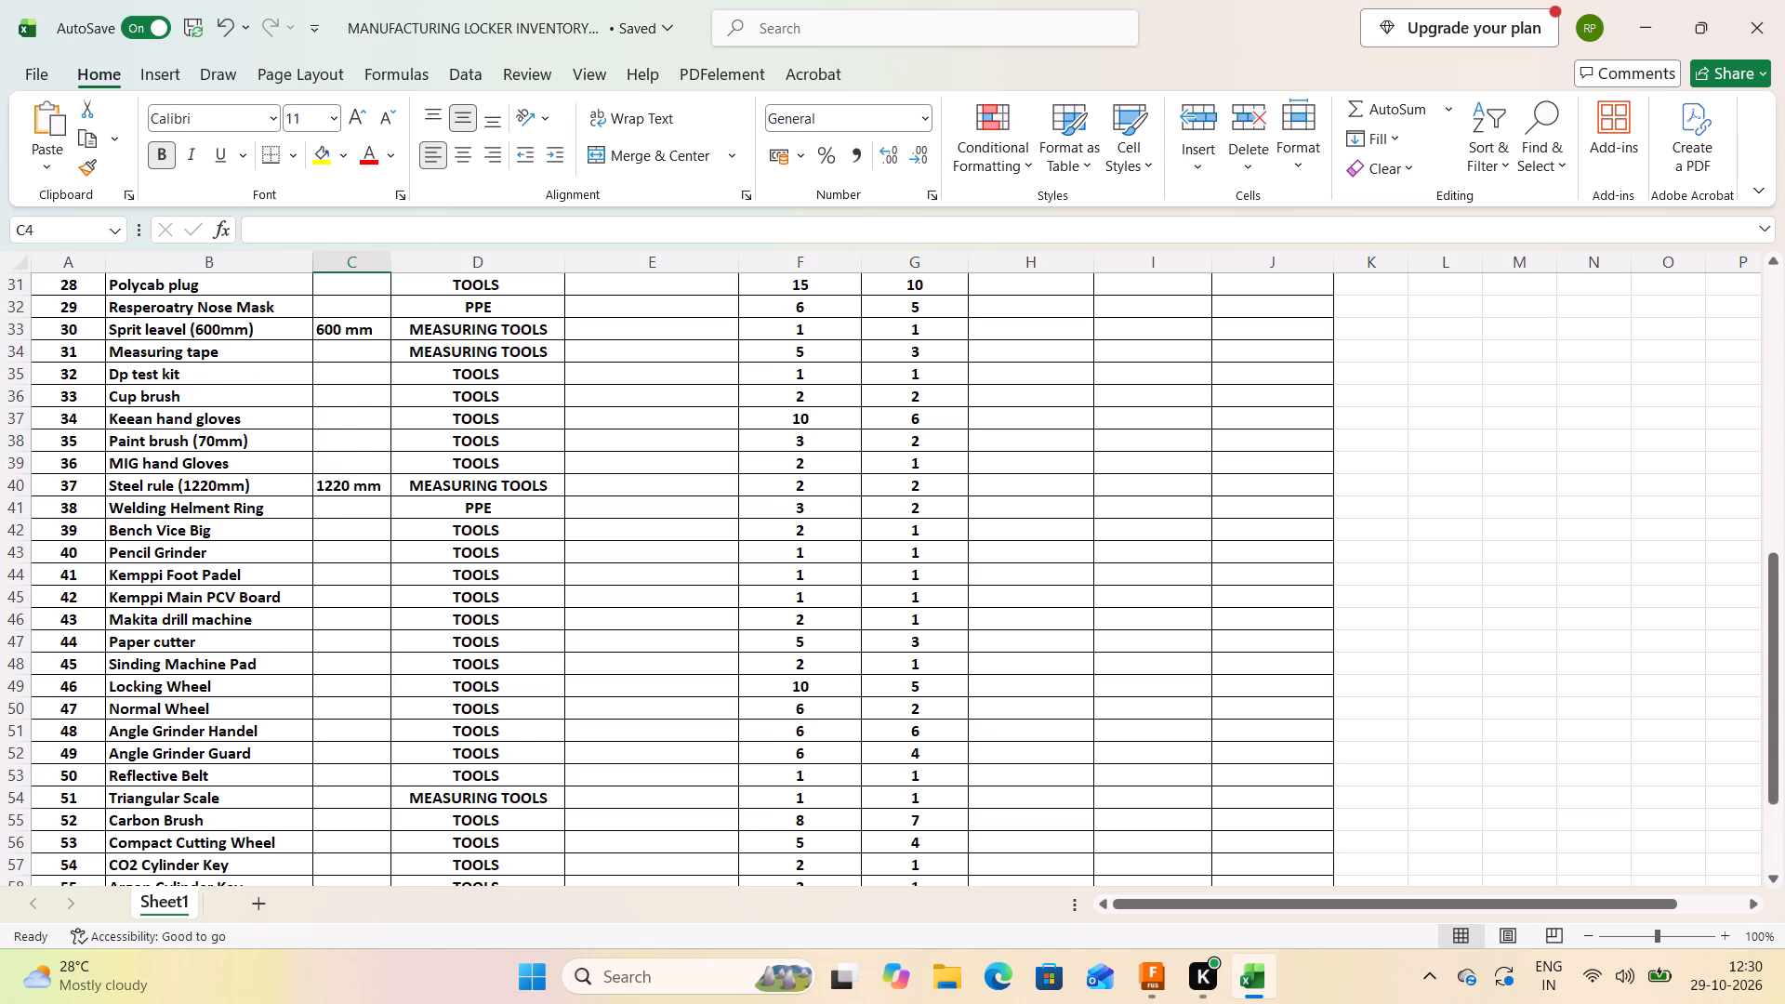
{"action": "scroll", "coordinate": [606, 371], "scroll_direction": "up", "scroll_amount": 11}
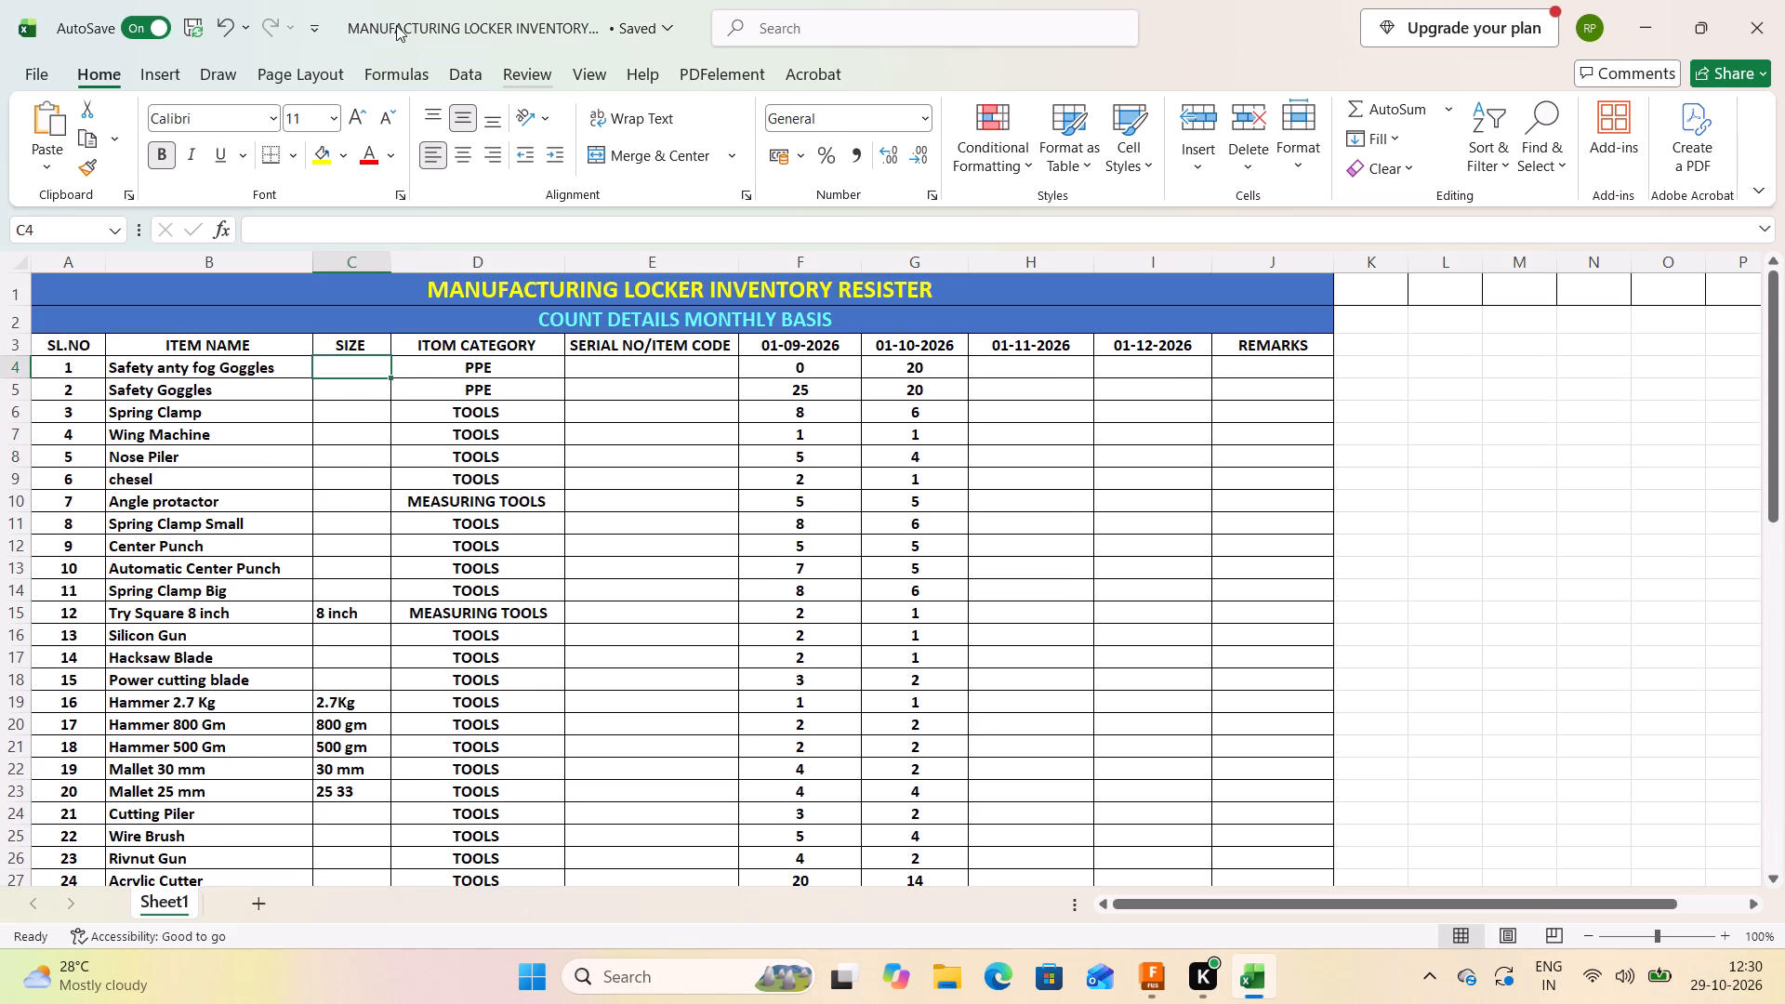
Save the manufacturing locker inventory workbook.
{"action": "left_click", "coordinate": [192, 20]}
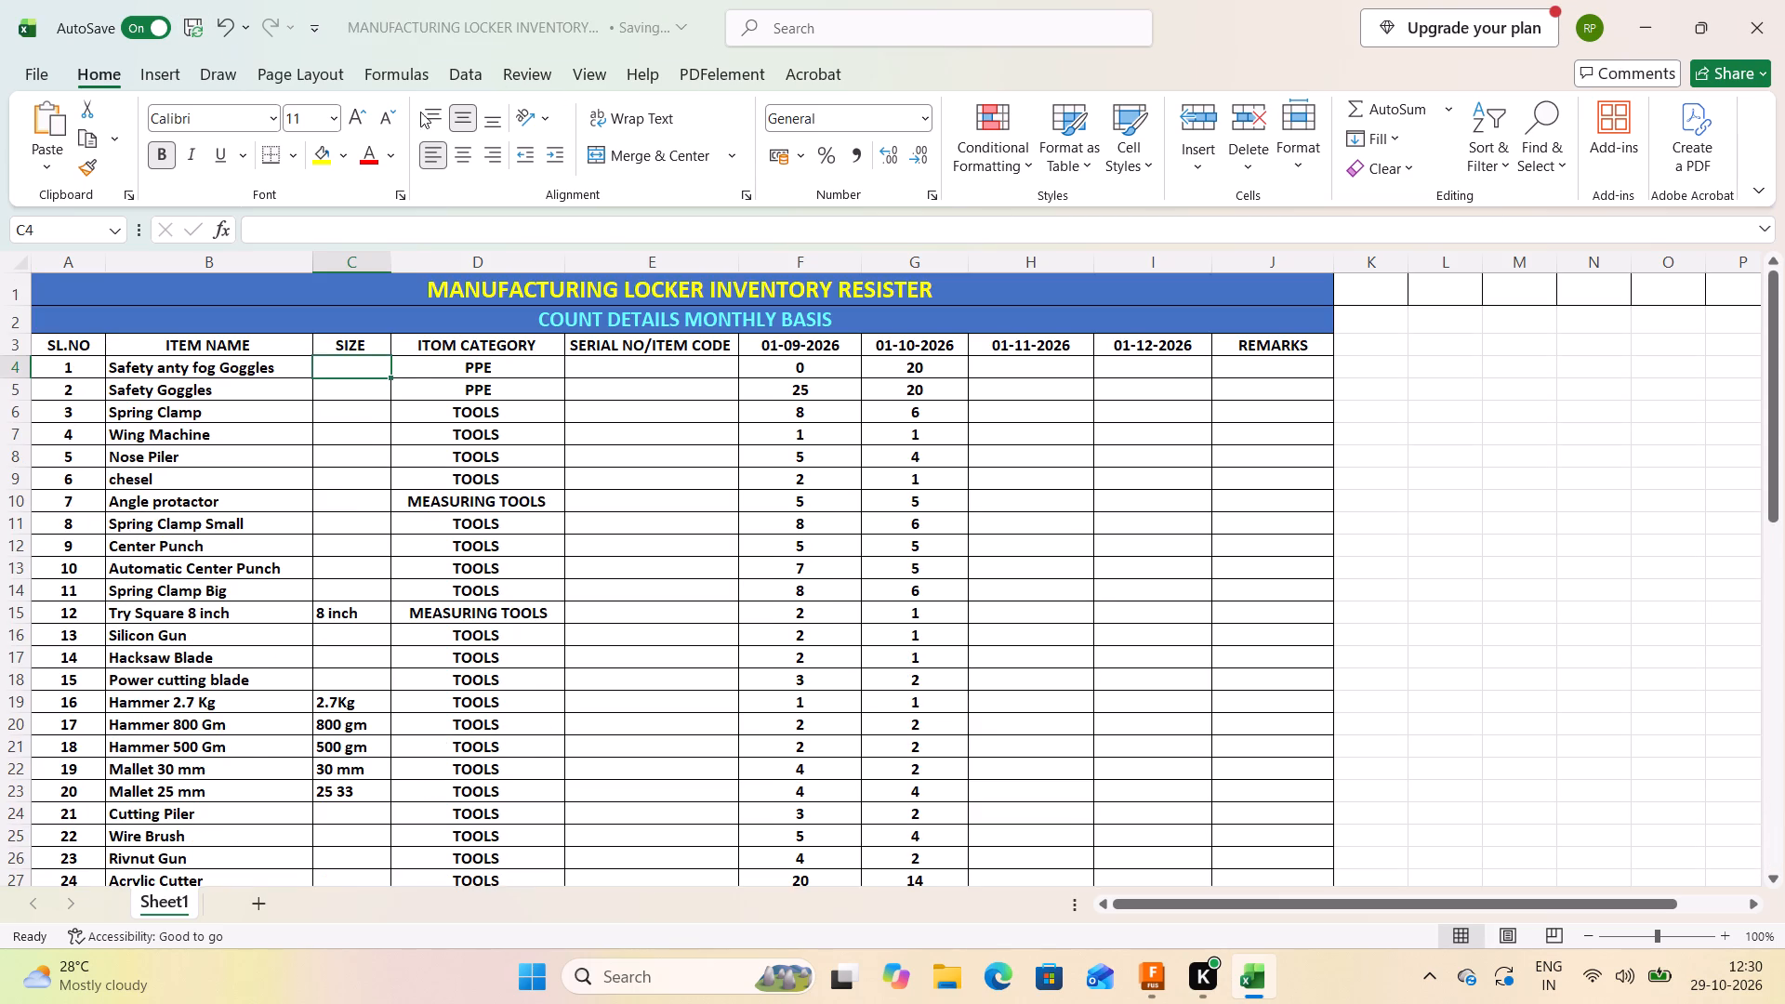